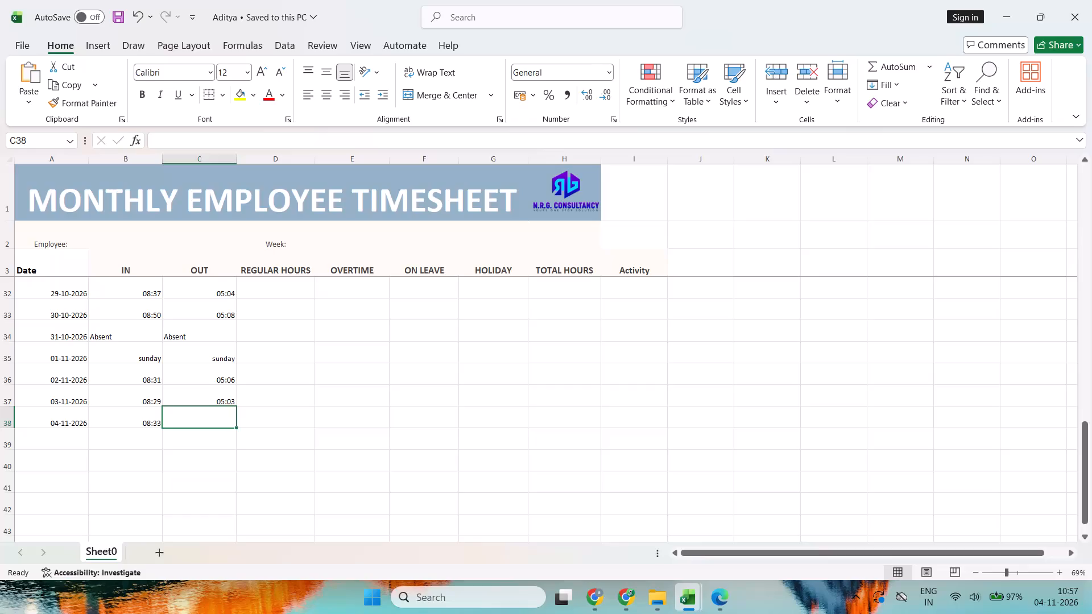
Save the monthly employee timesheet workbook and close it.
key(ctrl+s)
key(ctrl+s)
click(1083, 9)
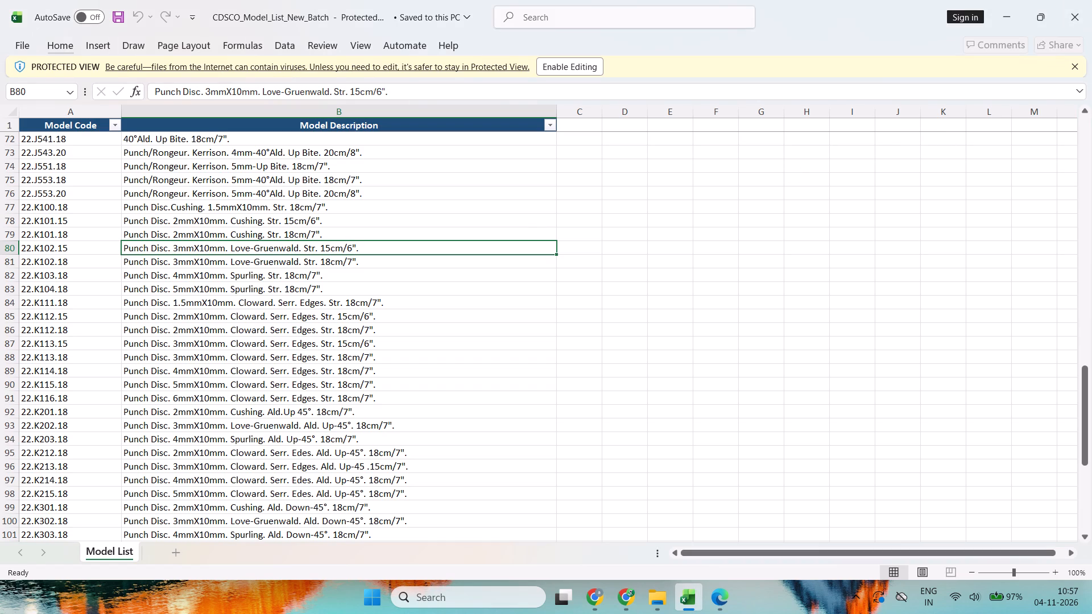
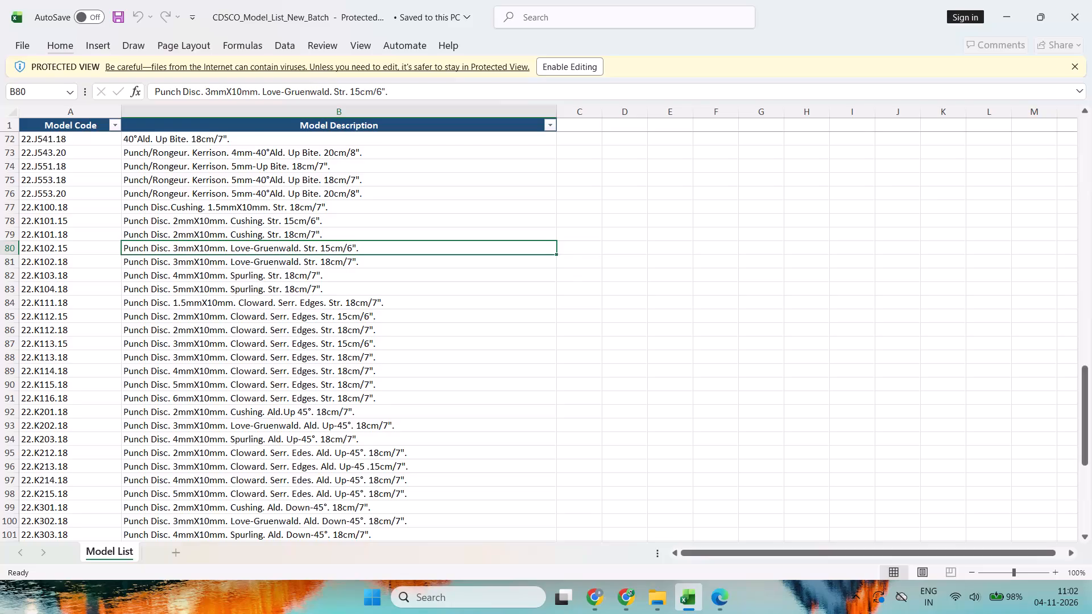
Review the punch and rongeur entries in the lower part of the model list and select model code 22.K102.18.
scroll(471, 275, down, 12)
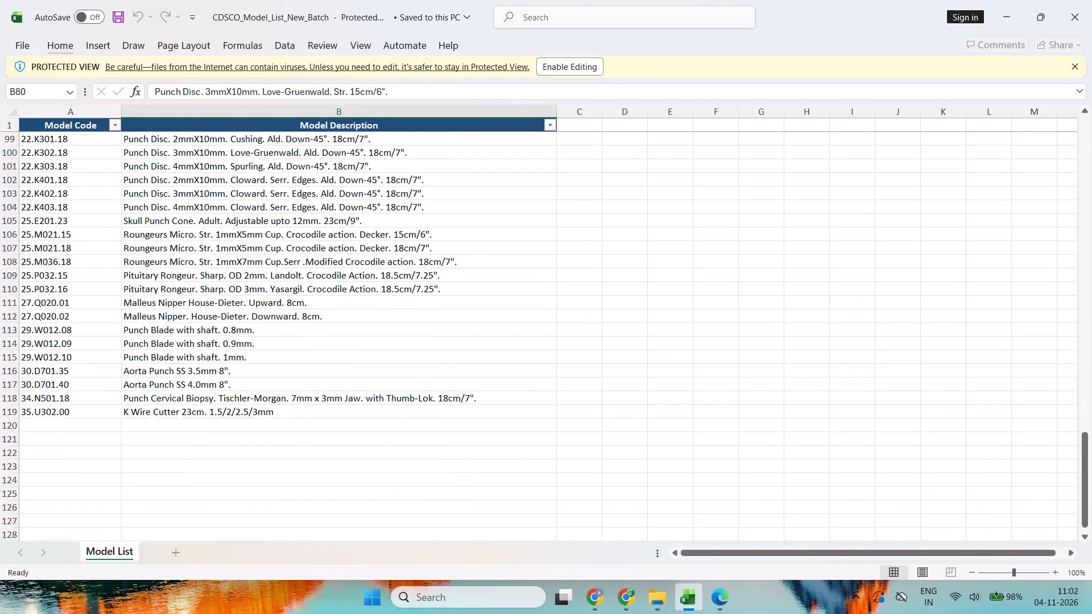
scroll(247, 326, up, 12)
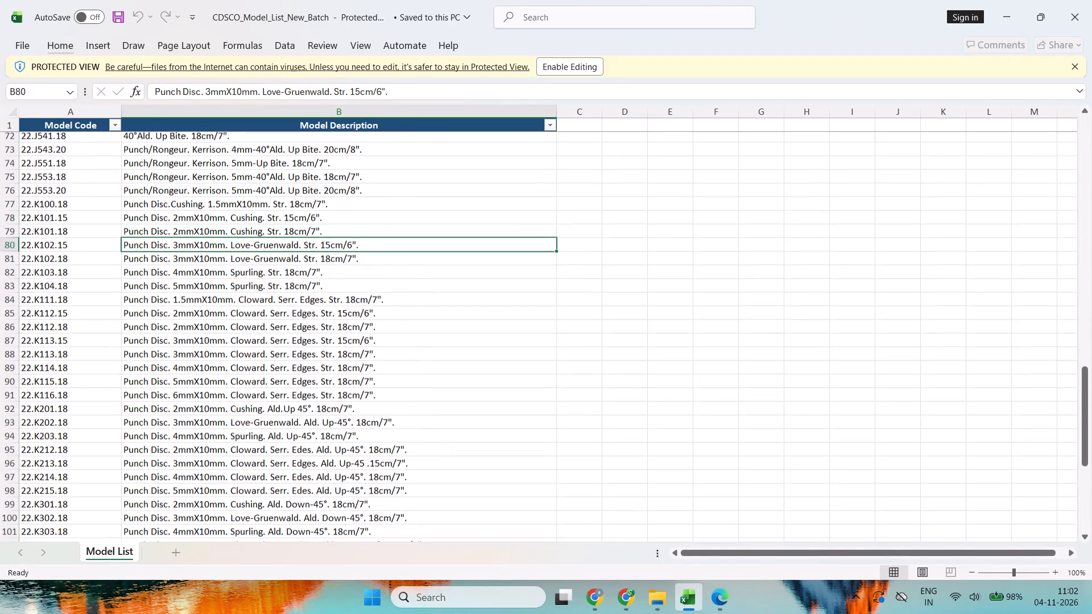
scroll(804, 311, up, 2)
scroll(18, 282, down, 3)
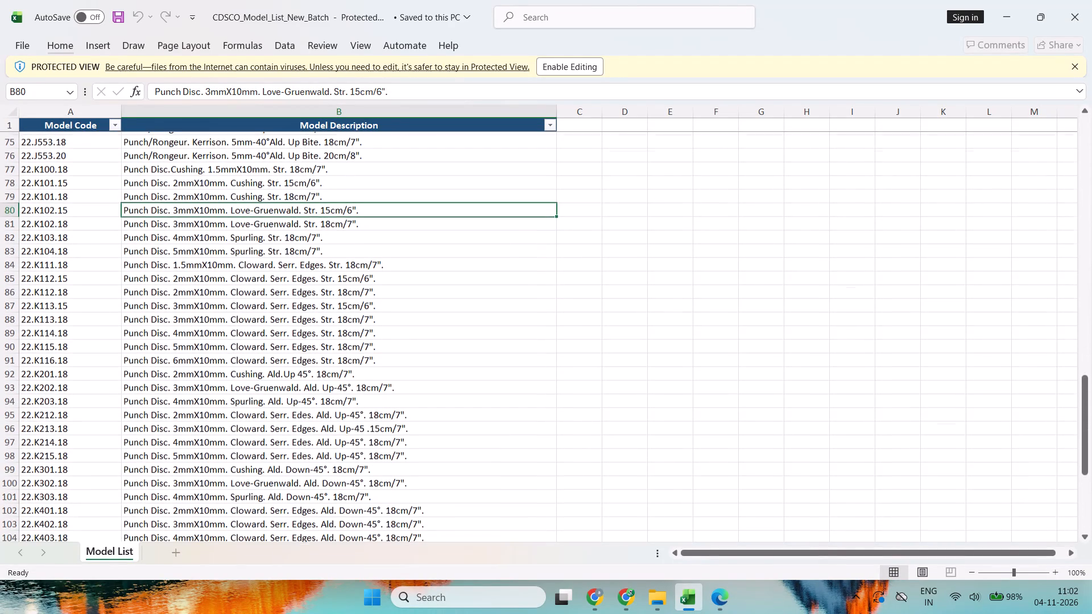
click(53, 218)
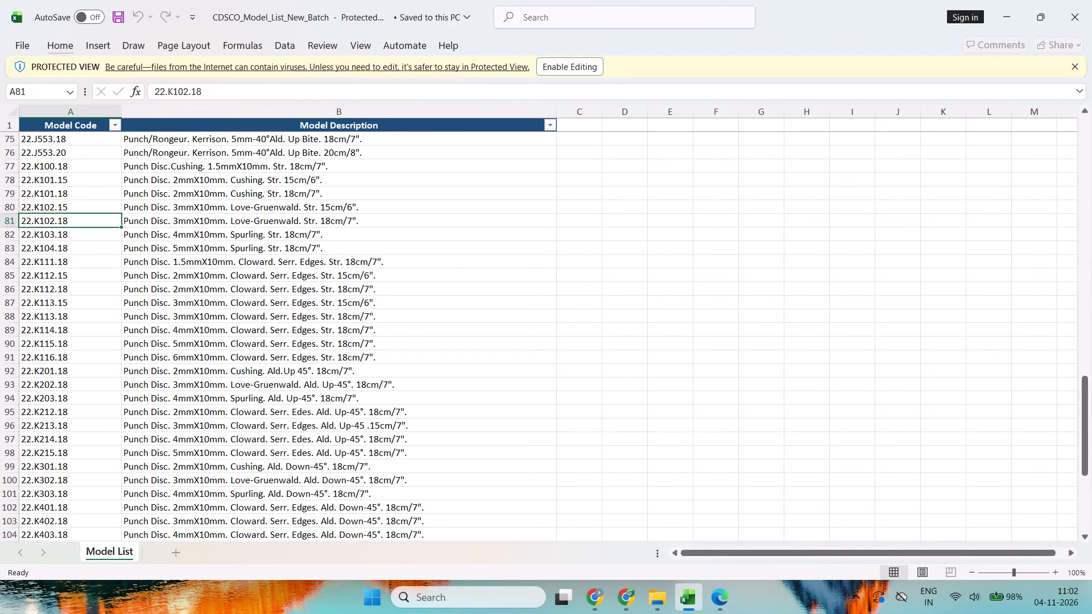
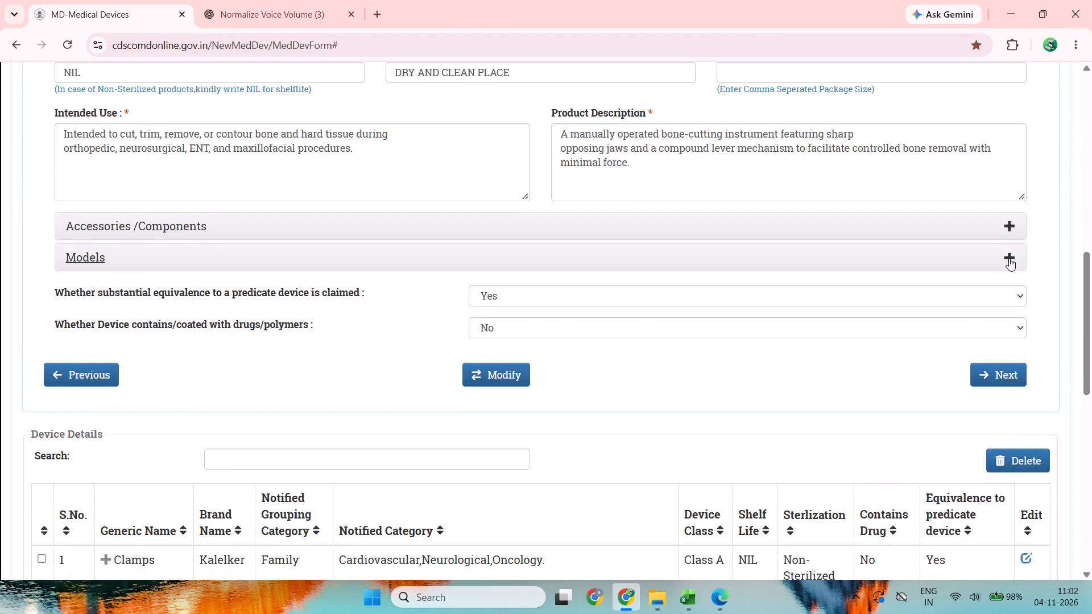
In the Models section, move the 22.J543. 18 entry's description text from its code field into its empty description field, removing the leading hyphen.
click(1009, 258)
scroll(580, 316, down, 10)
scroll(277, 319, up, 1)
scroll(280, 324, down, 10)
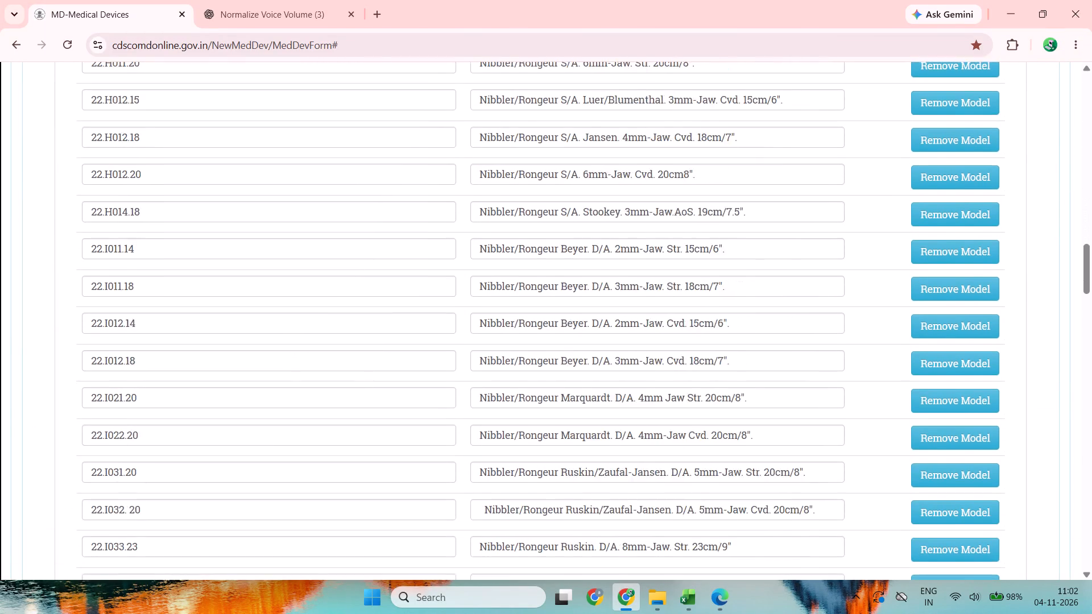
scroll(293, 367, down, 20)
scroll(293, 367, down, 3)
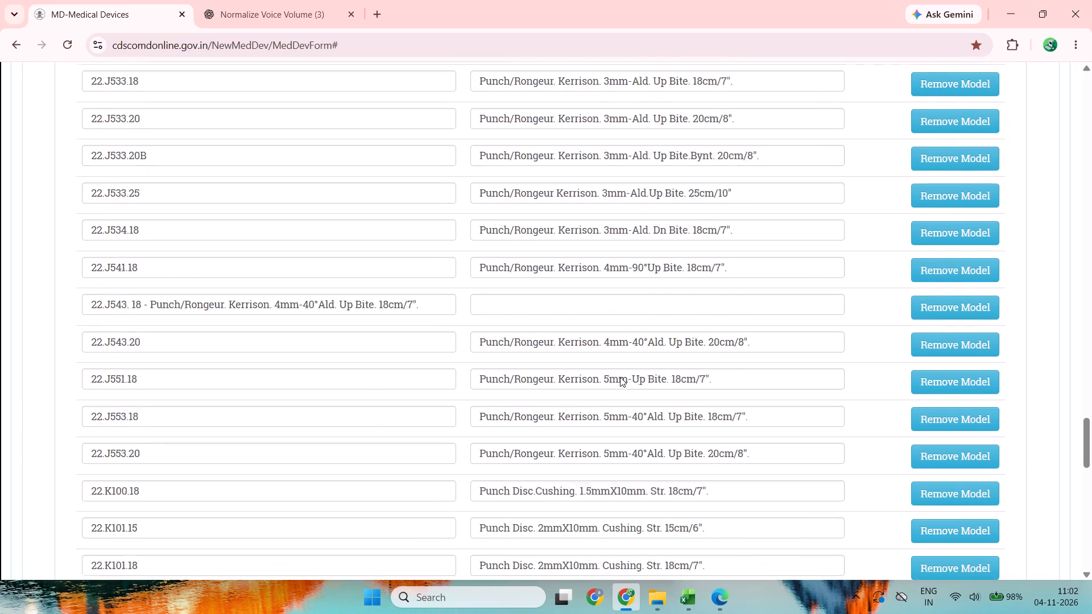
scroll(620, 377, down, 2)
scroll(531, 351, up, 2)
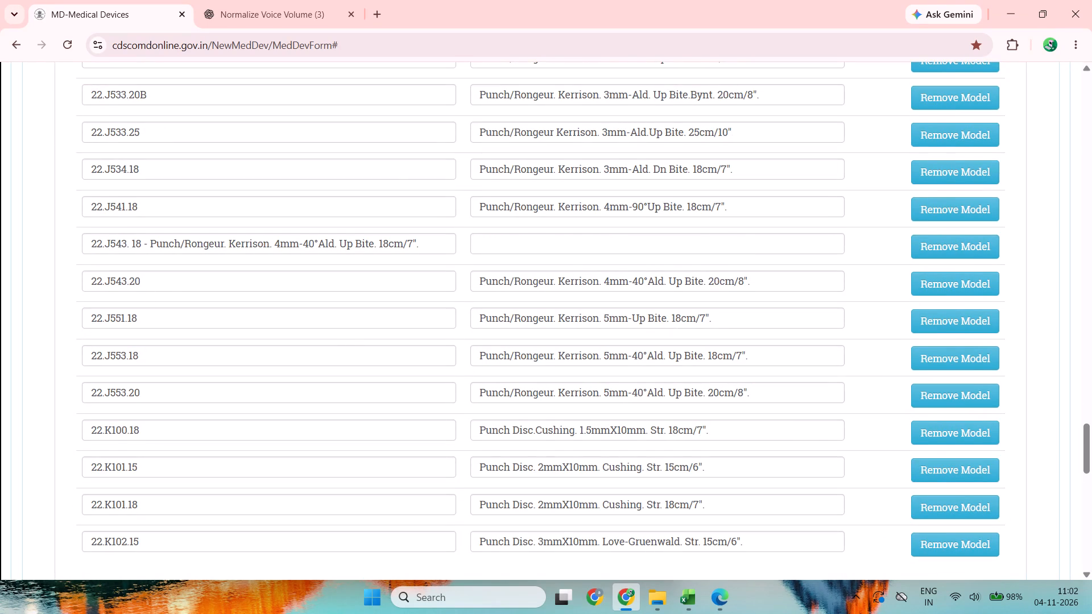
drag(143, 244, 477, 232)
key(ctrl+c)
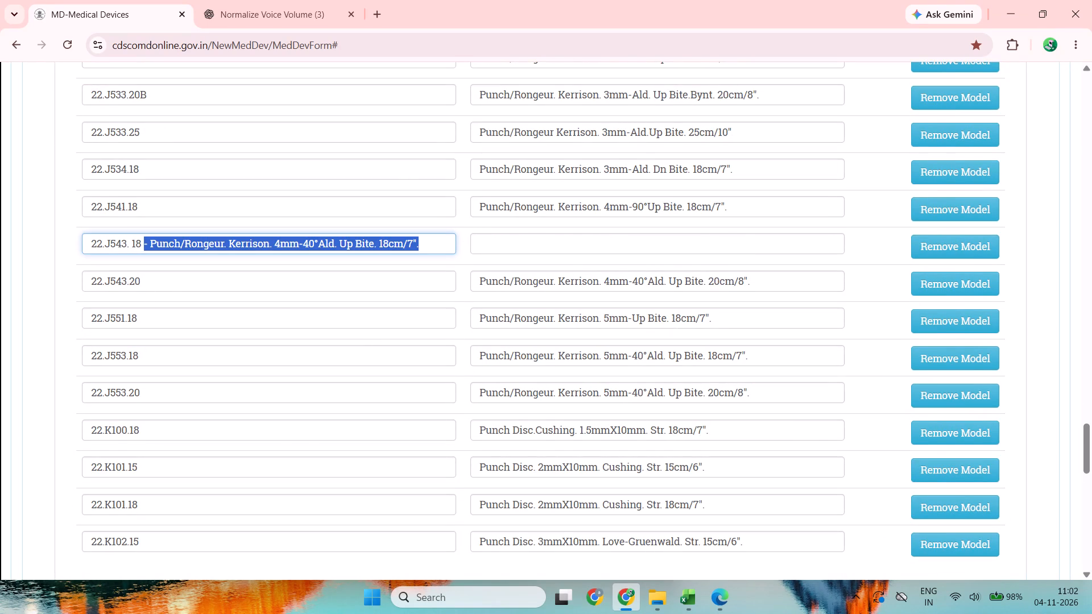
key(ctrl+x)
ctrl+click(481, 252)
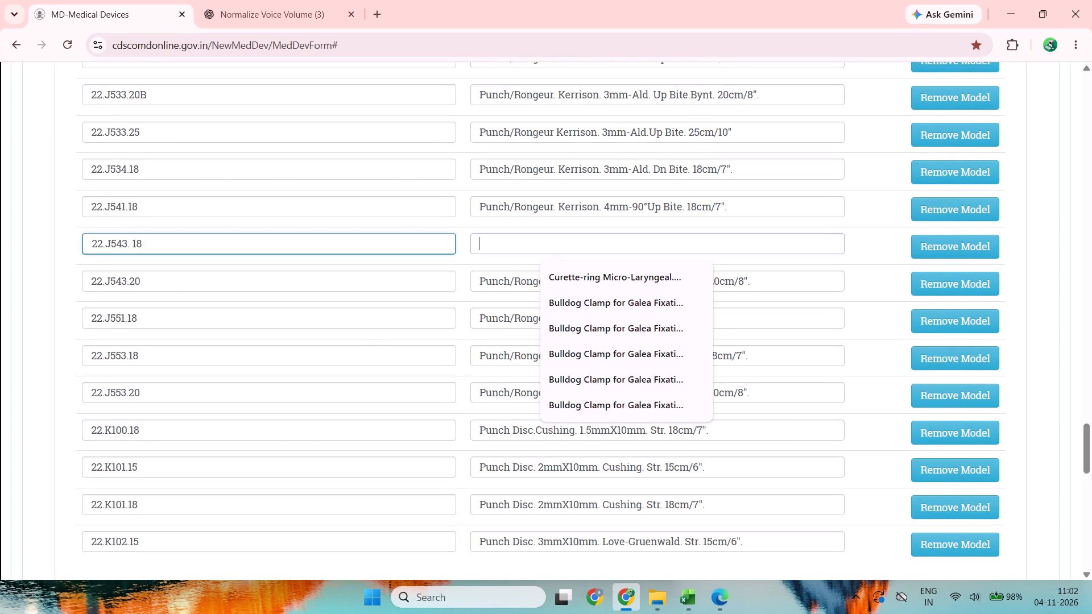
key(ctrl+v)
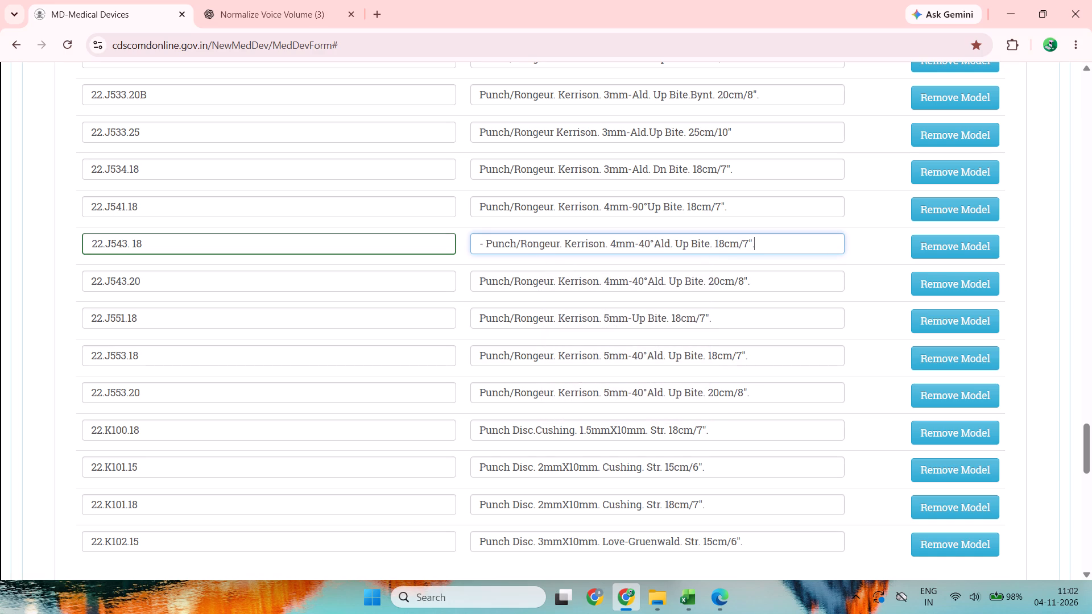
ctrl+drag(485, 246, 478, 247)
key(BackSpace)
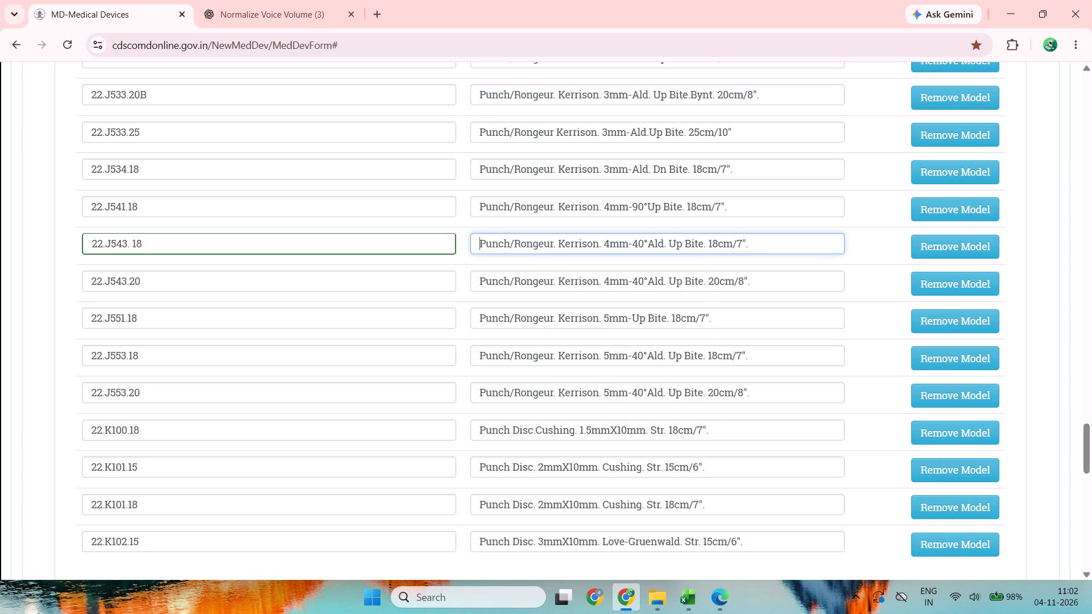
Add ten blank model rows below the 22.K102.15 entry at the end of the Models section.
scroll(458, 251, down, 8)
scroll(644, 200, up, 2)
scroll(774, 209, up, 1)
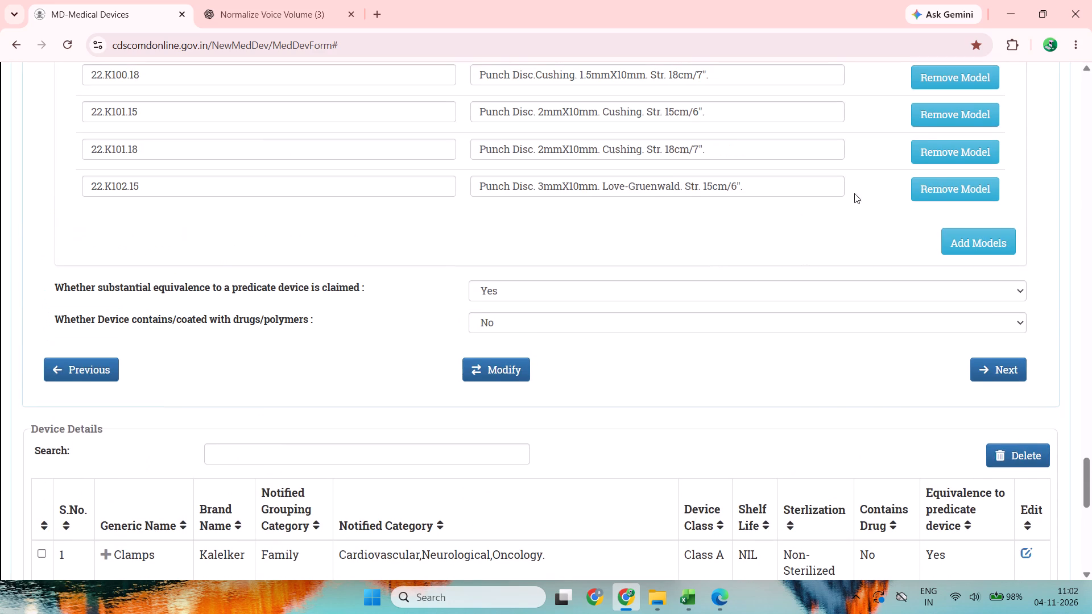
click(998, 255)
click(985, 251)
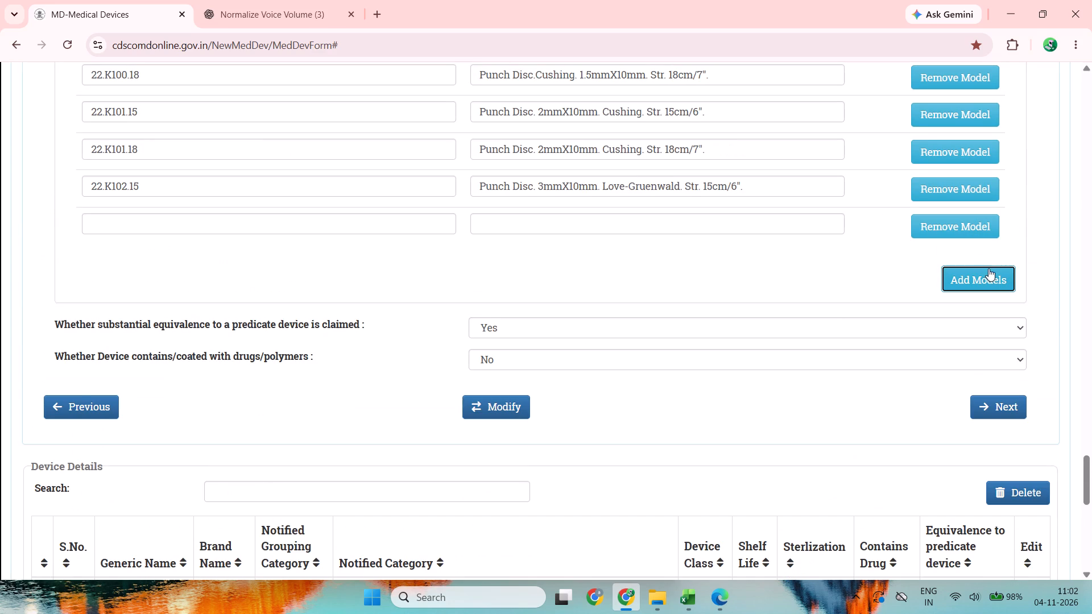
click(988, 272)
click(982, 309)
click(974, 352)
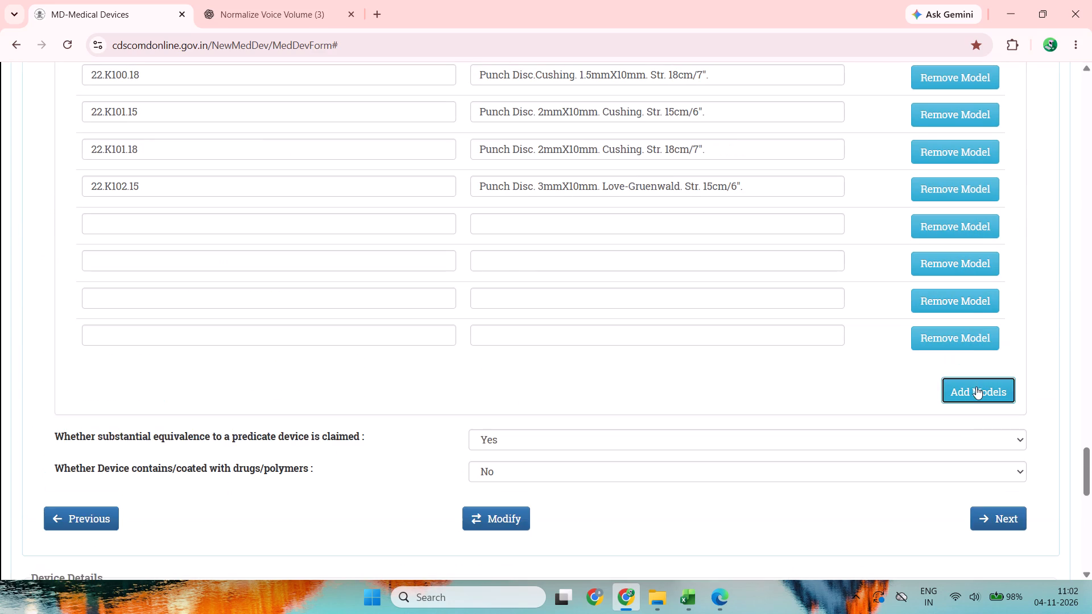
click(976, 387)
click(979, 426)
click(983, 462)
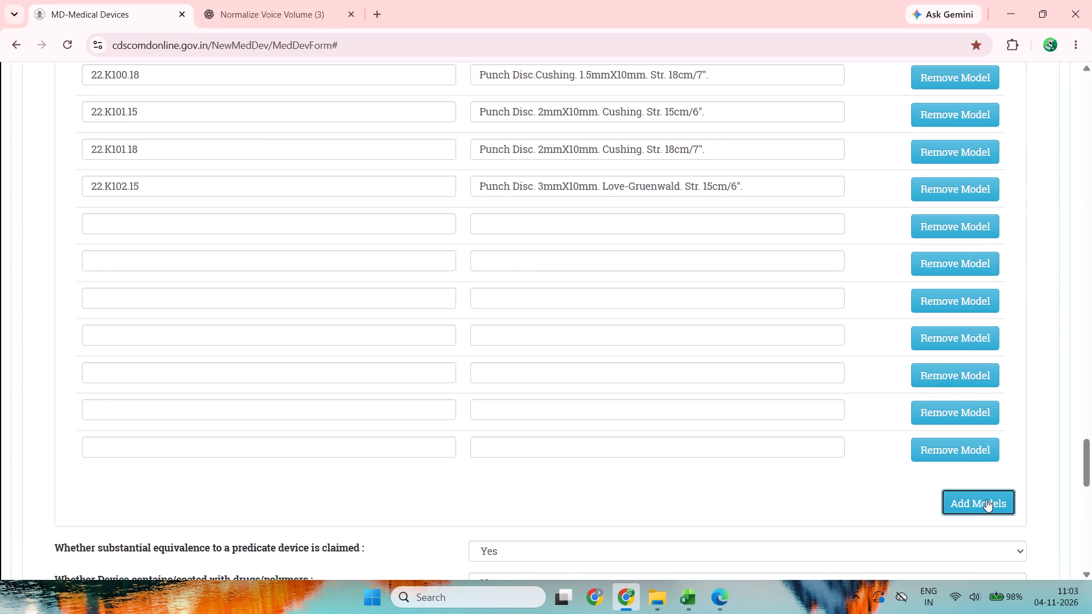
click(982, 504)
click(976, 540)
click(975, 572)
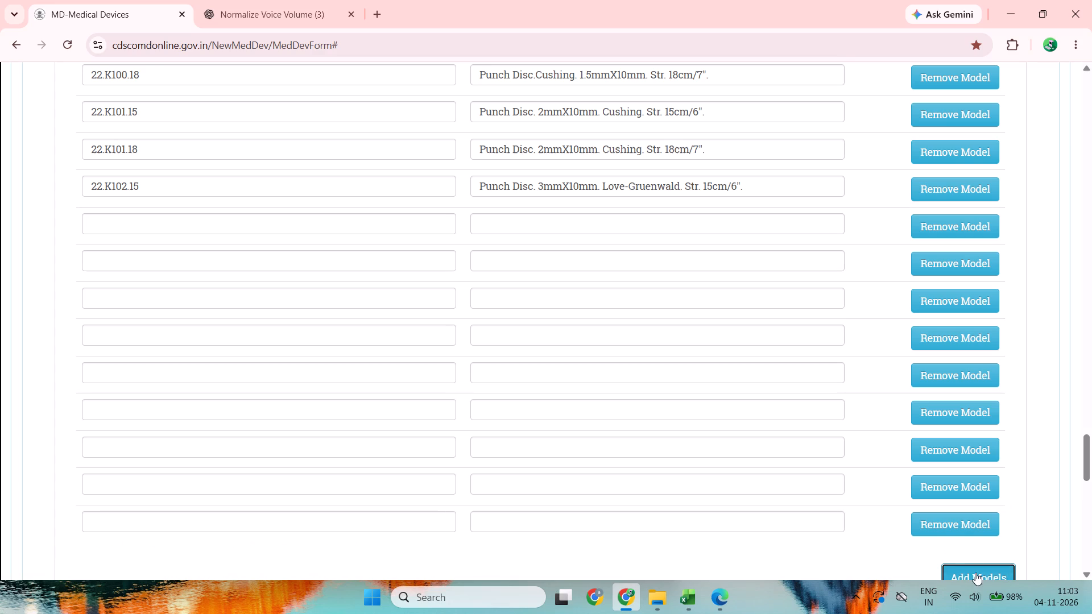
Copy code 22.K102.18 and description "Punch Disc. 3mmX10mm. Love-Gruenwald. Str. 18cm/7"." from the Excel model list into the first blank model row of the web form.
click(155, 219)
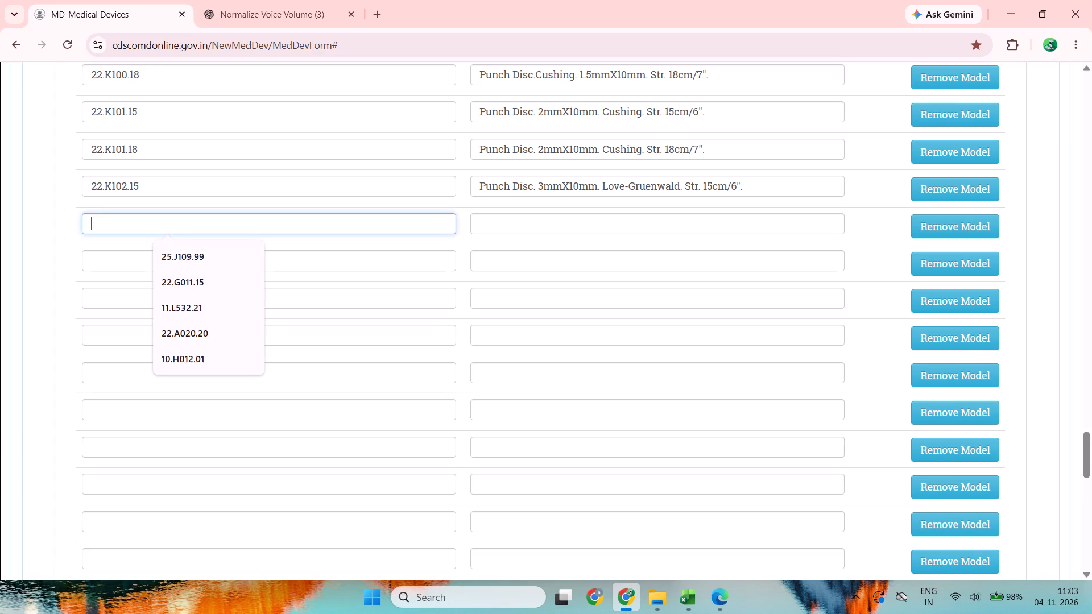
scroll(155, 219, down, 1)
key(alt+Tab)
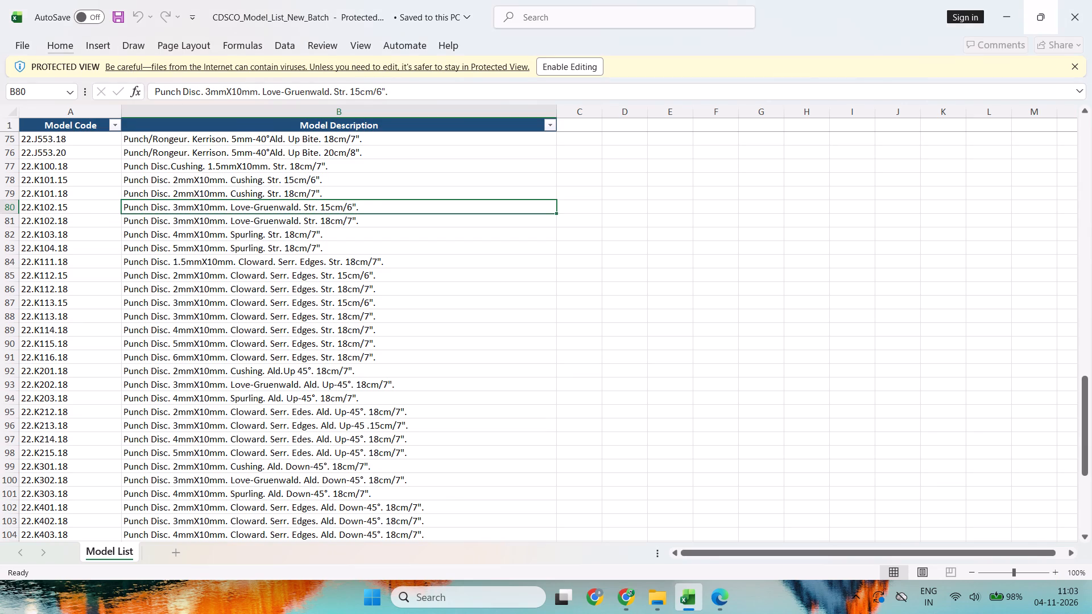
key(alt+Tab)
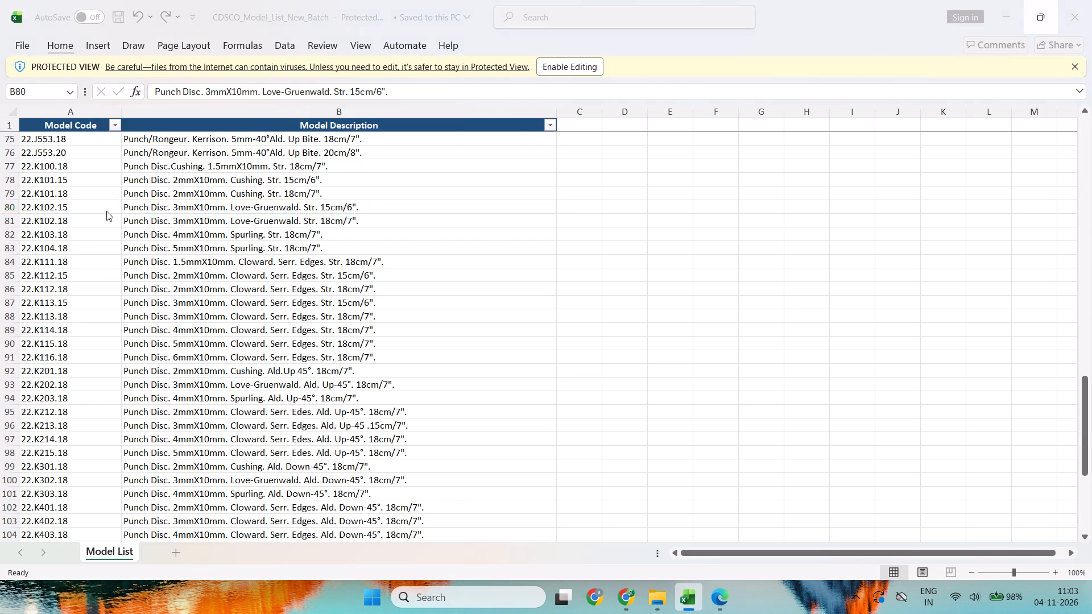
key(alt+Tab)
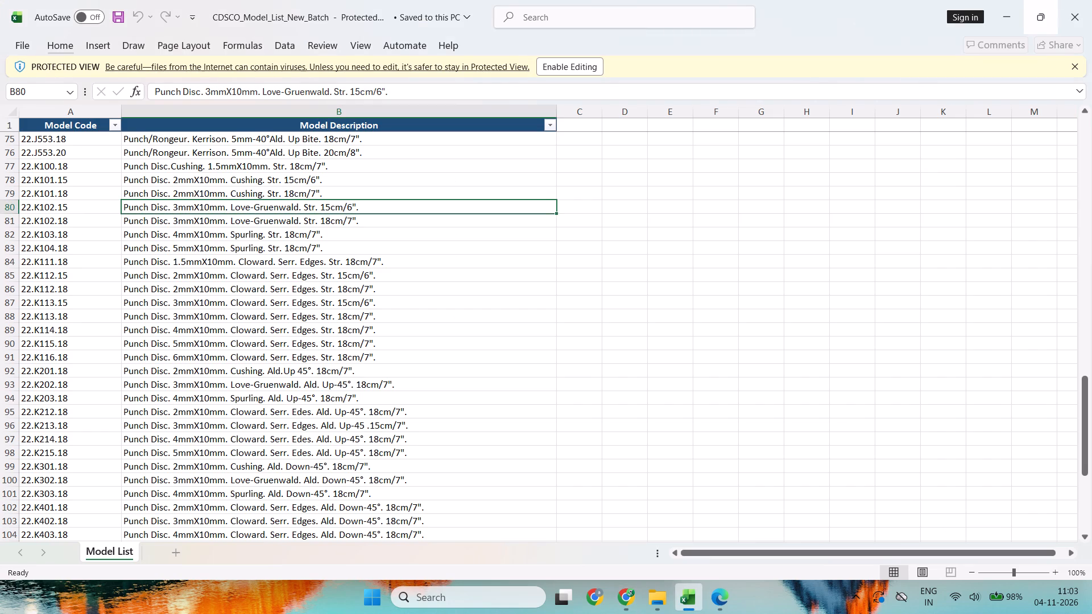
key(alt+Tab)
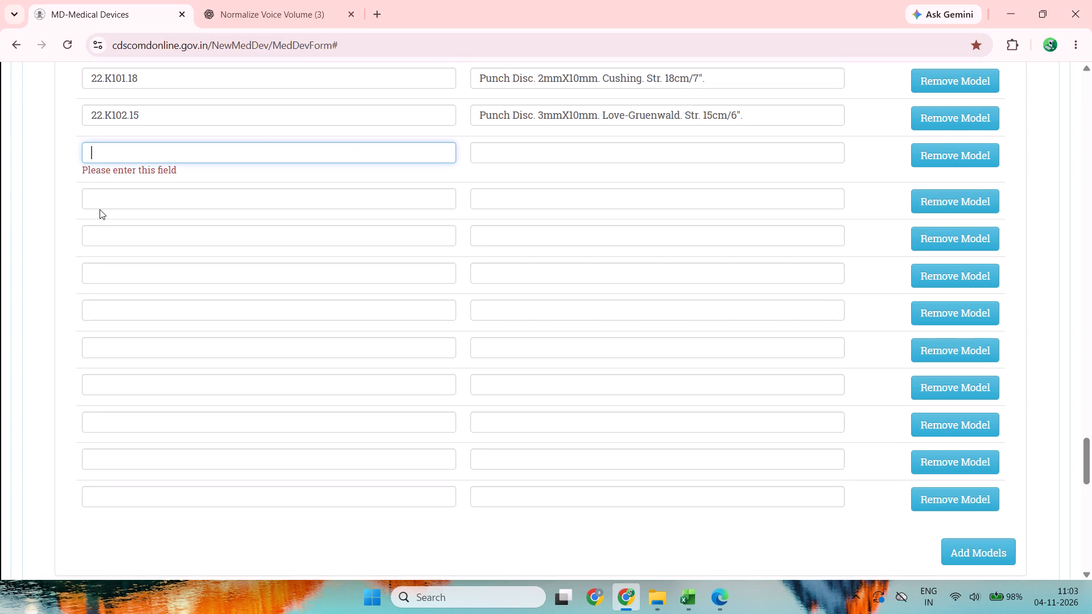
key(alt+Tab)
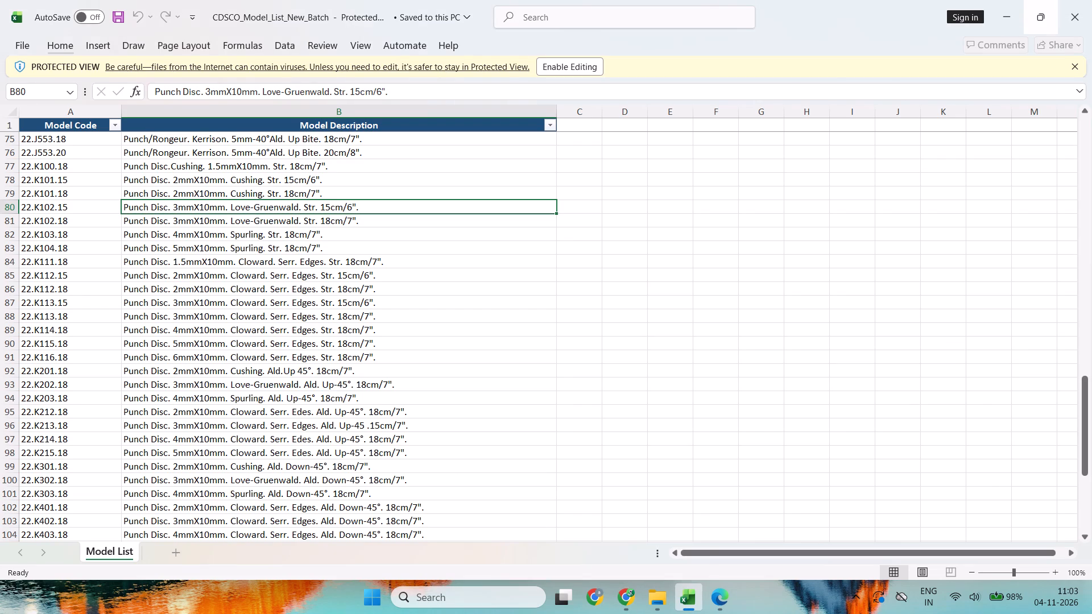
click(60, 220)
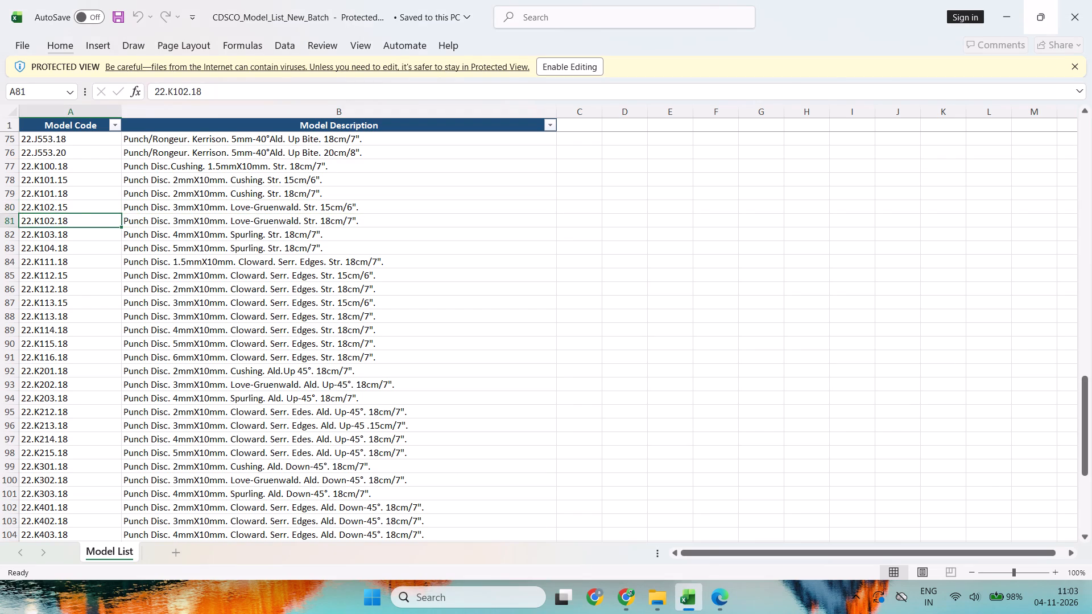
key(ctrl+c)
key(alt+Tab)
key(ctrl+v)
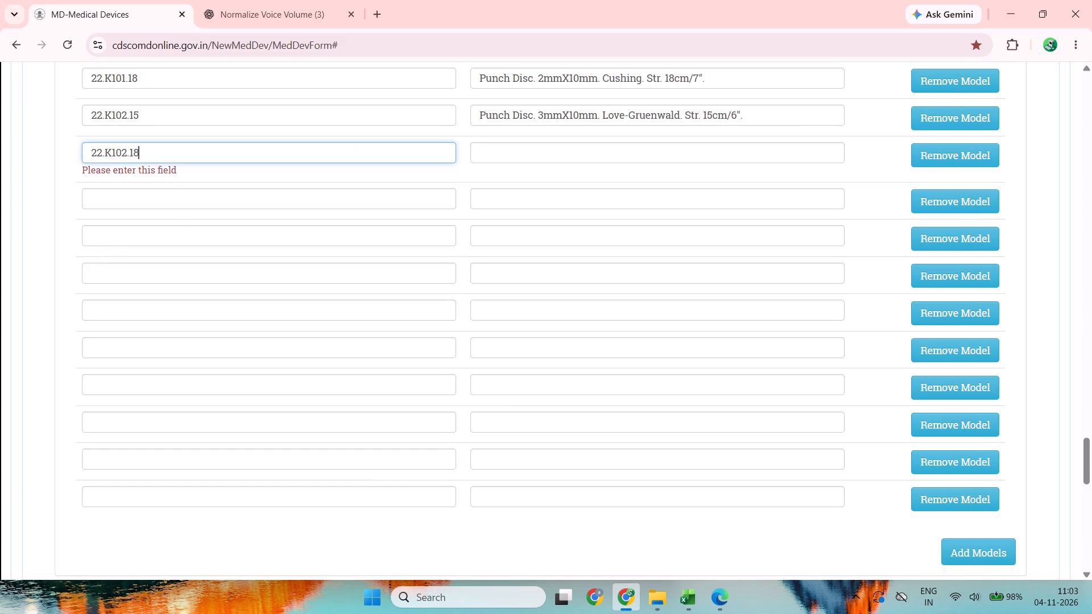
key(alt+Tab)
key(Tab)
key(ctrl+c)
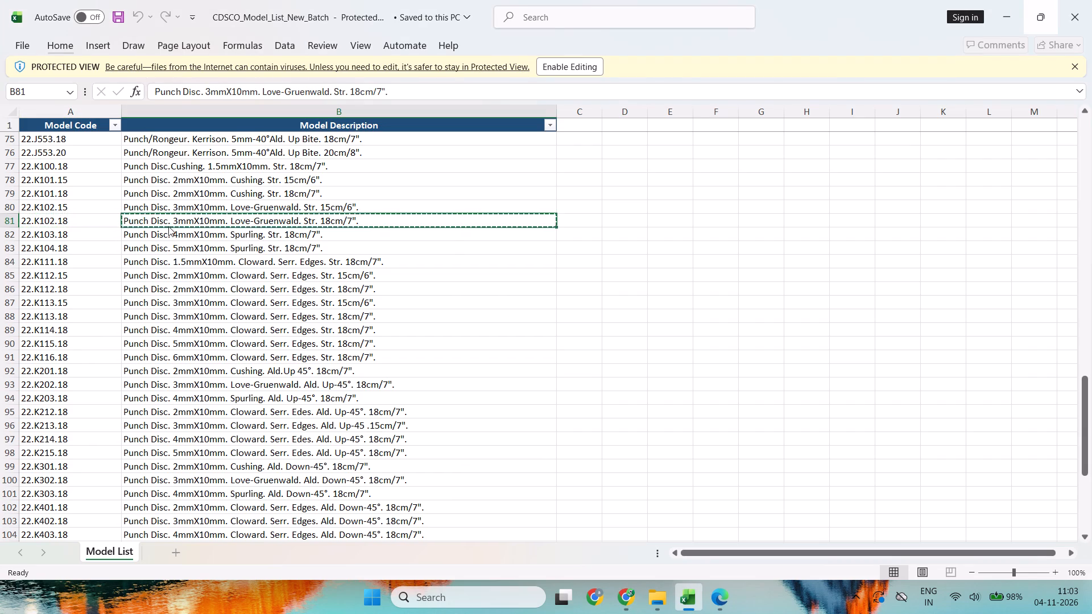
key(alt+Tab)
key(Tab)
key(ctrl+v)
Copy code 22.K103.18 and description "Punch Disc. 4mmX10mm. Spurling. Str. 18cm/7"." from the Excel model list into the next blank model row.
click(125, 190)
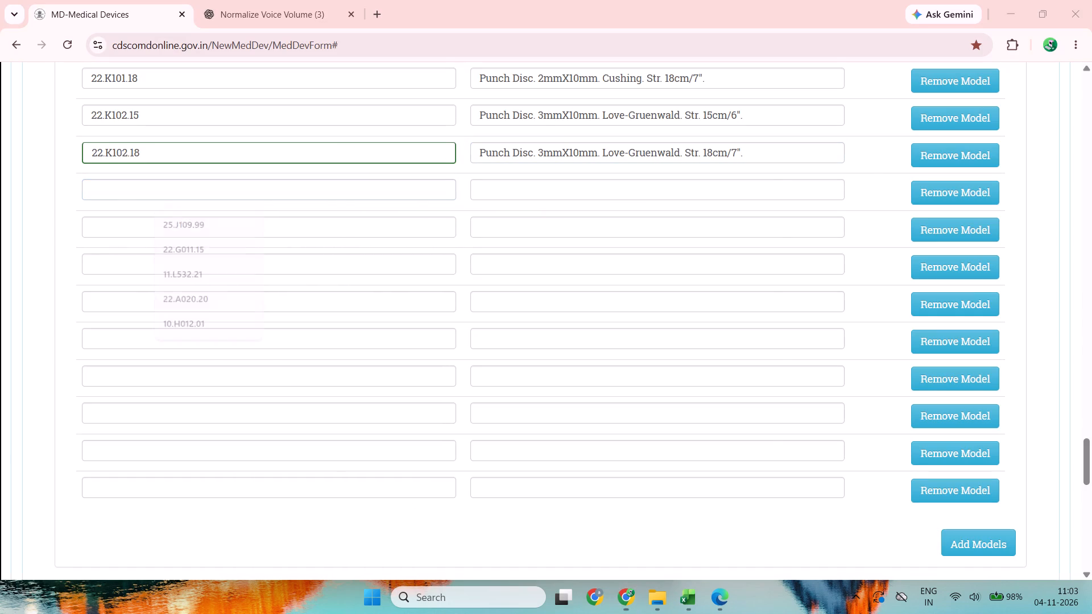
key(alt+Tab)
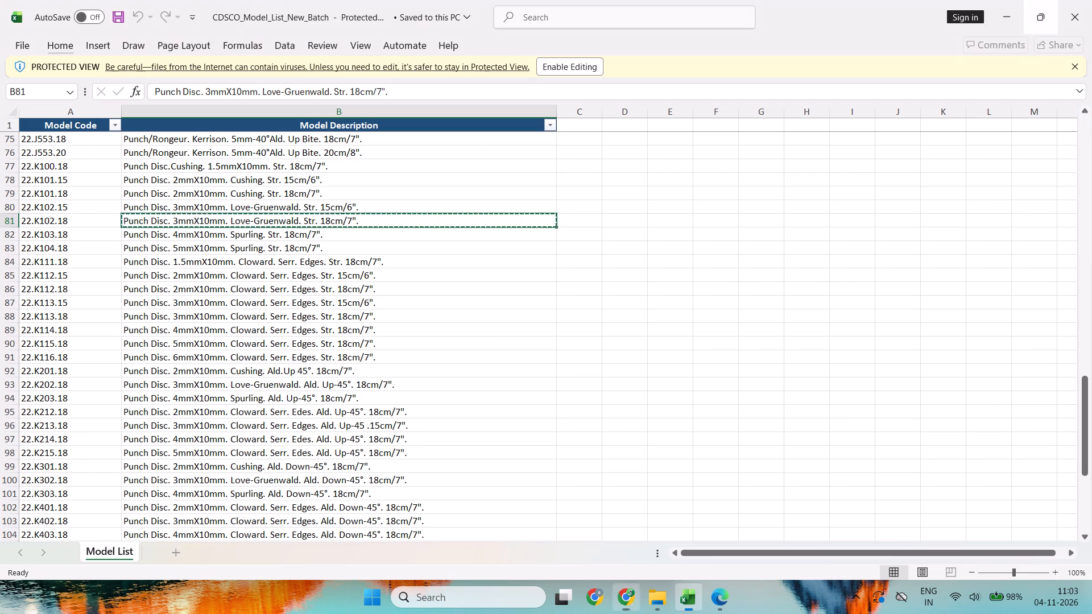
click(86, 235)
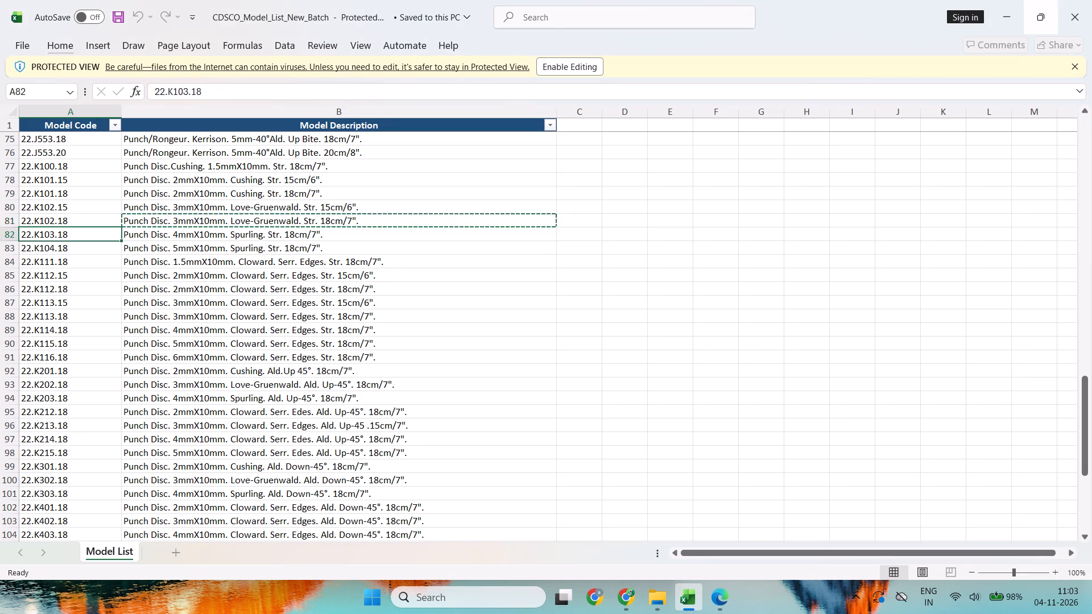
key(ctrl+c)
key(alt+Tab)
key(Tab)
key(Tab)
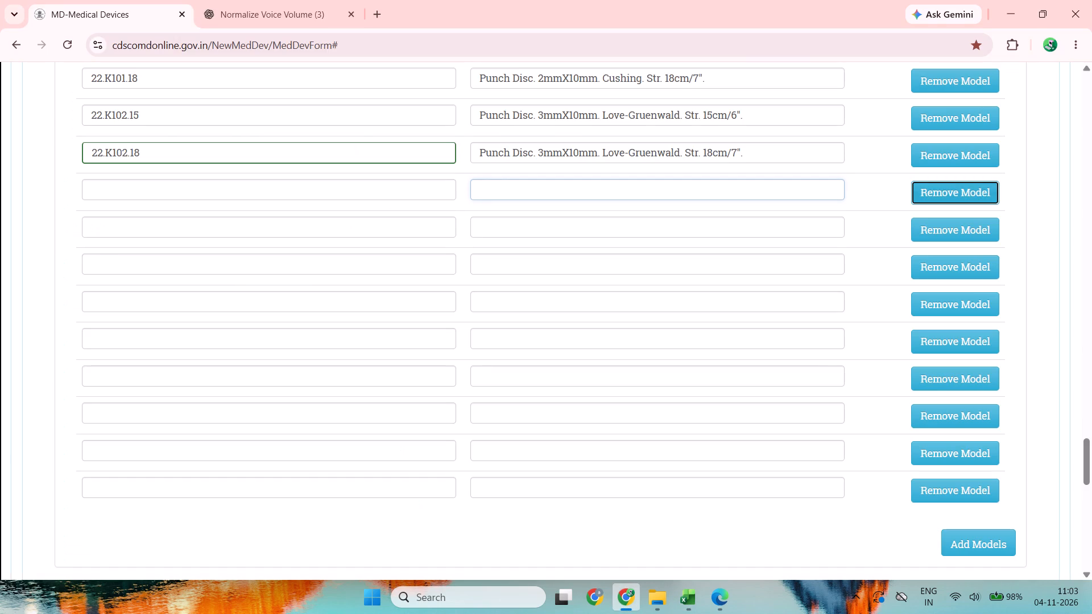
click(117, 199)
key(ctrl+v)
key(alt+Tab)
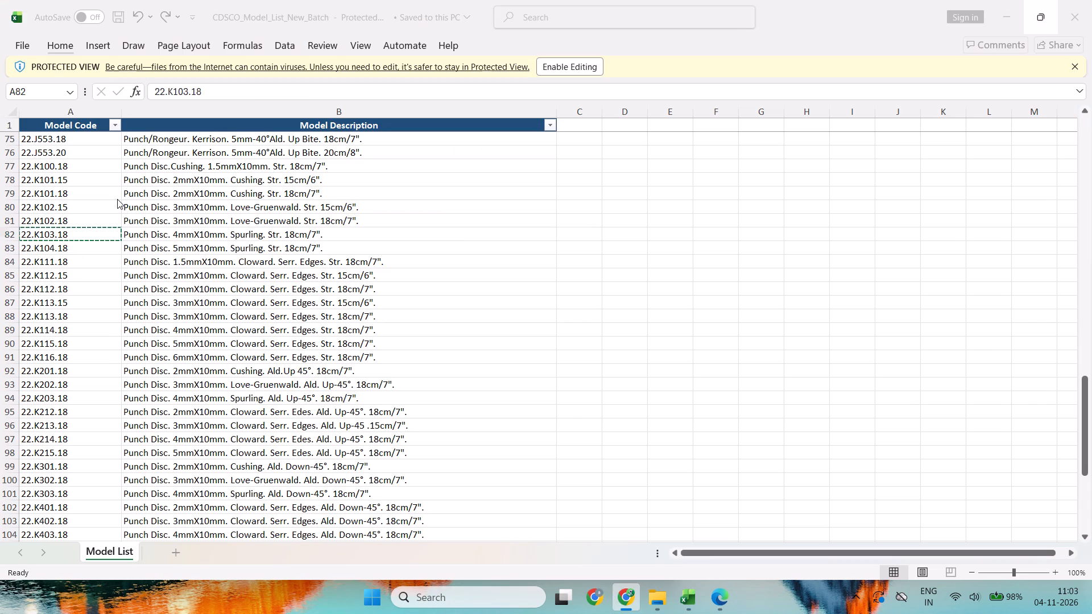
key(Tab)
key(ctrl+c)
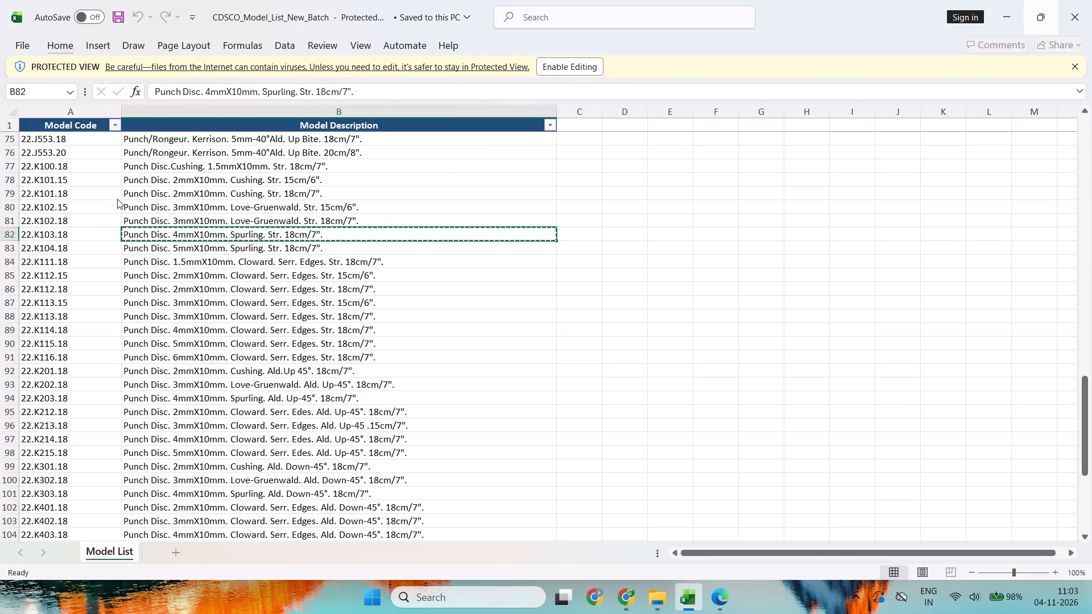
key(alt+Tab)
key(Tab)
key(ctrl+v)
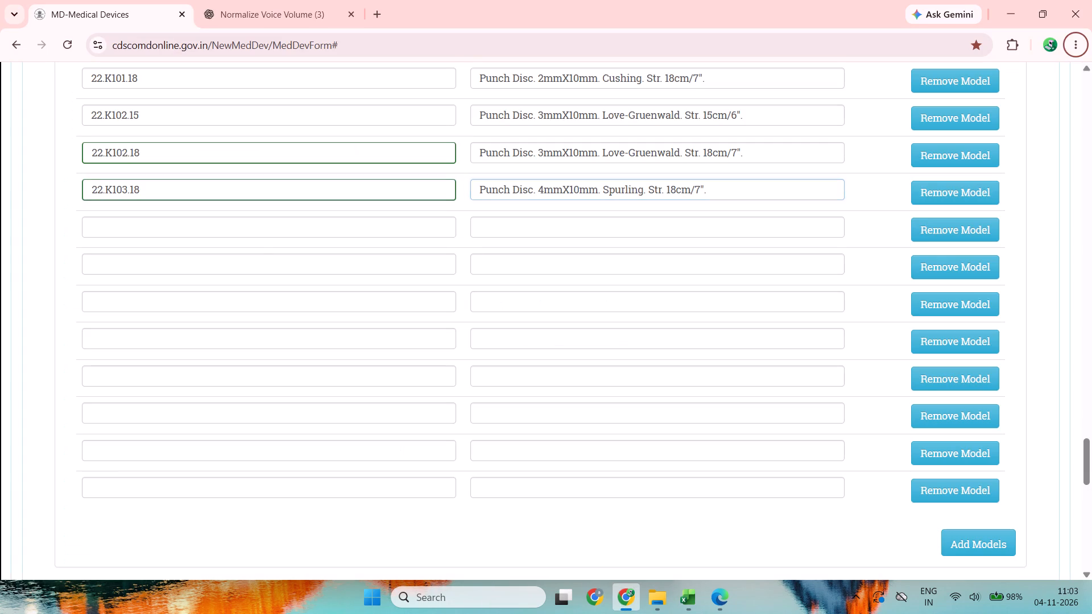
Copy code 22.K104.18 and description "Punch Disc. 5mmX10mm. Spurling. Str. 18cm/7"." from the Excel model list into the next blank model row.
click(109, 235)
key(alt+Tab)
click(80, 250)
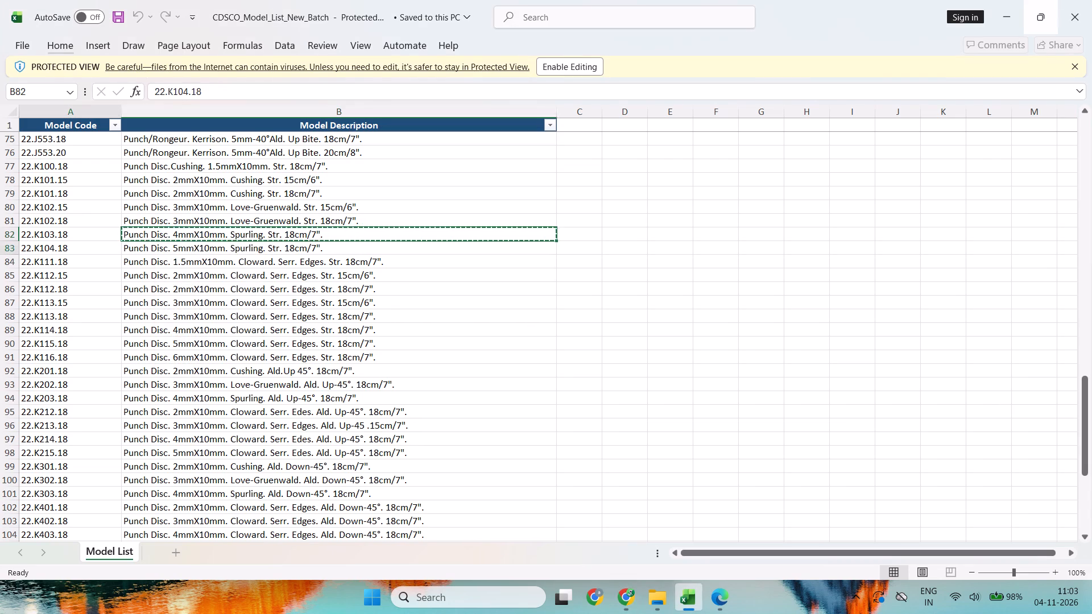
key(ctrl+c)
key(alt+Tab)
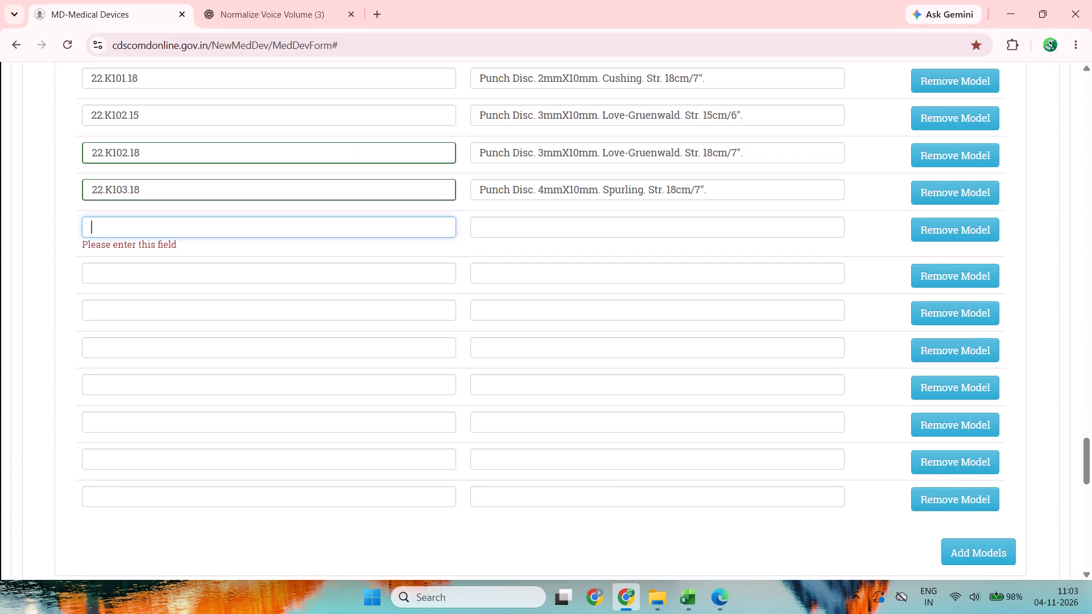
key(ctrl+v)
key(alt+Tab)
key(Tab)
key(ctrl+v)
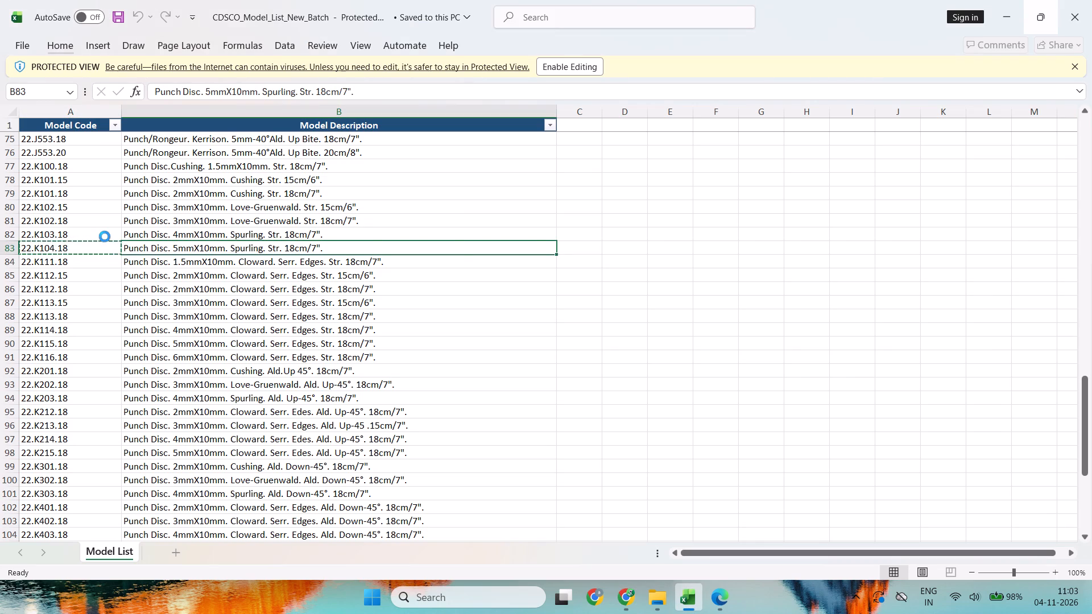
key(ctrl+c)
key(alt+Tab)
key(Tab)
key(ctrl+v)
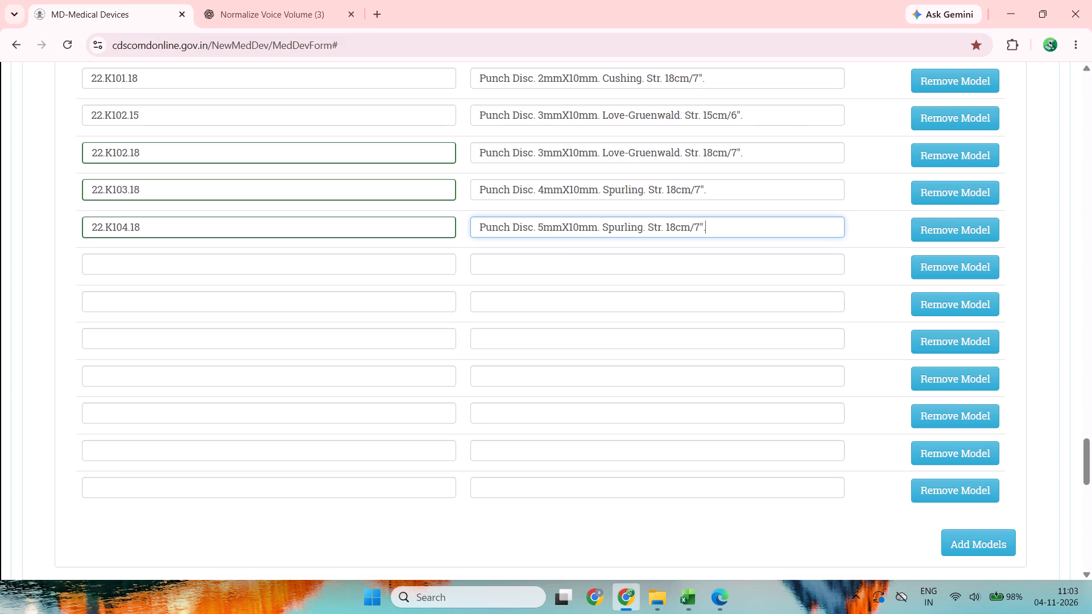
Copy code 22.K111.18 and description "Punch Disc. 1.5mmX10mm. Cloward. Serr. Edges. Str. 18cm/7"." from the Excel model list into the next blank model row.
key(Tab)
key(Tab)
key(alt+Tab)
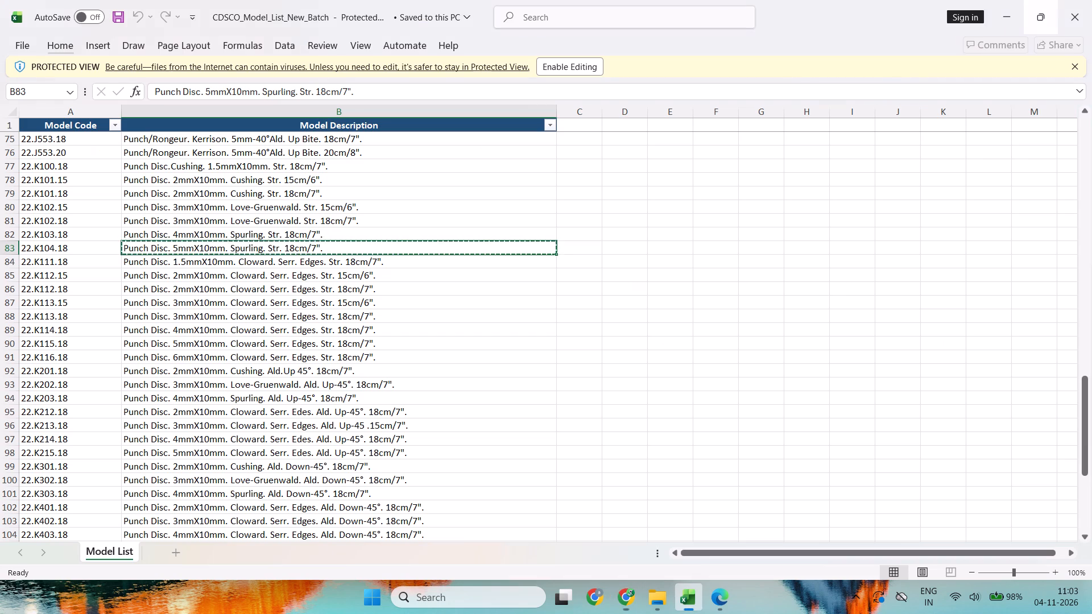
click(67, 258)
key(ctrl+c)
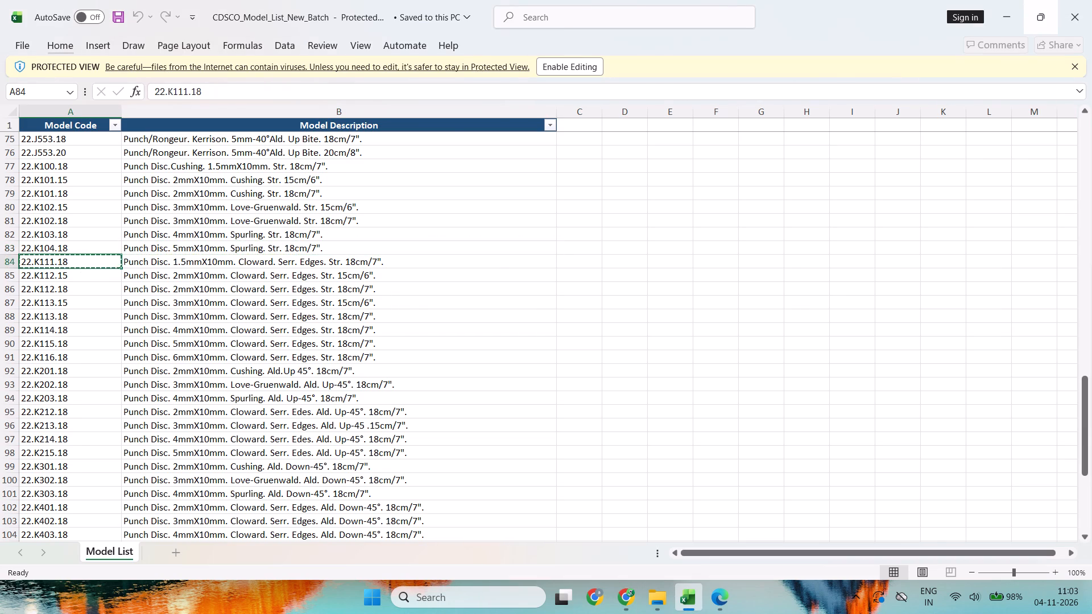
key(alt+Tab)
key(ctrl+v)
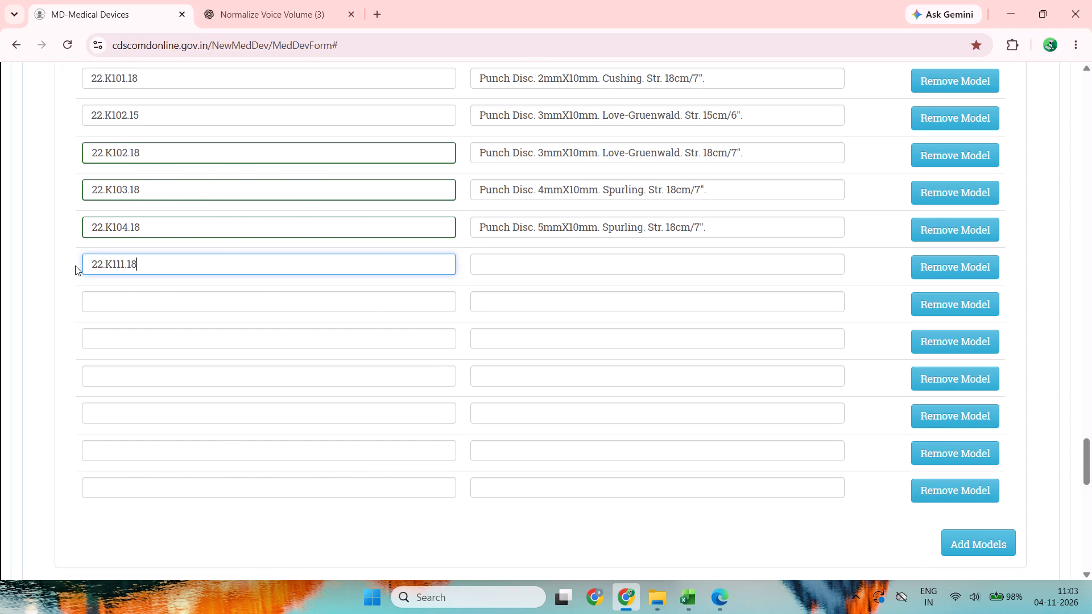
key(alt+Tab)
key(Tab)
key(ctrl+c)
key(alt+Tab)
key(Tab)
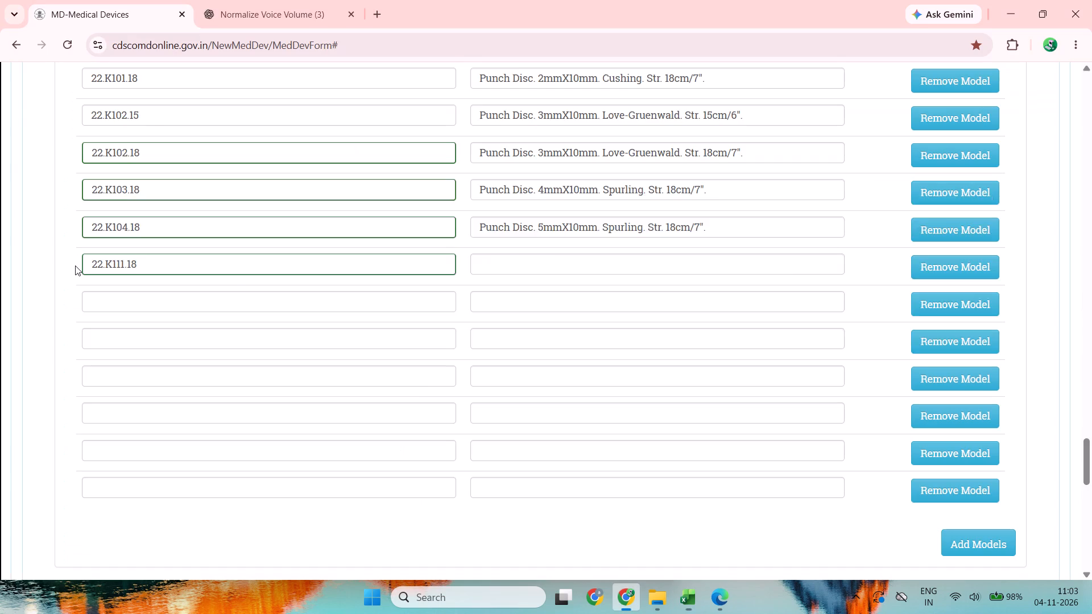
key(ctrl+v)
Copy code 22.K112.15 and description "Punch Disc. 2mmX10mm. Cloward. Serr. Edges. Str. 15cm/6"." from the Excel model list into the next blank model row.
click(93, 291)
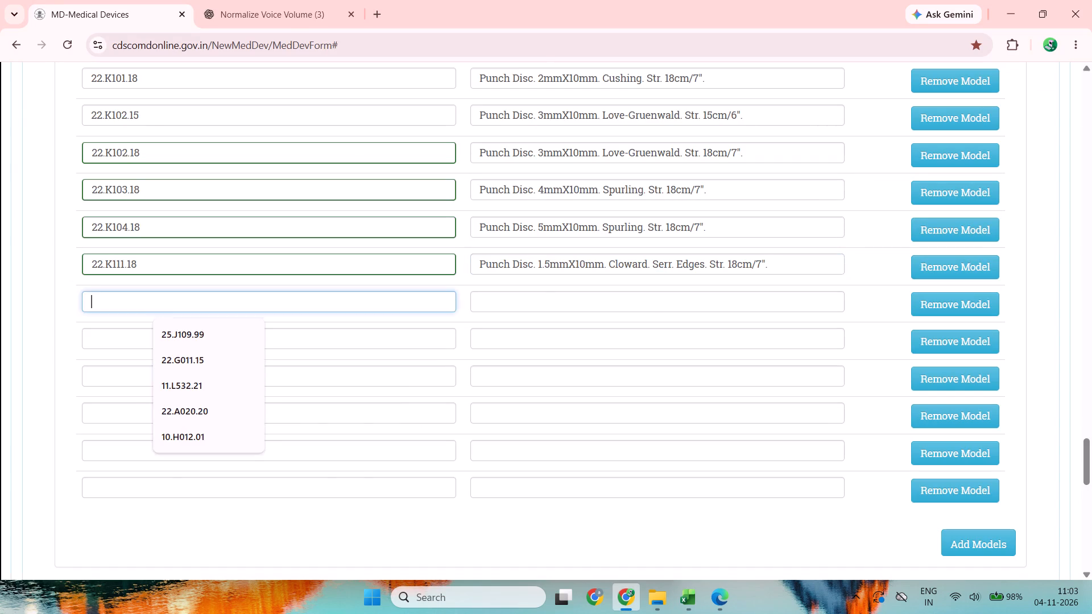
key(alt+Tab)
click(73, 274)
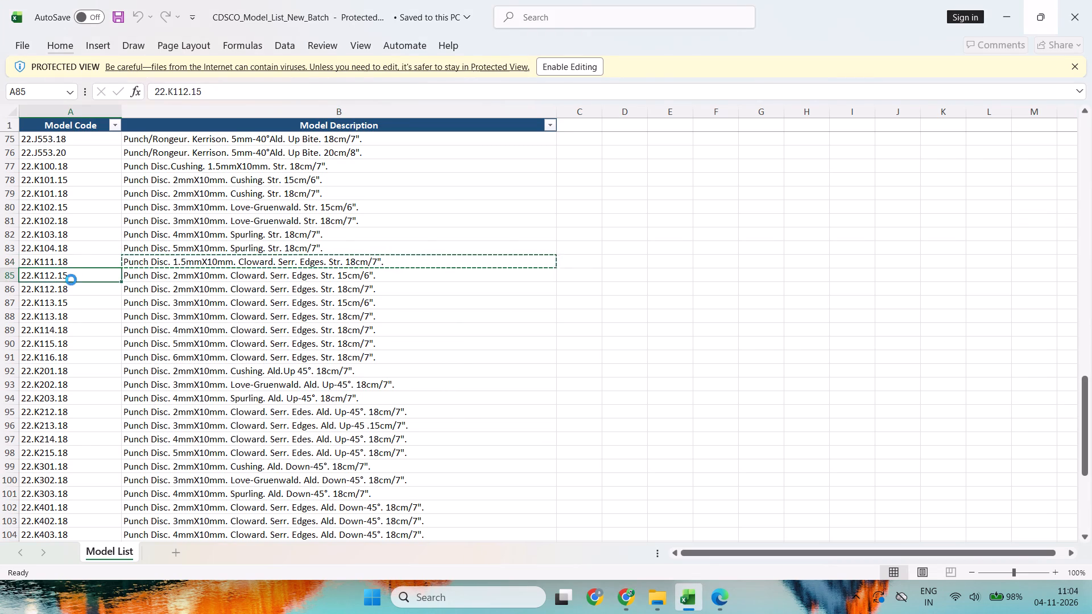
key(ctrl+c)
key(alt+Tab)
key(ctrl+v)
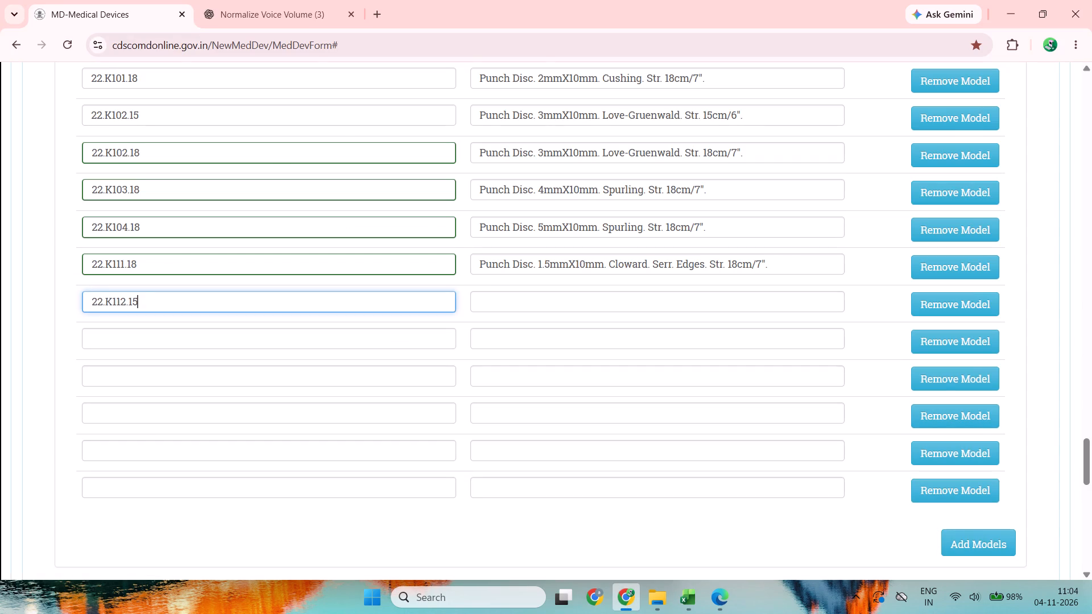
key(alt+Tab)
key(Tab)
key(ctrl+c)
key(alt+q)
key(alt+Tab)
key(Tab)
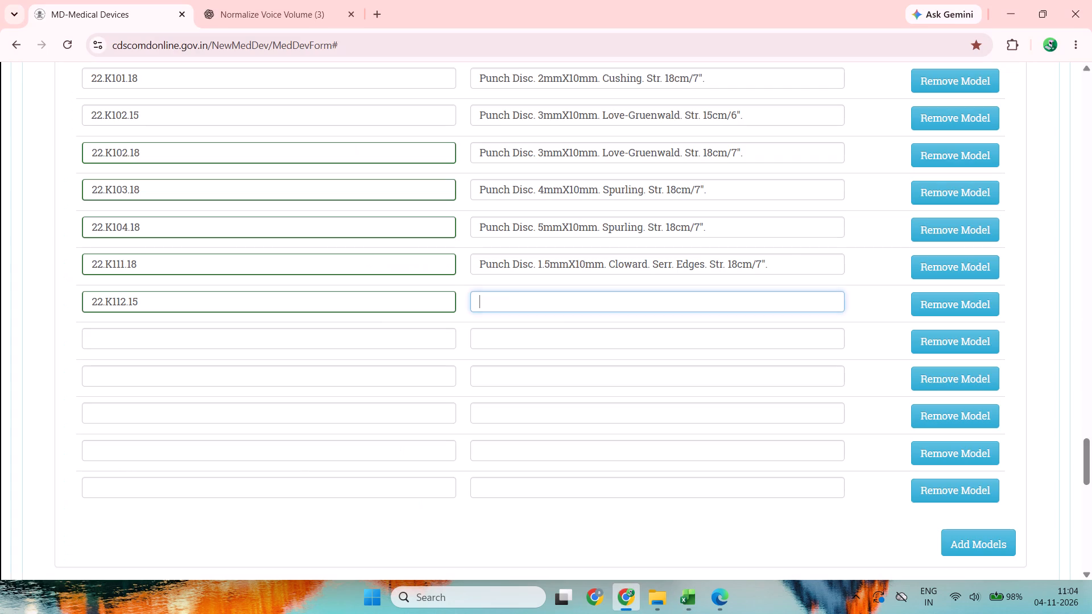
key(ctrl+v)
Copy code 22.K112.18 and description "Punch Disc. 2mmX10mm. Cloward. Serr. Edges. Str. 18cm/7"." from the Excel model list into the next blank model row.
click(122, 342)
key(alt+Tab)
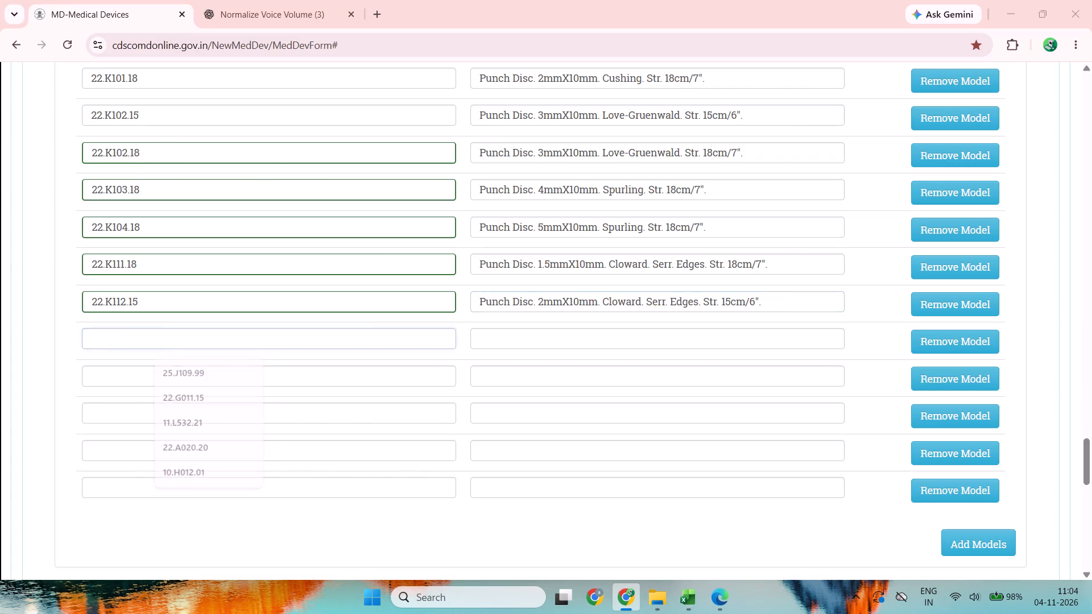
click(80, 292)
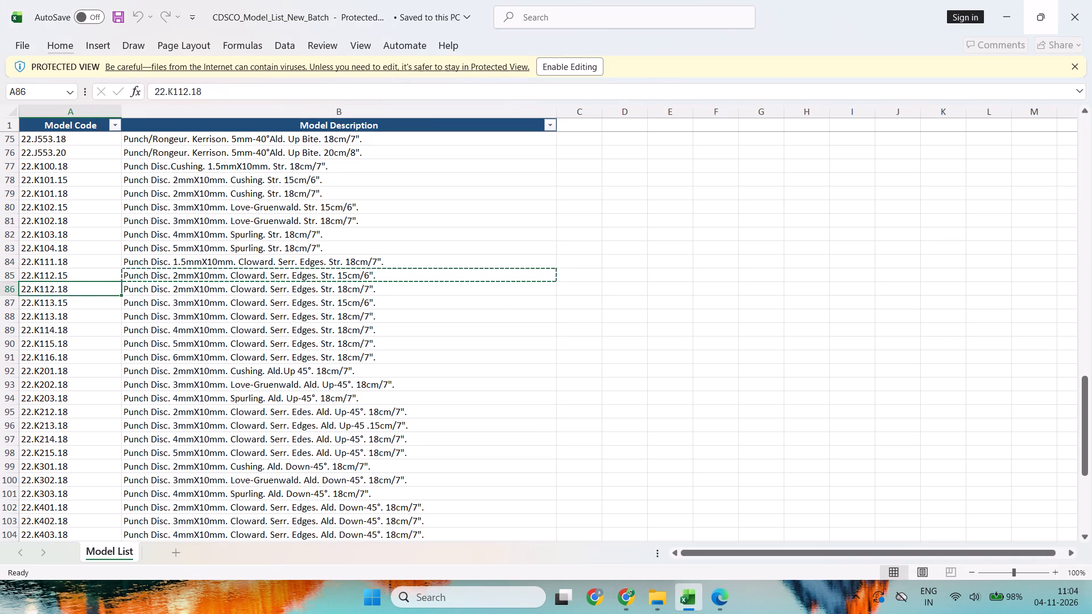
key(ctrl+c)
key(alt+Tab)
key(ctrl+v)
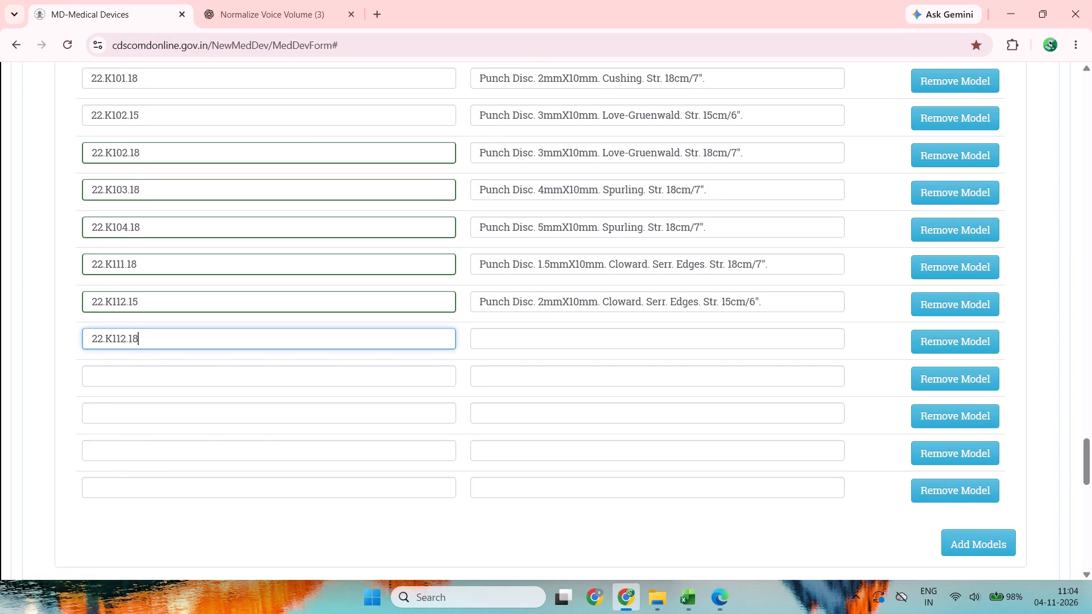
key(alt+Tab)
key(Tab)
key(ctrl+c)
key(alt+Tab)
key(Tab)
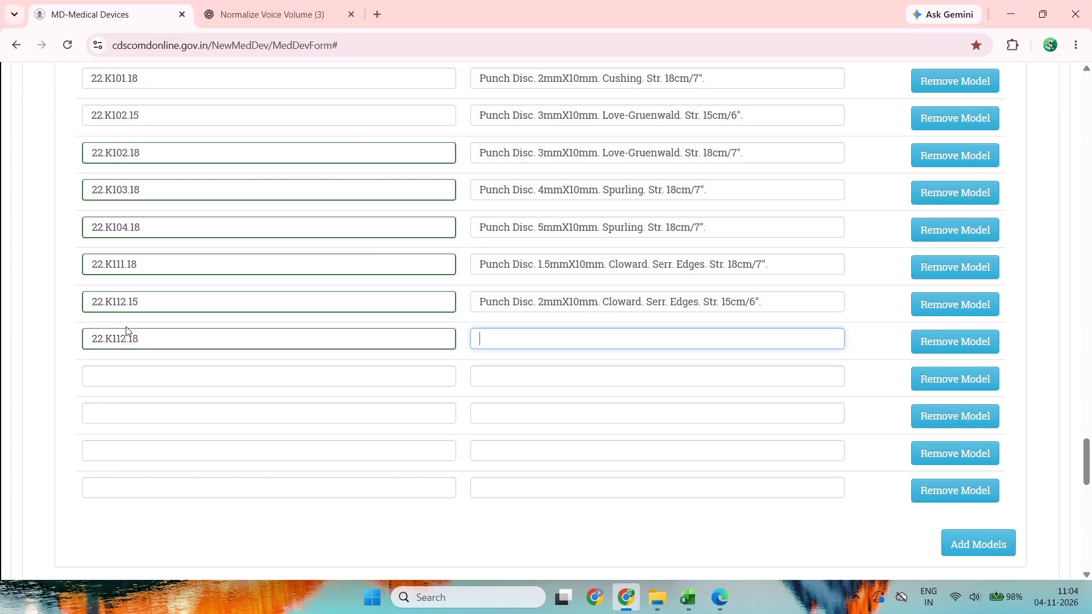
key(alt+Tab)
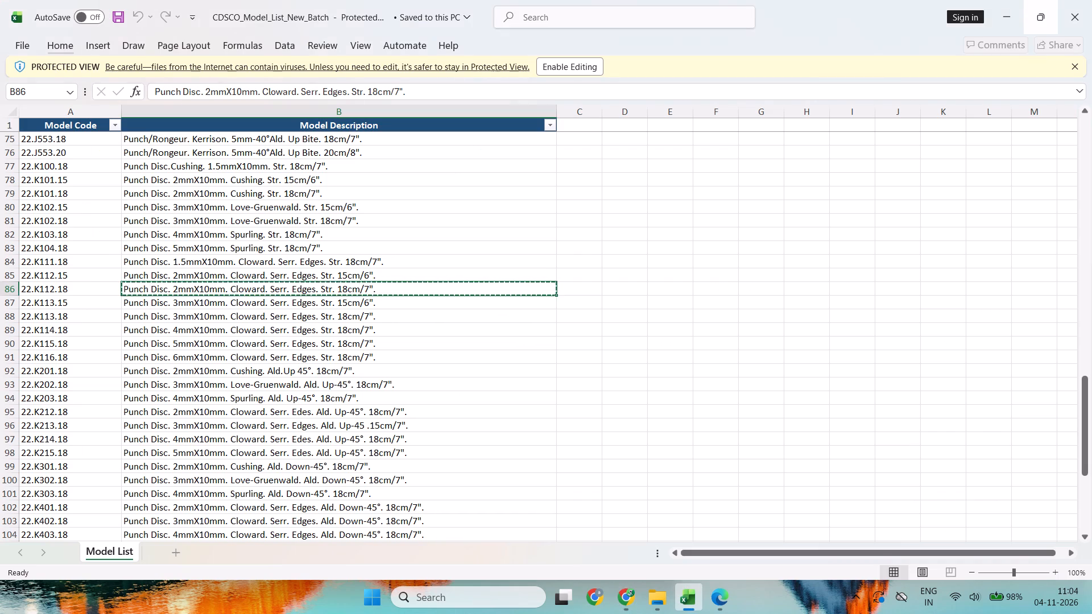
key(alt+Tab)
key(ctrl+v)
Copy code 22.K113.15 and description "Punch Disc. 3mmX10mm. Cloward. Serr. Edges. Str. 15cm/6"." from the Excel model list into the next blank model row.
key(alt+Tab)
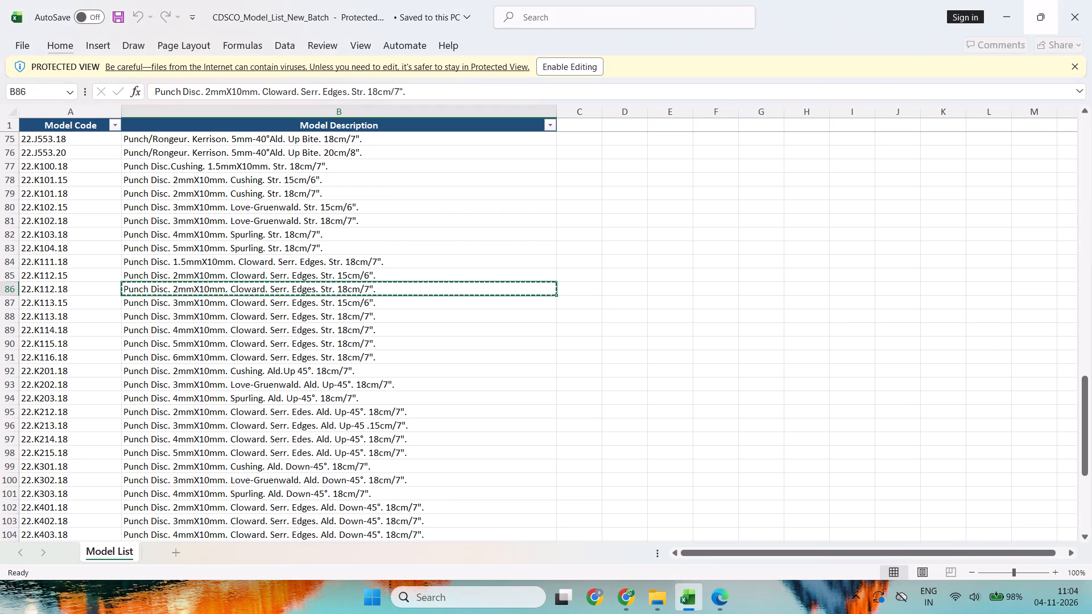
click(73, 300)
key(ctrl+c)
key(alt+Tab)
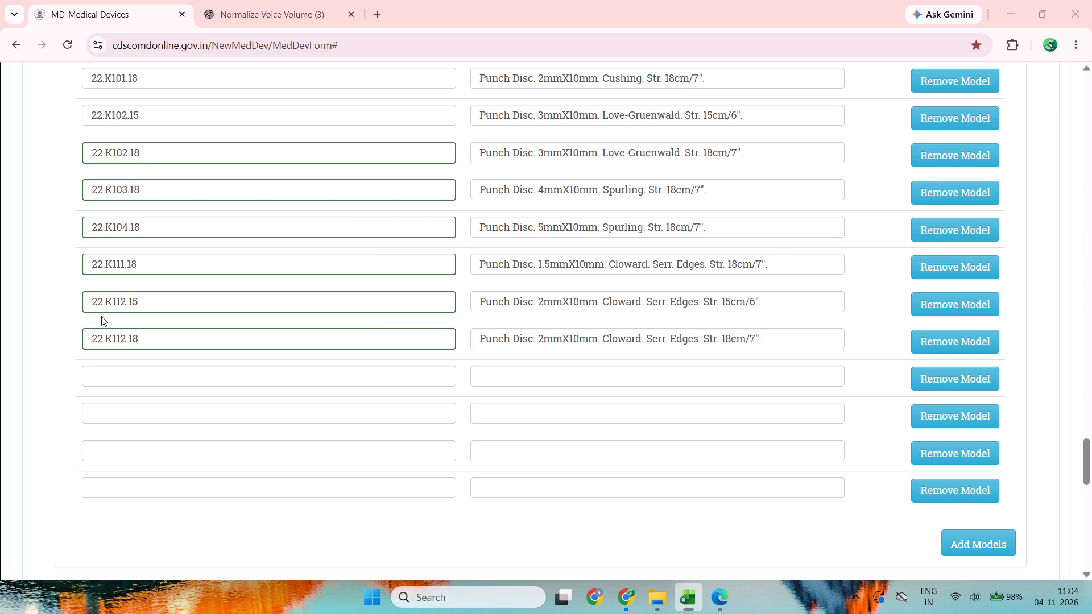
click(130, 382)
key(ctrl+v)
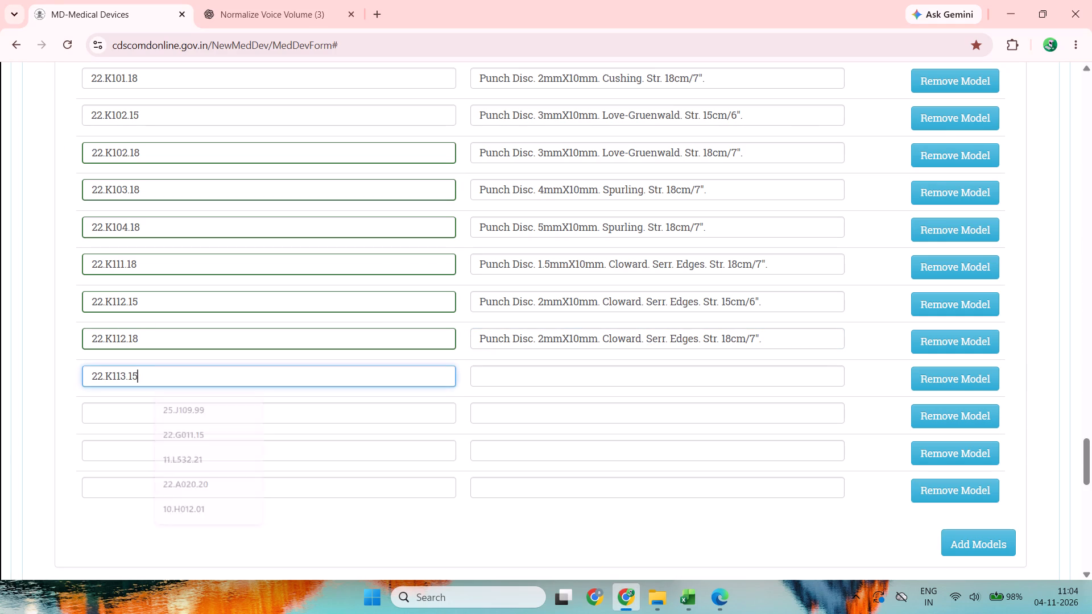
key(alt+Tab)
key(Tab)
click(392, 310)
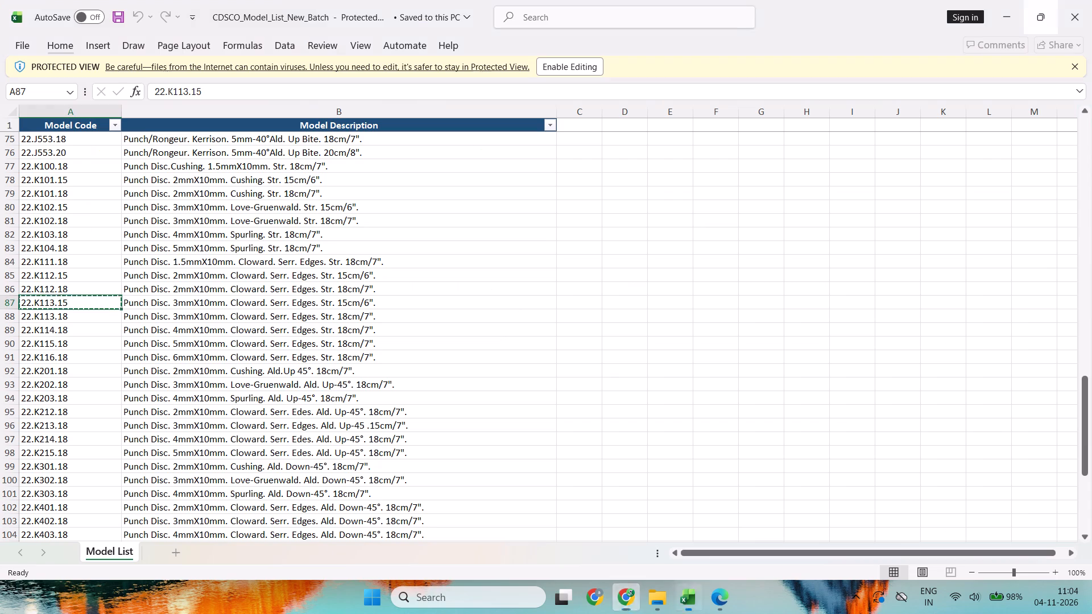
key(Tab)
key(ctrl+v)
key(ctrl+v)
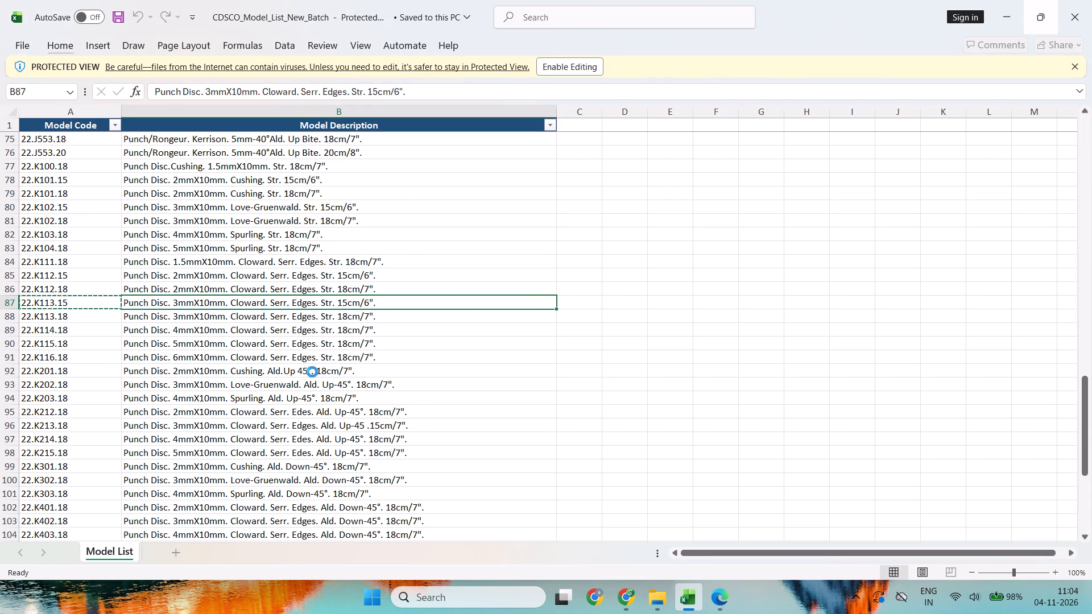
key(ctrl+c)
key(alt+Tab)
key(Tab)
key(ctrl+v)
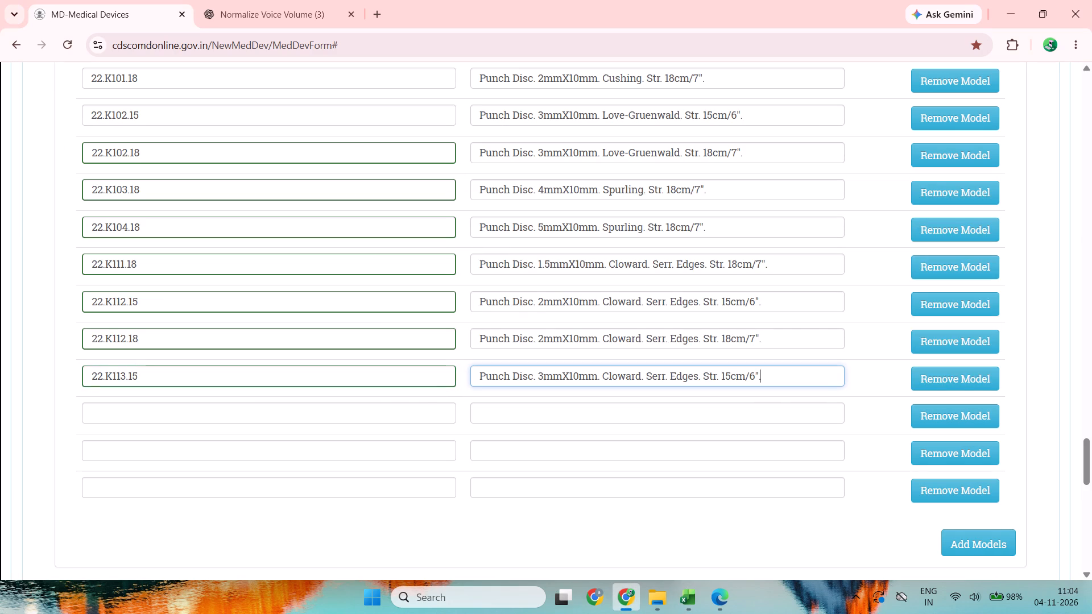
Copy code 22.K113.18 and description "Punch Disc. 3mmX10mm. Cloward. Serr. Edges. Str. 18cm/7"." from the Excel model list into the next blank model row.
key(Tab)
click(169, 403)
key(alt+Tab)
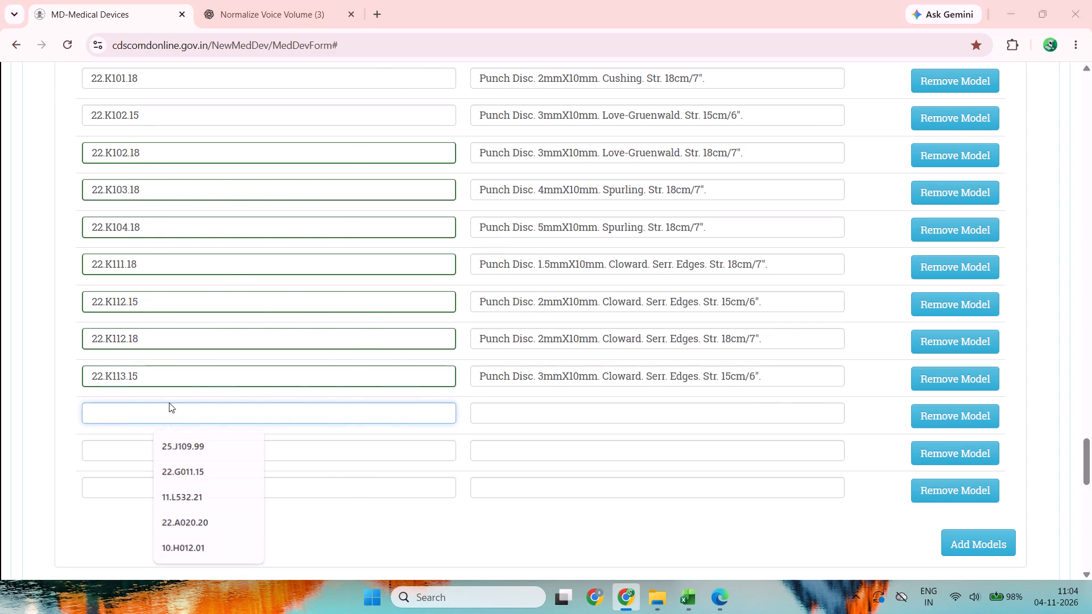
click(78, 317)
key(ctrl+c)
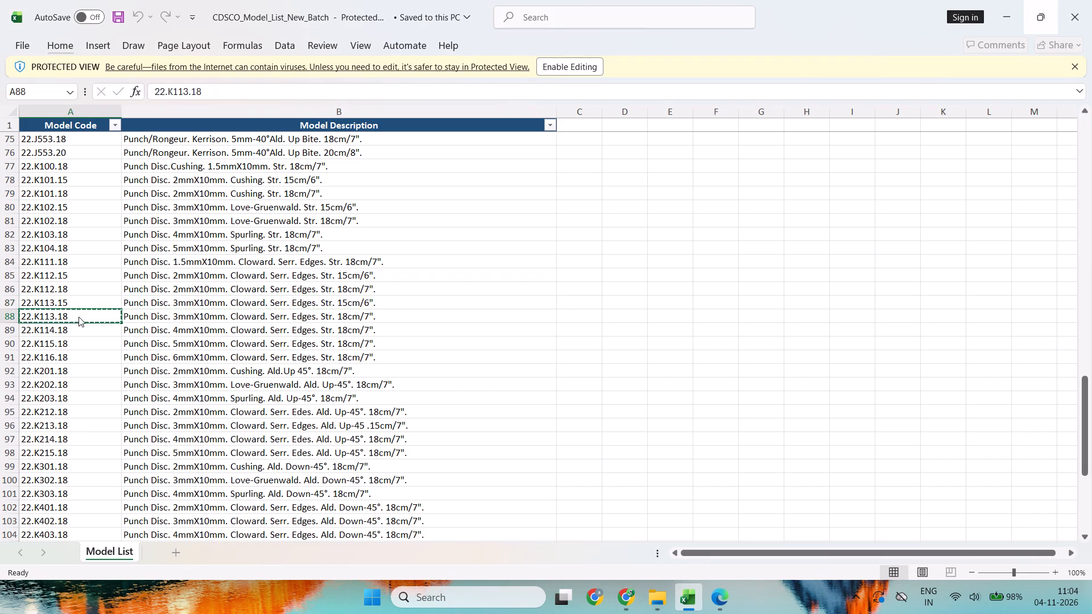
key(alt+Tab)
key(ctrl+v)
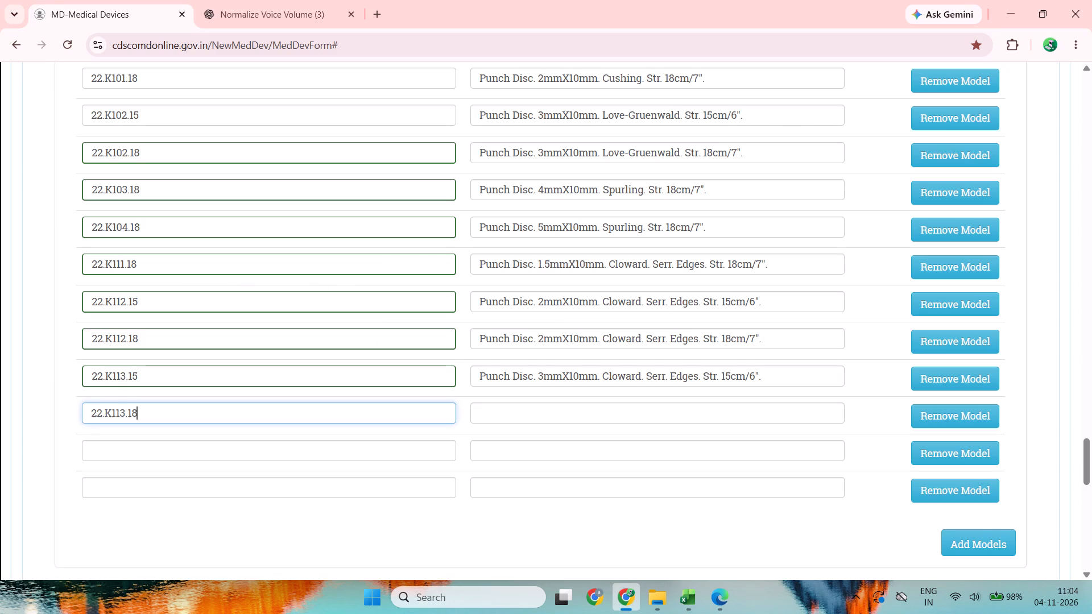
key(alt+Tab)
key(Tab)
key(ctrl+c)
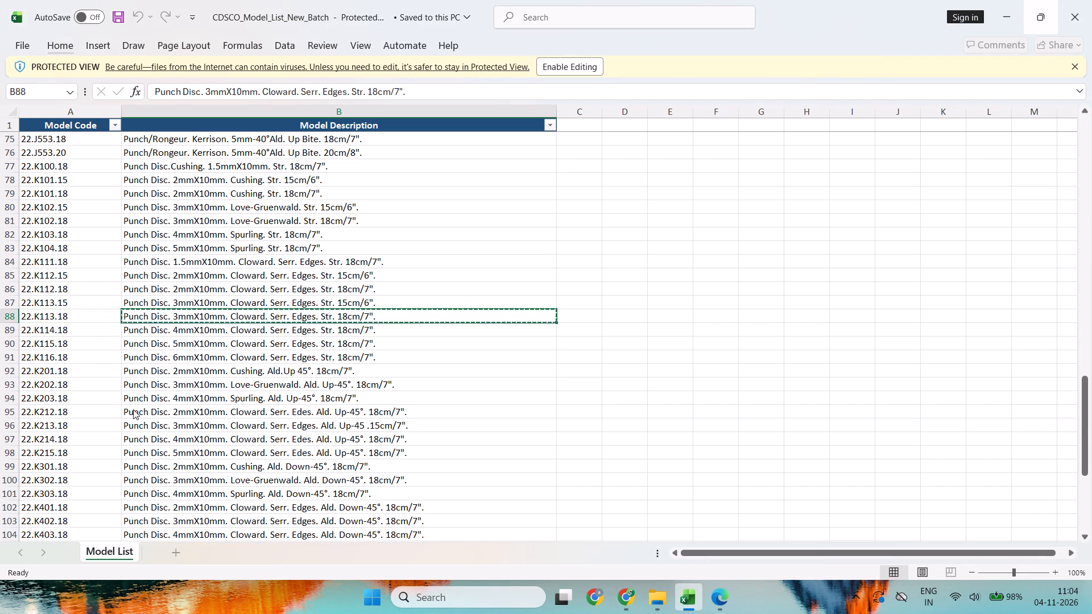
key(alt+Tab)
key(Tab)
key(ctrl+v)
Copy code 22.K114.18 and description "Punch Disc. 4mmX10mm. Cloward. Serr. Edges. Str. 18cm/7"." from the Excel model list into the next blank model row.
key(alt+Tab)
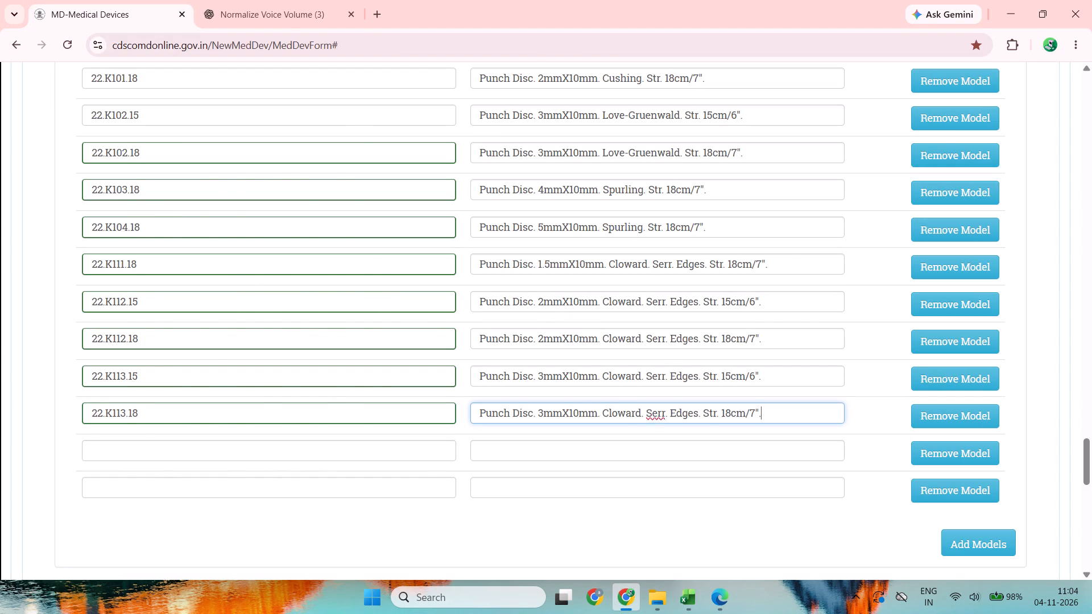
click(88, 335)
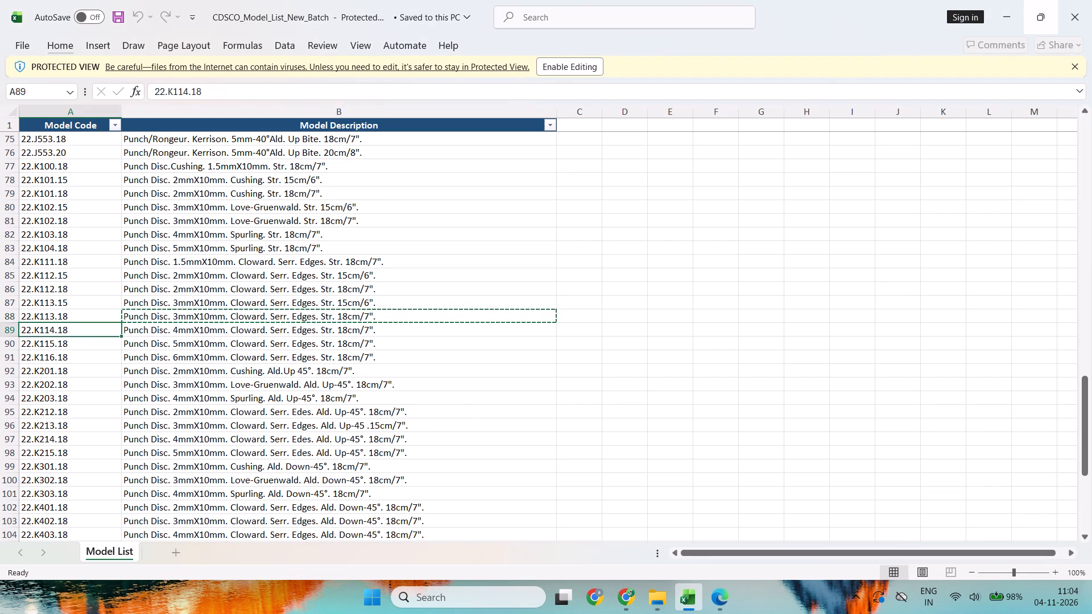
key(ctrl+c)
key(alt+Tab)
click(118, 457)
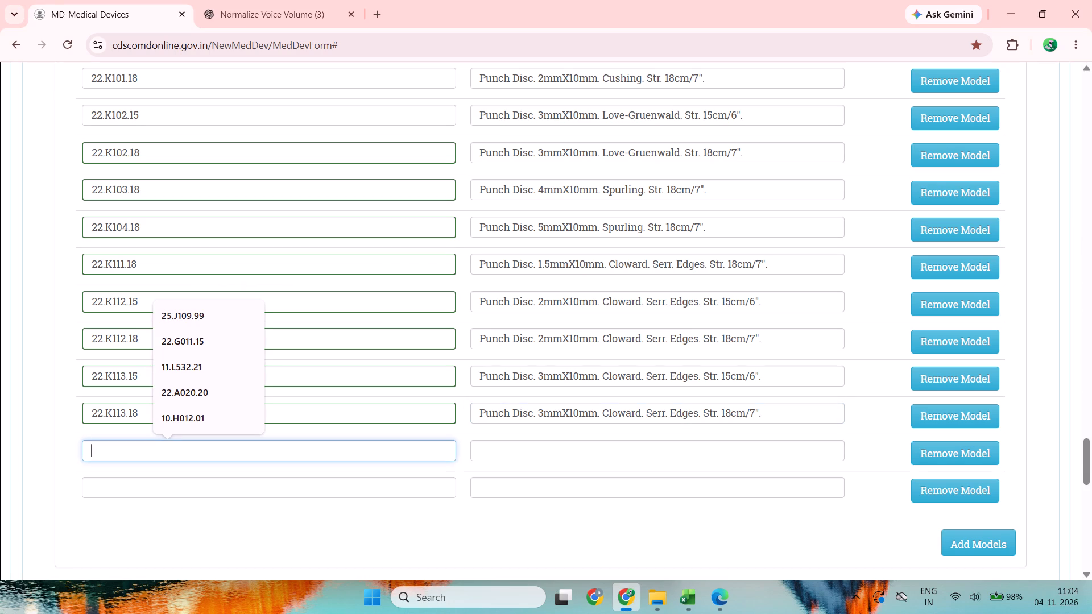
key(ctrl+c)
key(ctrl+v)
key(alt+Tab)
key(Tab)
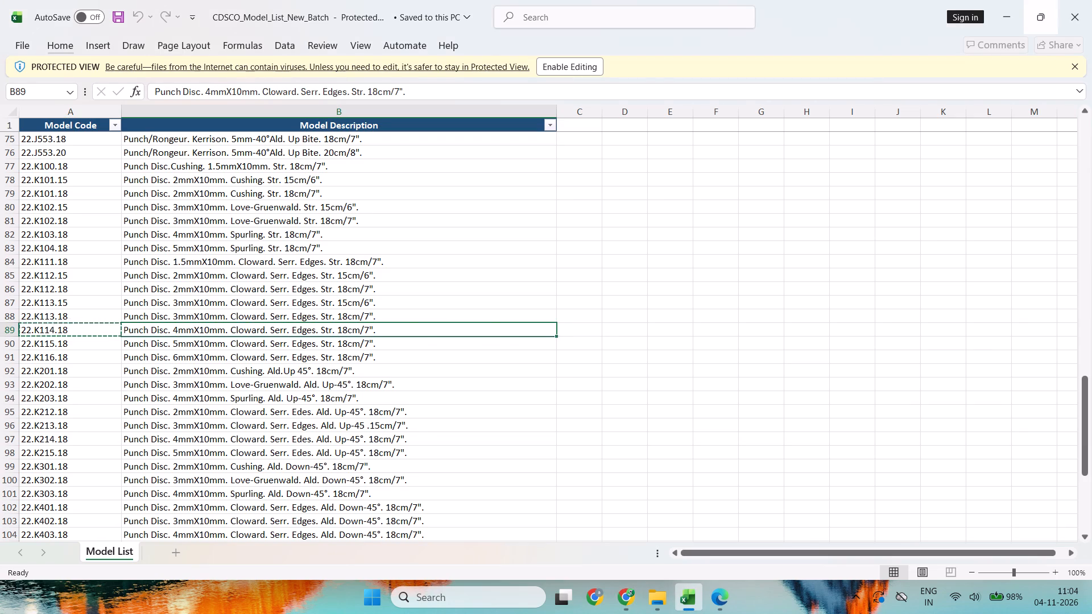
key(ctrl+c)
key(alt+Tab)
key(Tab)
key(ctrl+v)
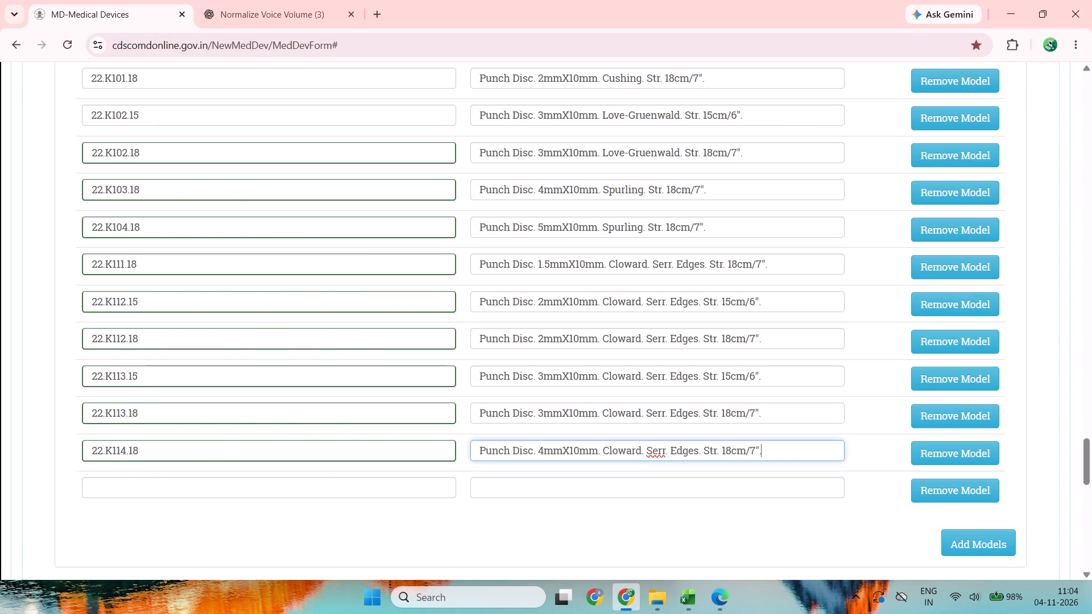
Copy code 22.K115.18 and description "Punch Disc. 5mmX10mm. Cloward. Serr. Edges. Str. 18cm/7"." from the Excel model list into the last blank model row.
key(alt+Tab)
key(alt+grave)
click(87, 346)
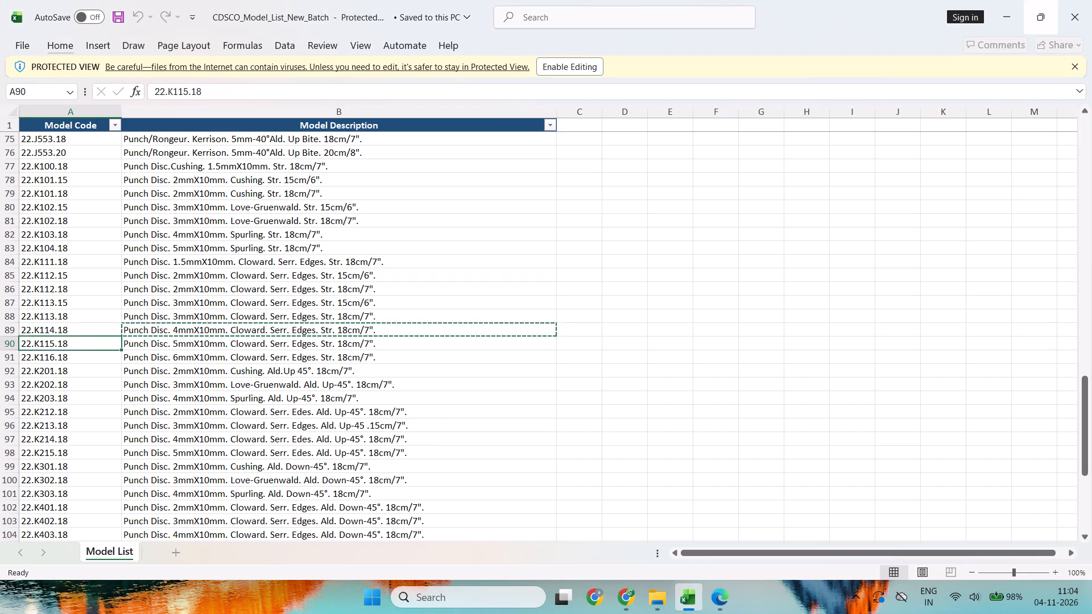
key(ctrl+c)
key(alt+Tab)
click(114, 487)
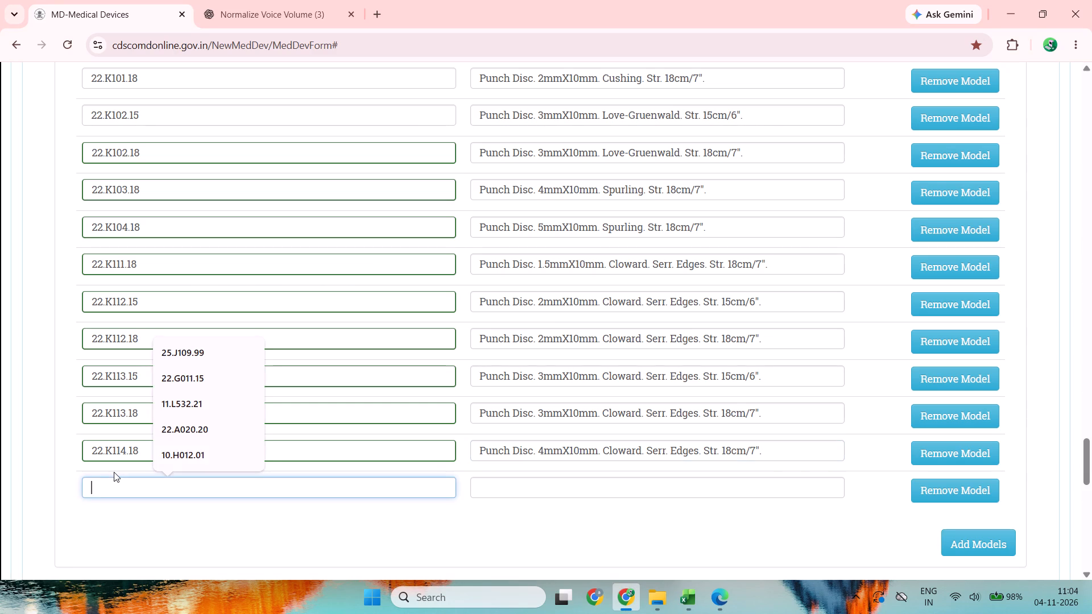
key(ctrl+v)
key(alt+Tab)
key(Tab)
key(ctrl+c)
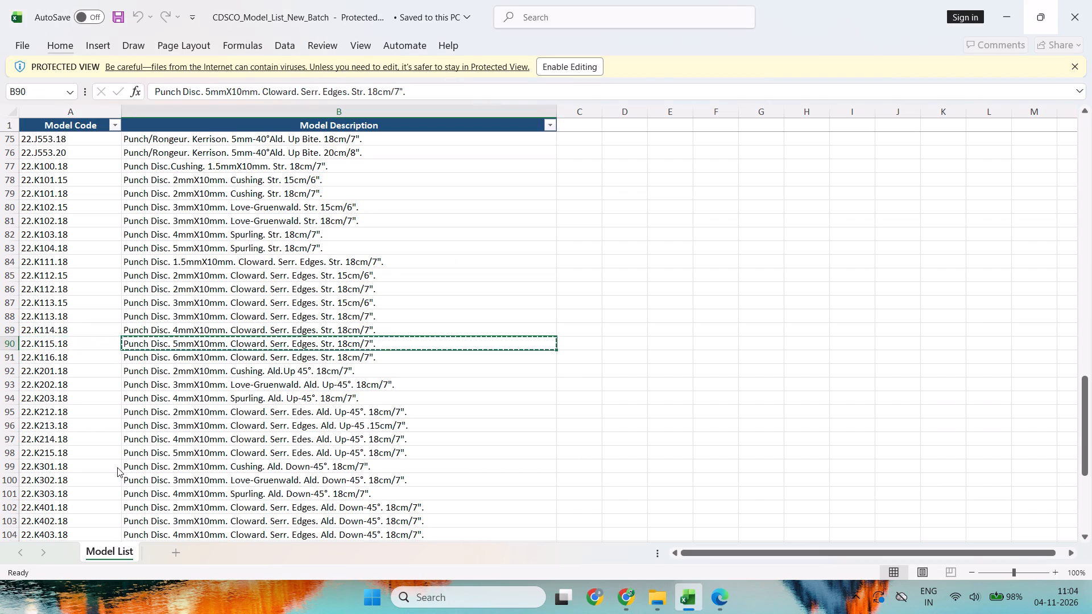
key(alt+Tab)
key(Tab)
key(ctrl+v)
Add ten blank model rows below the 22.K115.18 entry in the device form's Models section.
scroll(448, 438, down, 3)
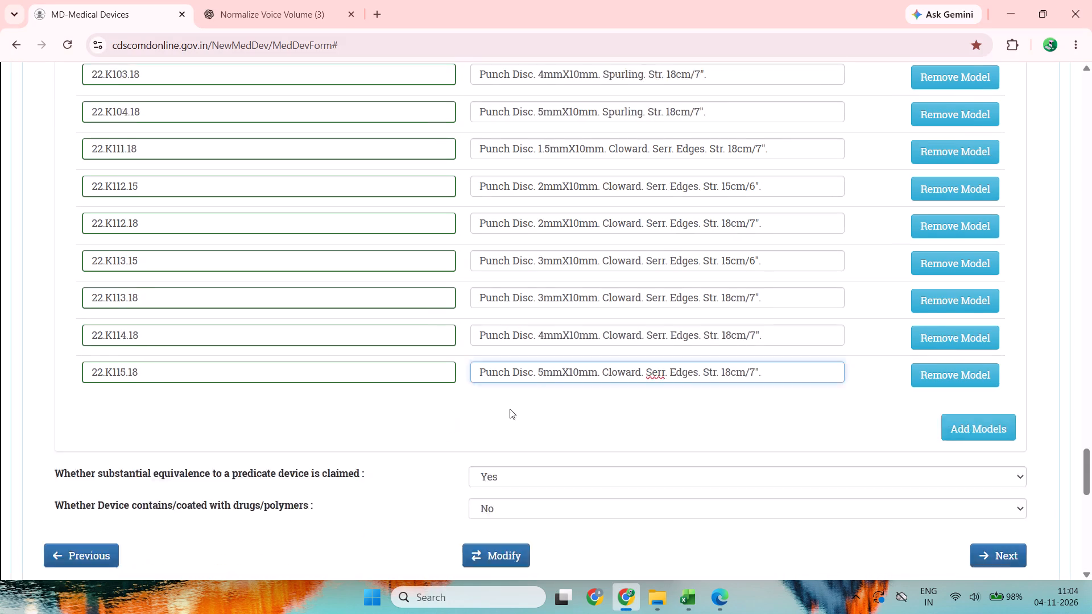
click(990, 330)
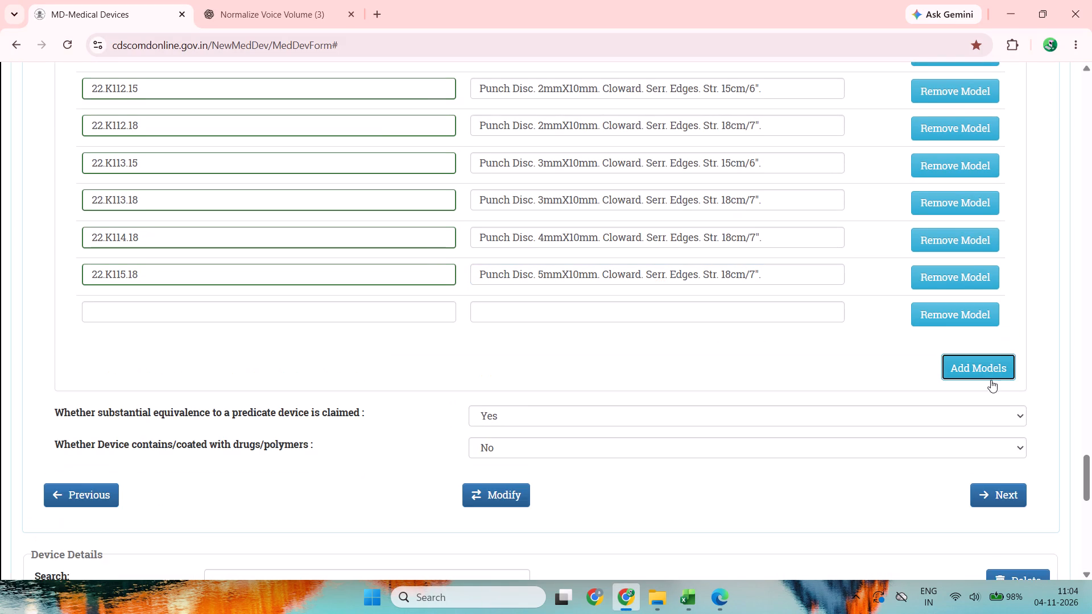
click(987, 372)
scroll(860, 351, down, 3)
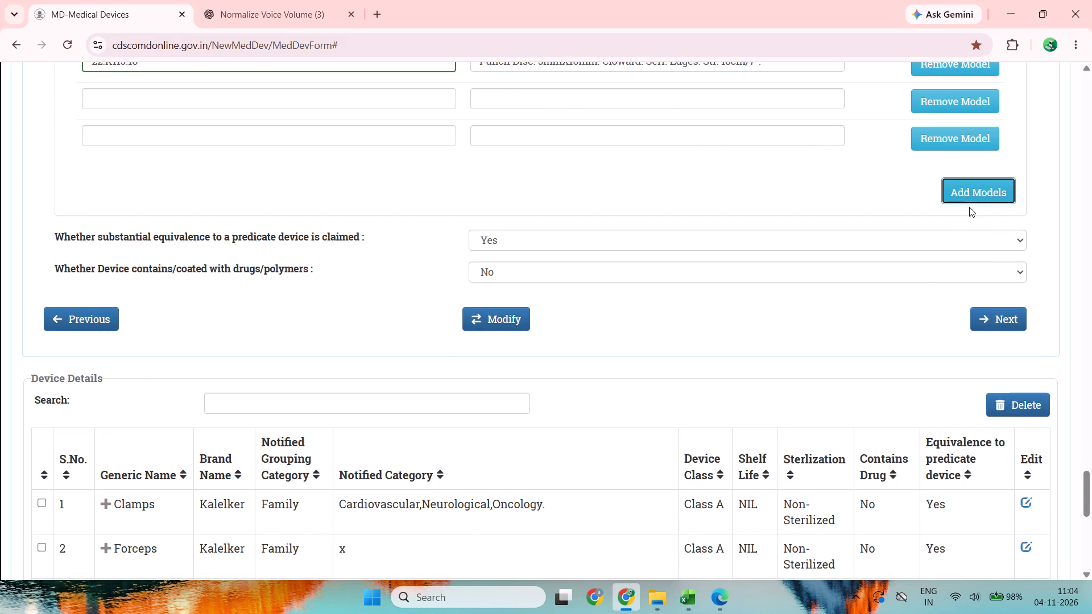
click(970, 202)
key(Return)
key(Return)
key(Return)
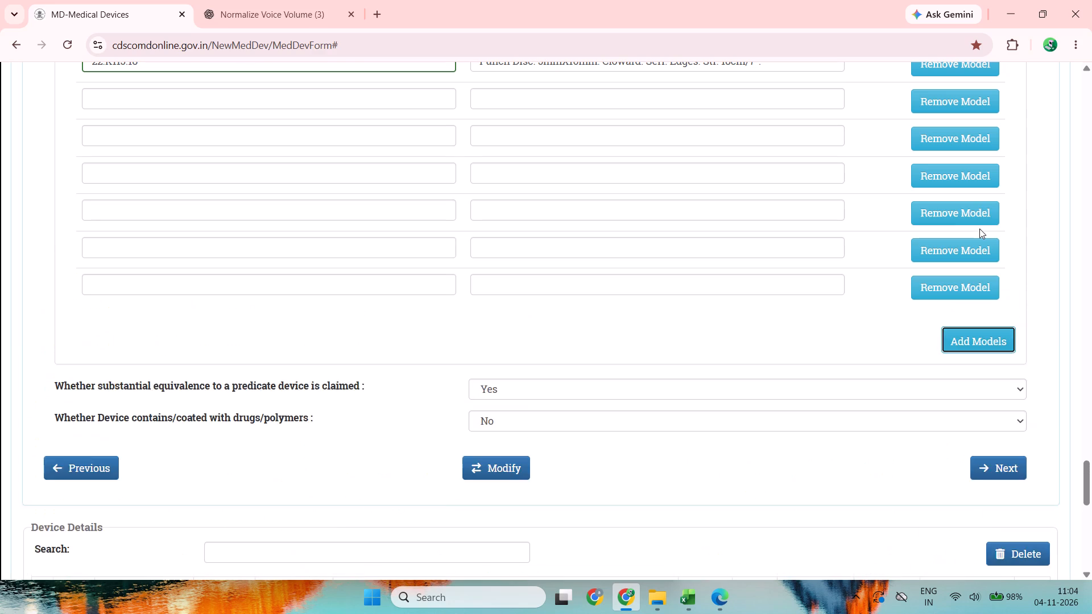
key(Return)
key(Return)
key(Return)
key(Return)
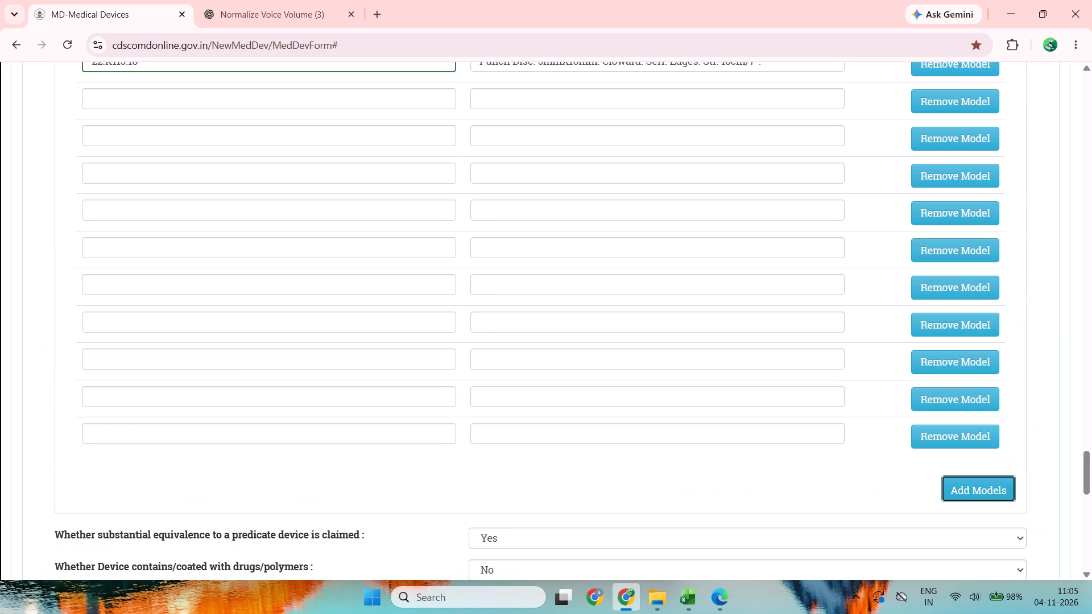
Copy code 22.K116.18 and description "Punch Disc. 6mmX10mm. Cloward. Serr. Edges. Str. 18cm/7"." from the Excel model list into the first blank model row.
click(250, 103)
key(alt+Tab)
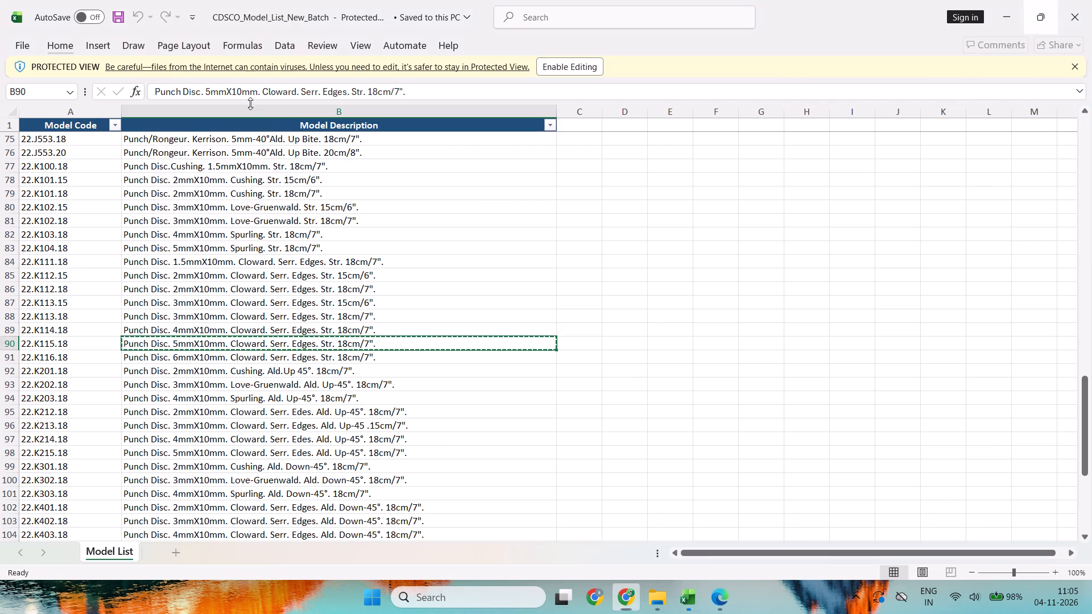
click(51, 358)
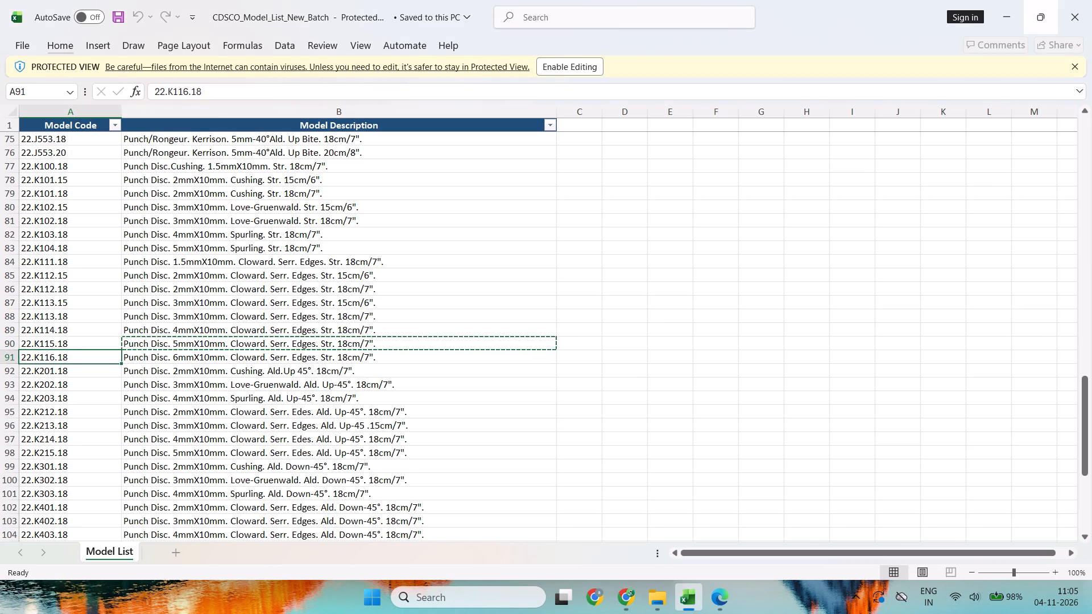
key(ctrl+c)
key(alt+Tab)
key(ctrl+v)
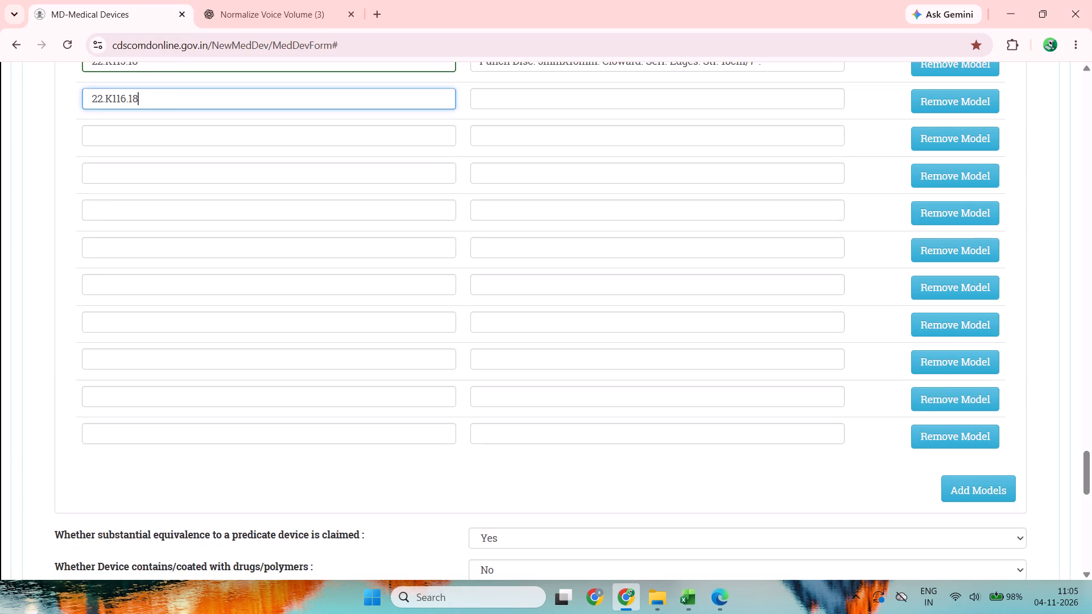
key(alt+Tab)
key(Tab)
key(ctrl+c)
key(Tab)
key(grave)
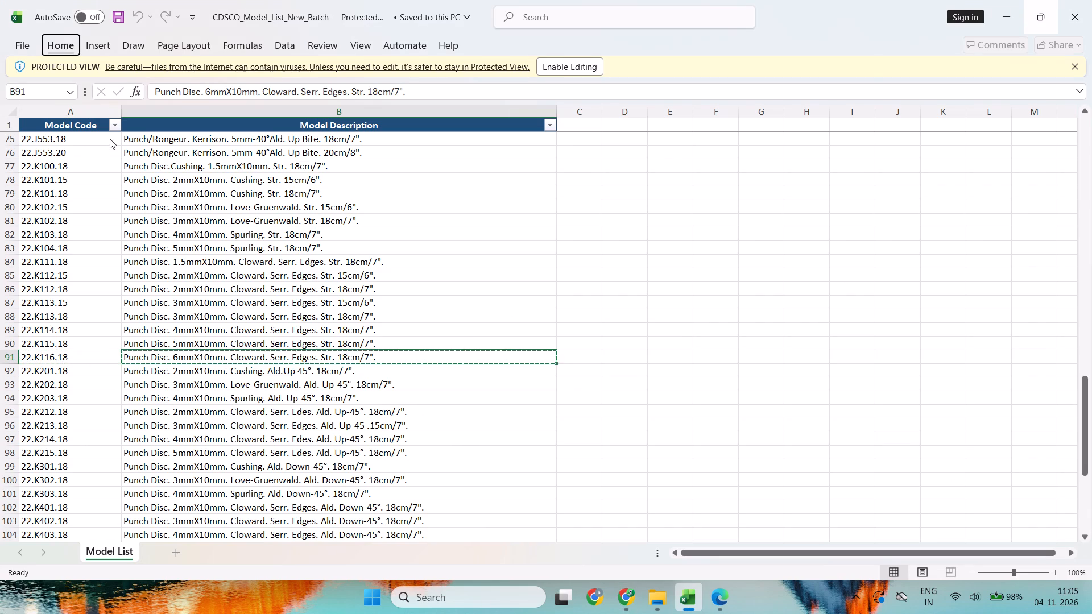
key(Tab)
click(158, 357)
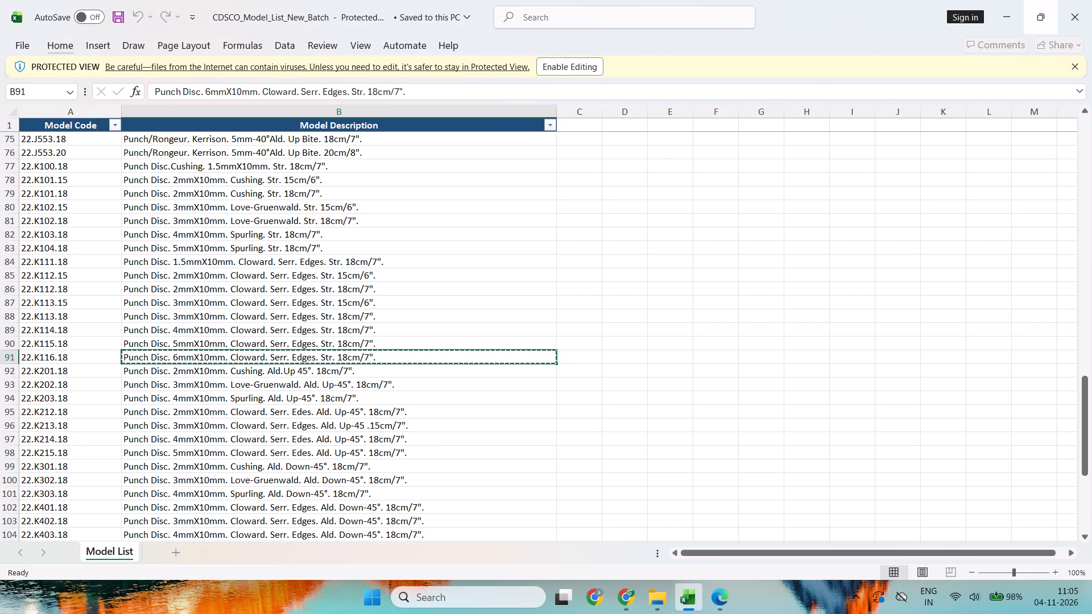
click(157, 356)
key(ctrl+c)
key(alt+Tab)
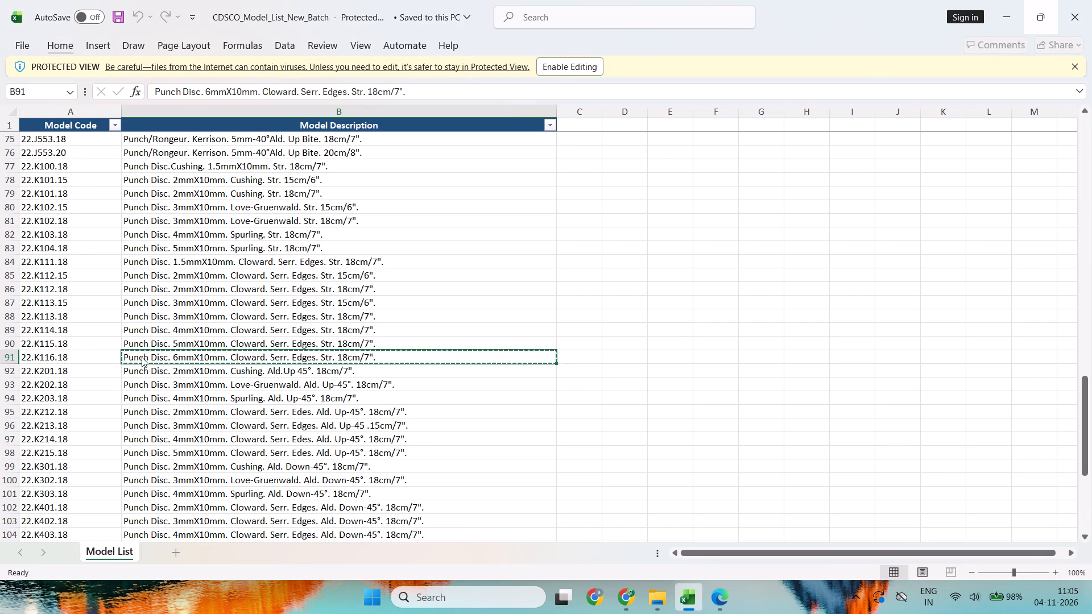
key(Tab)
key(ctrl+v)
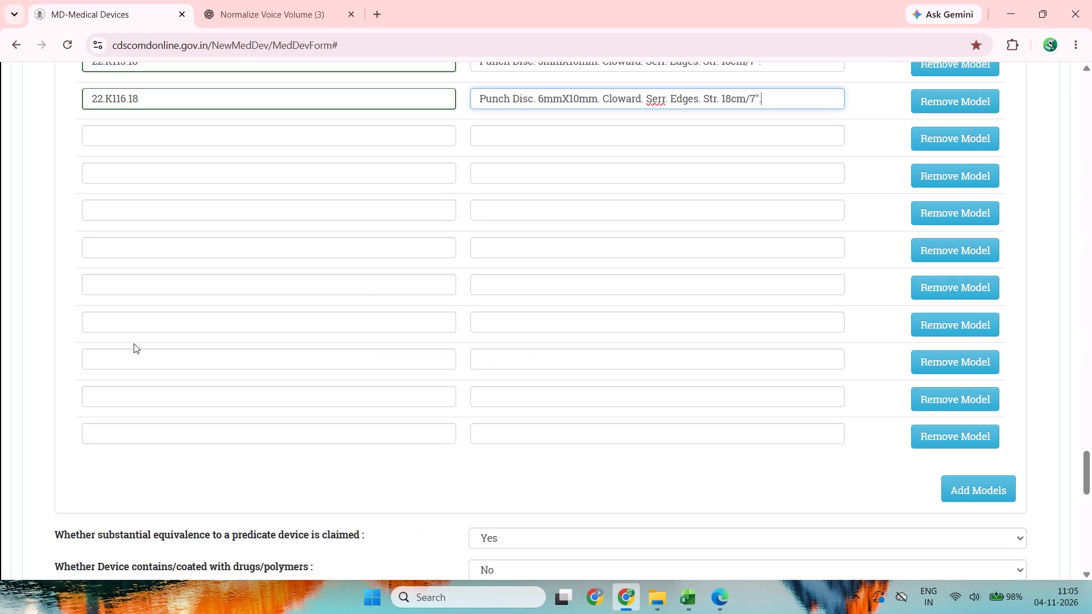
Copy code 22.K201.18 and description "Punch Disc. 2mmX10mm. Cushing. Ald.Up 45°. 18cm/7"." from the Excel model list into the next blank model row.
click(105, 145)
key(alt+Tab)
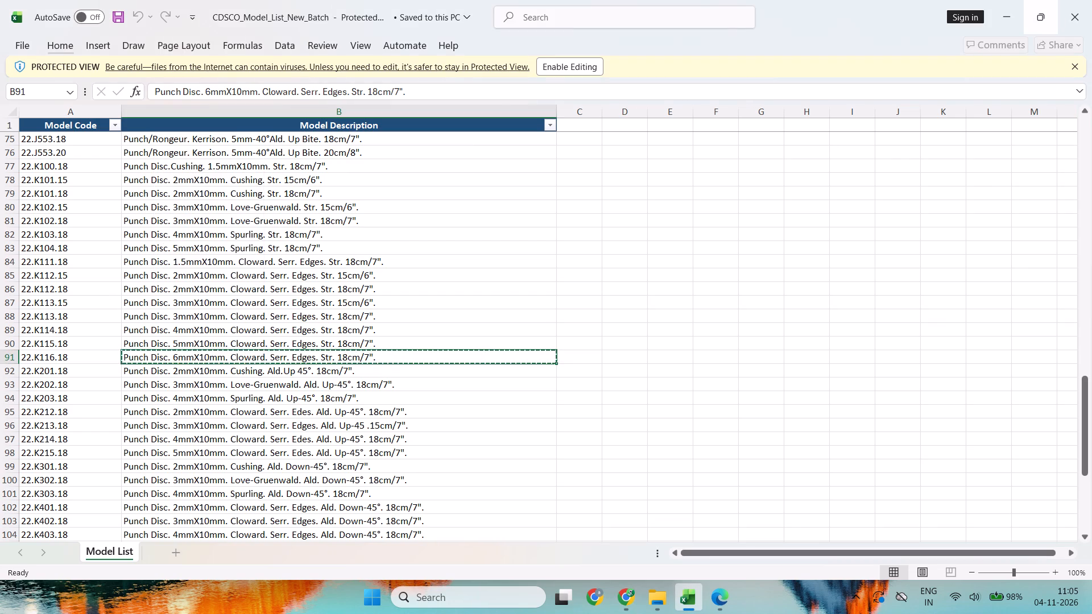
click(73, 376)
key(ctrl+c)
key(alt+Tab)
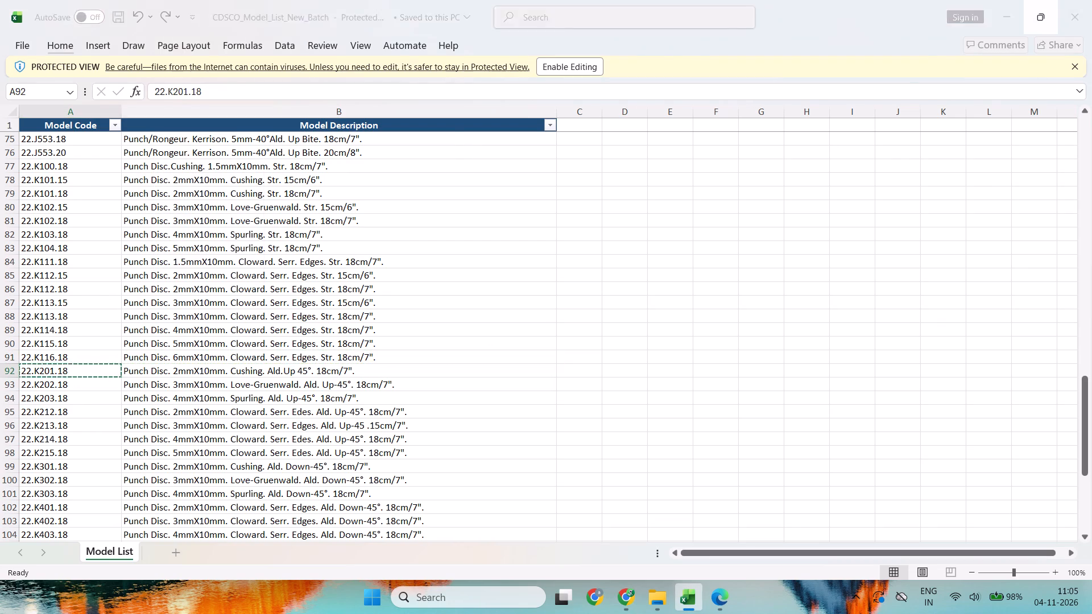
key(ctrl+v)
key(alt+Tab)
key(Tab)
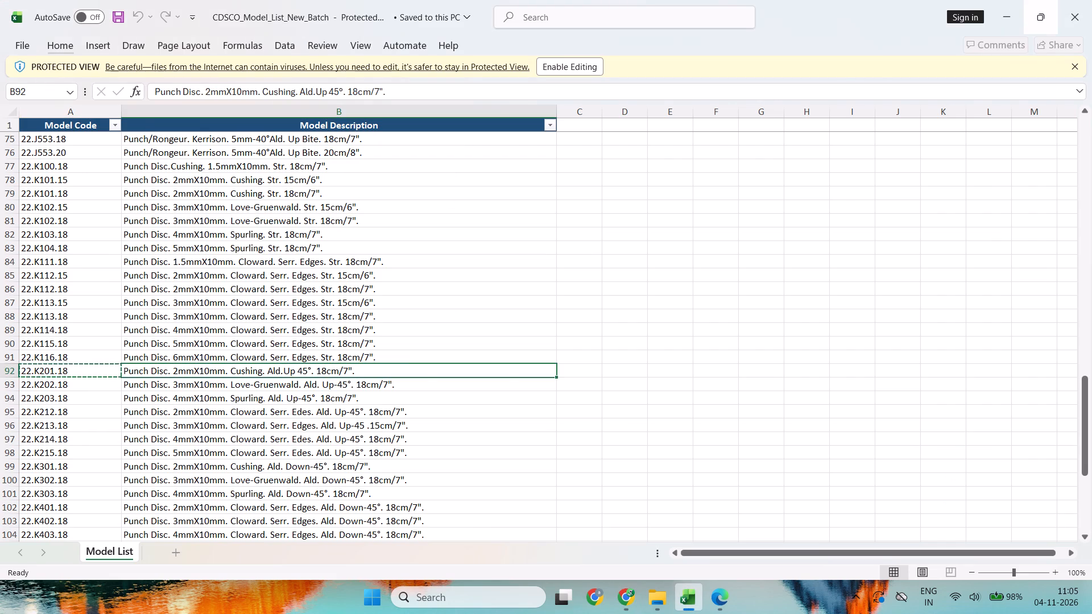
key(ctrl+c)
key(alt+Tab)
key(Tab)
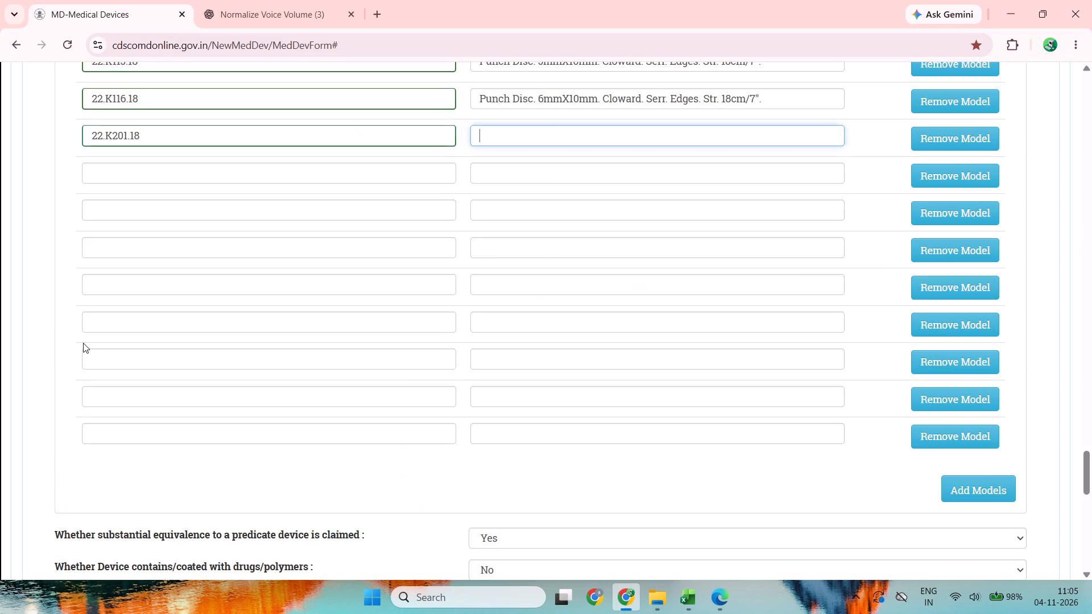
key(ctrl+v)
Copy code 22.K202.18 and description "Punch Disc. 3mmX10mm. Love-Gruenwald. Ald. Up-45°. 18cm/7"." from the Excel model list into the next blank model row.
key(alt+Tab)
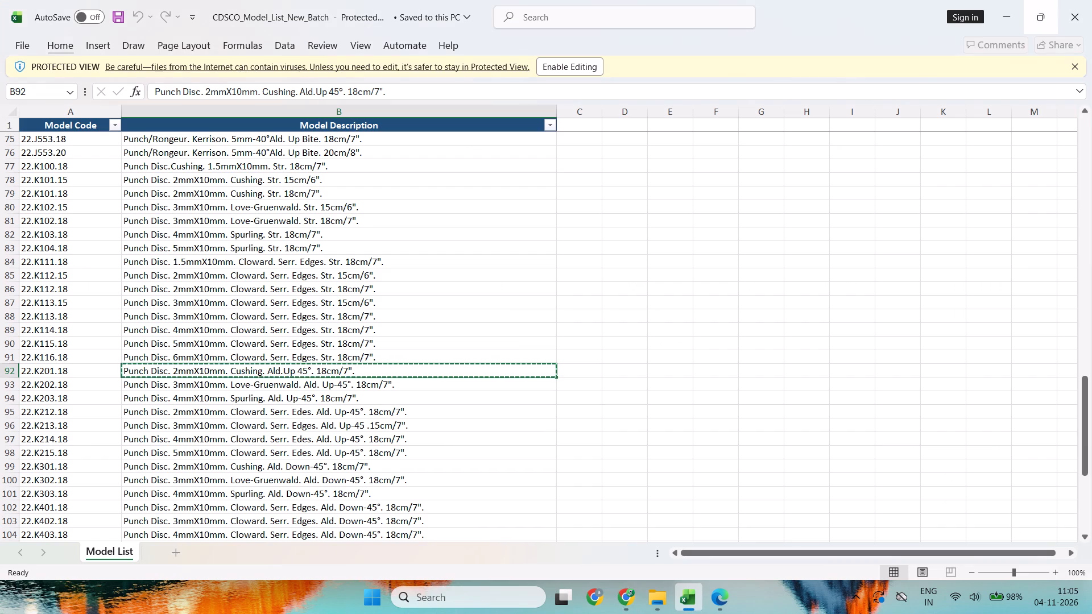
click(73, 386)
key(ctrl+c)
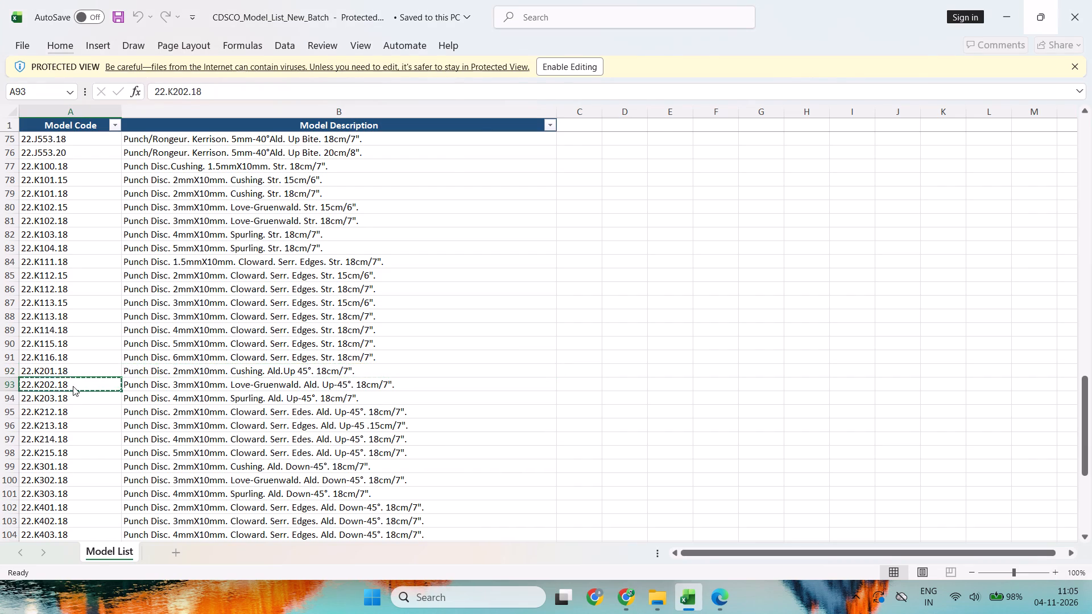
key(alt+Tab)
click(155, 177)
key(ctrl+v)
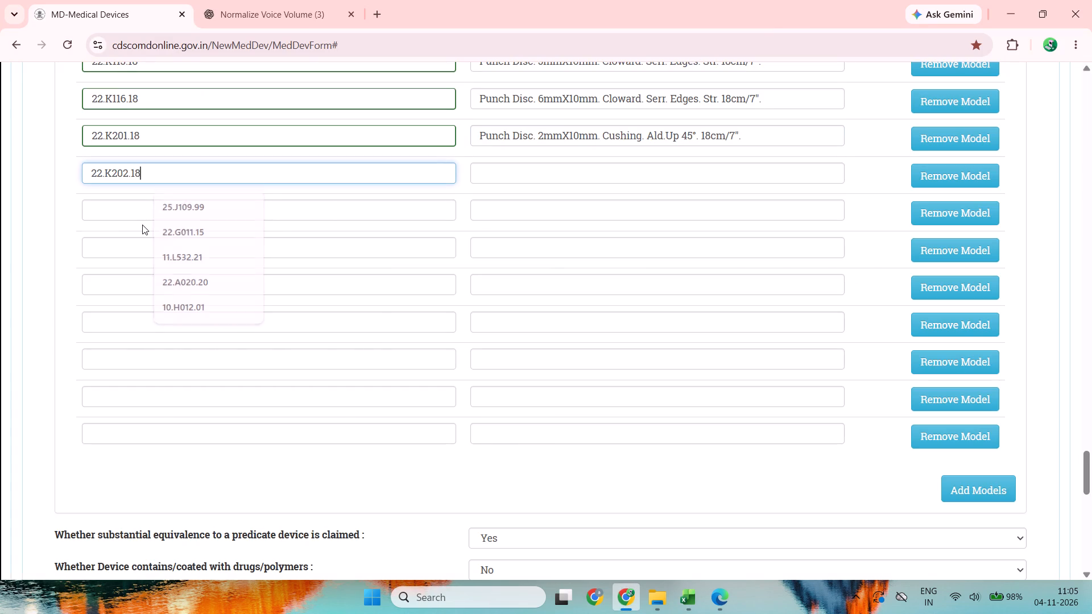
key(alt+Tab)
key(Tab)
key(ctrl+c)
key(alt+Tab)
key(Tab)
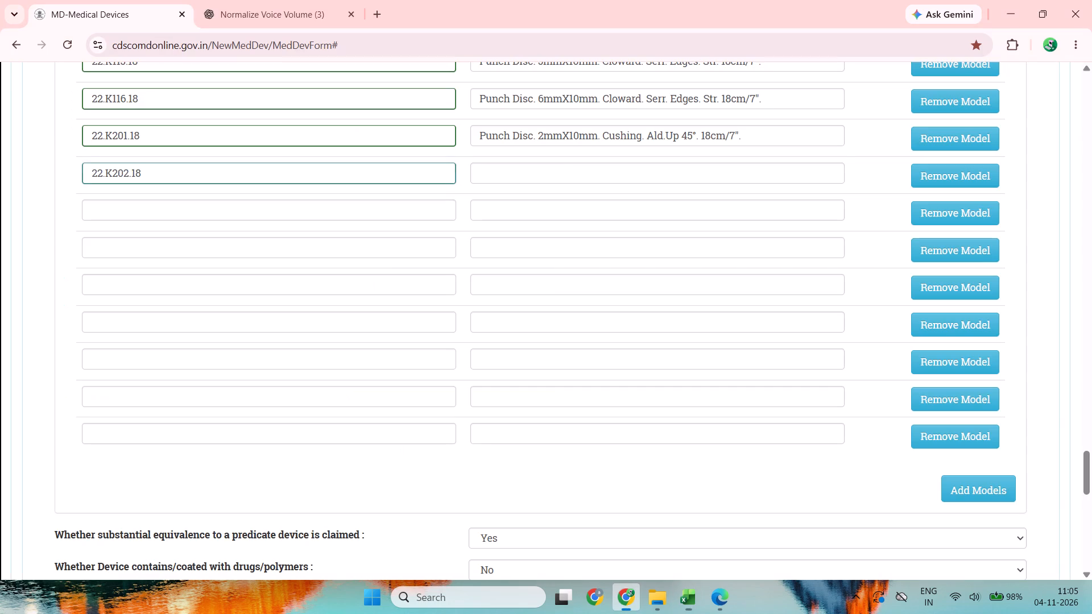
key(ctrl+v)
key(space)
key(Tab)
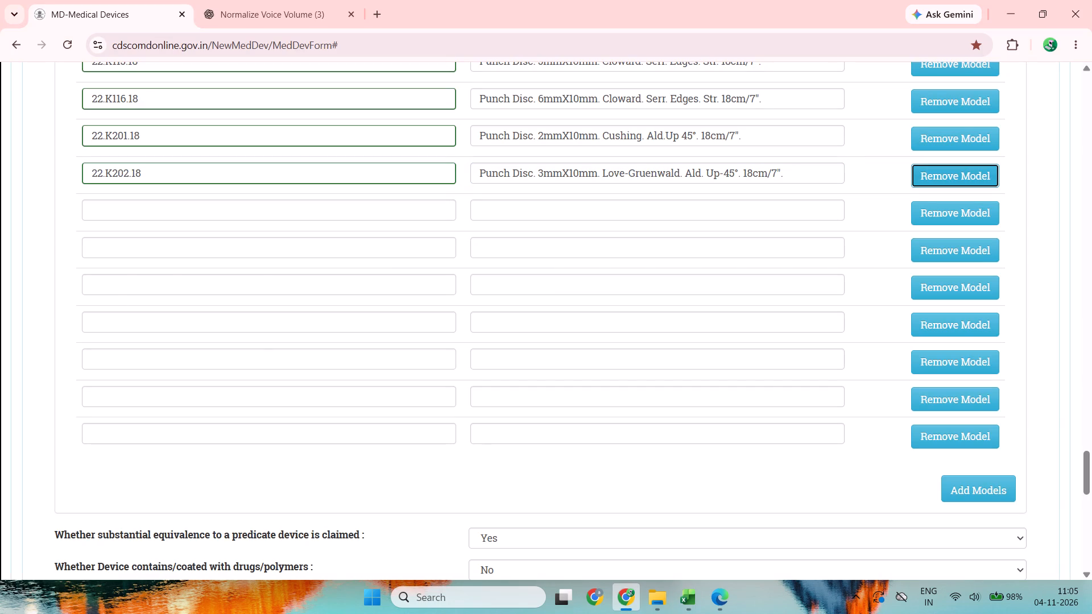
Copy code 22.K203.18 and description "Punch Disc. 4mmX10mm. Spurling. Ald. Up-45°. 18cm/7"." from the Excel model list into the next blank model row.
click(243, 211)
key(alt+Tab)
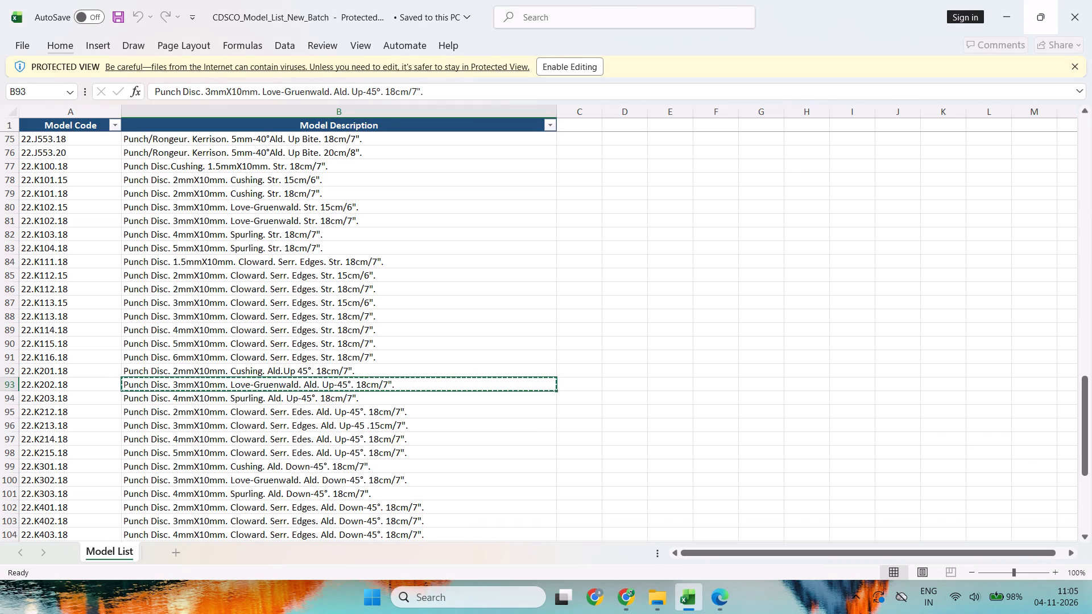
click(86, 399)
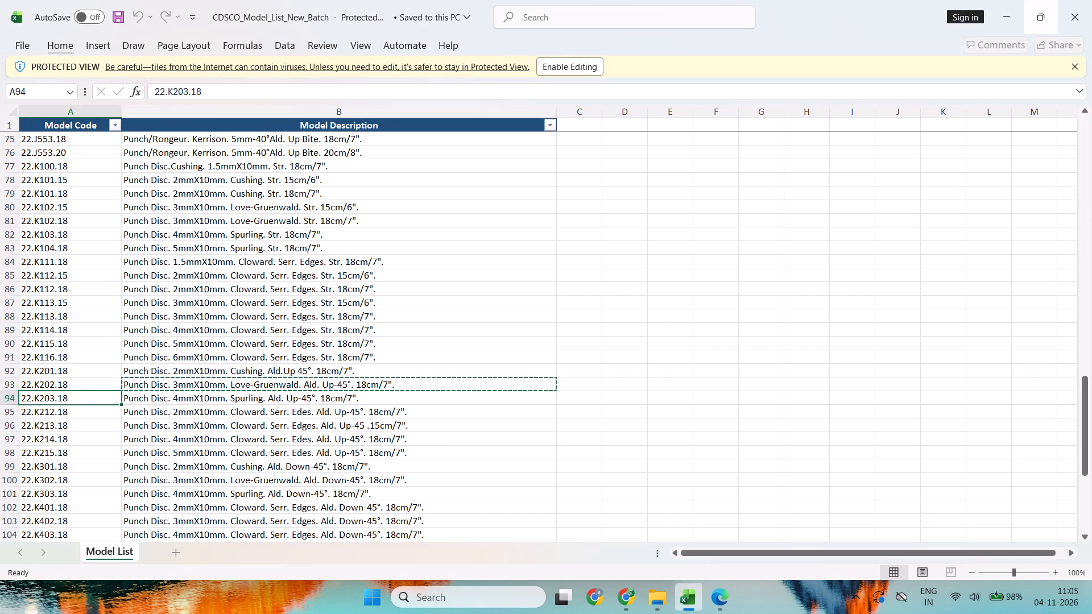
key(ctrl+c)
key(alt+Tab)
key(ctrl+v)
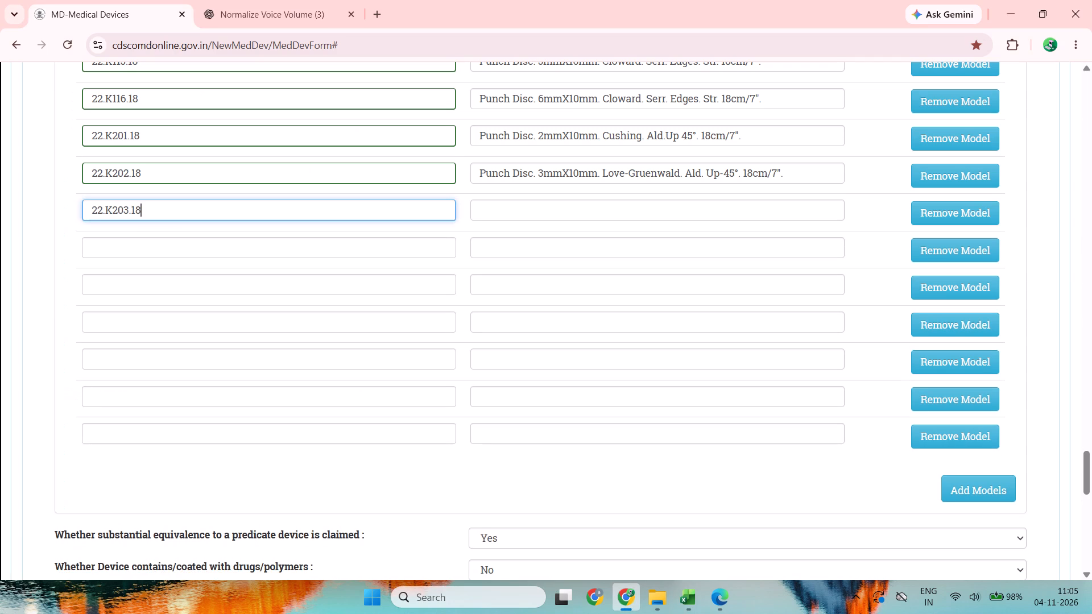
key(alt+Tab)
key(Tab)
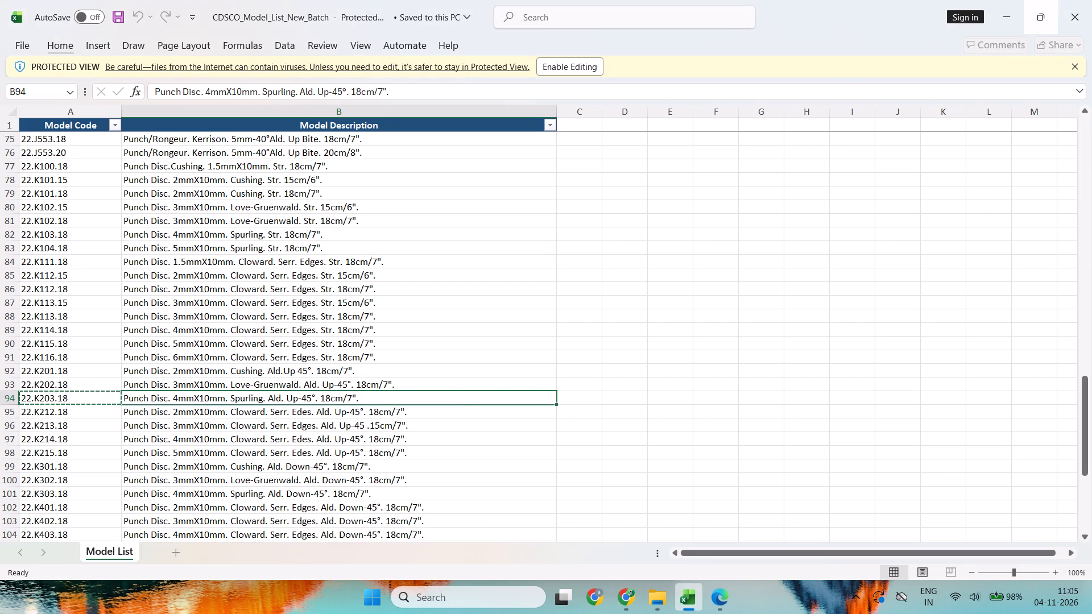
key(ctrl+c)
key(alt+Tab)
key(Tab)
key(ctrl+v)
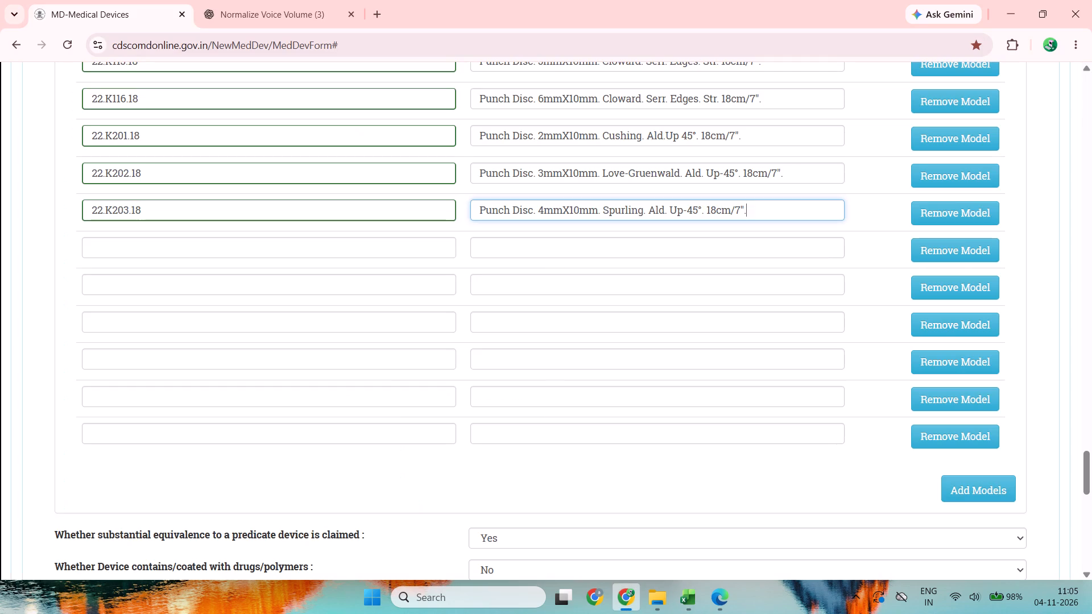
Copy code 22.K212.18 and description "Punch Disc. 2mmX10mm. Cloward. Serr. Edes. Ald. Up-45°. 18cm/7"." from the Excel list into the next blank model row.
key(alt+Tab)
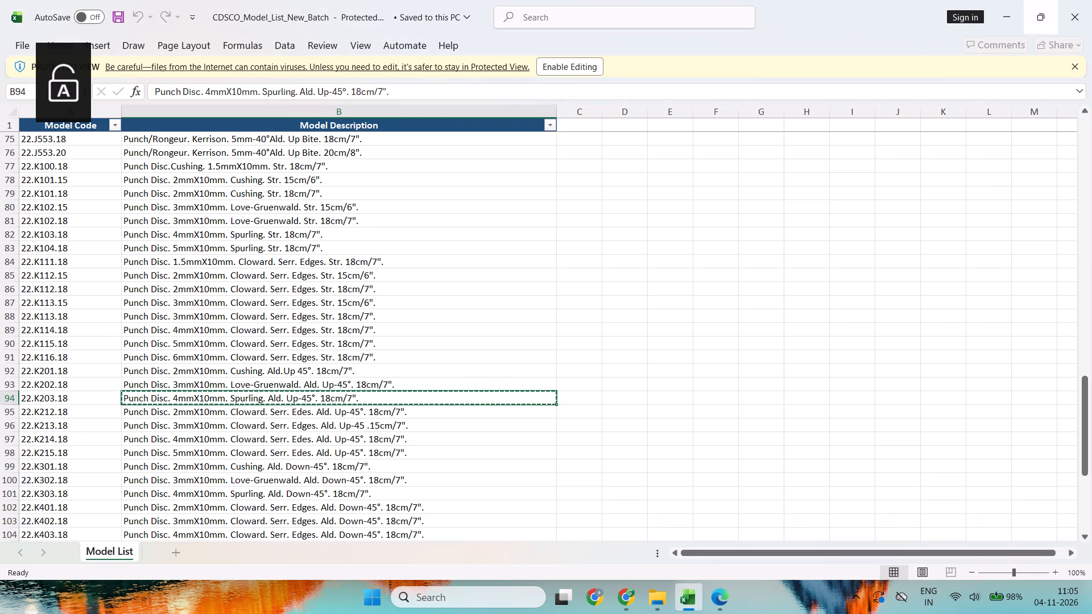
click(75, 407)
key(ctrl+c)
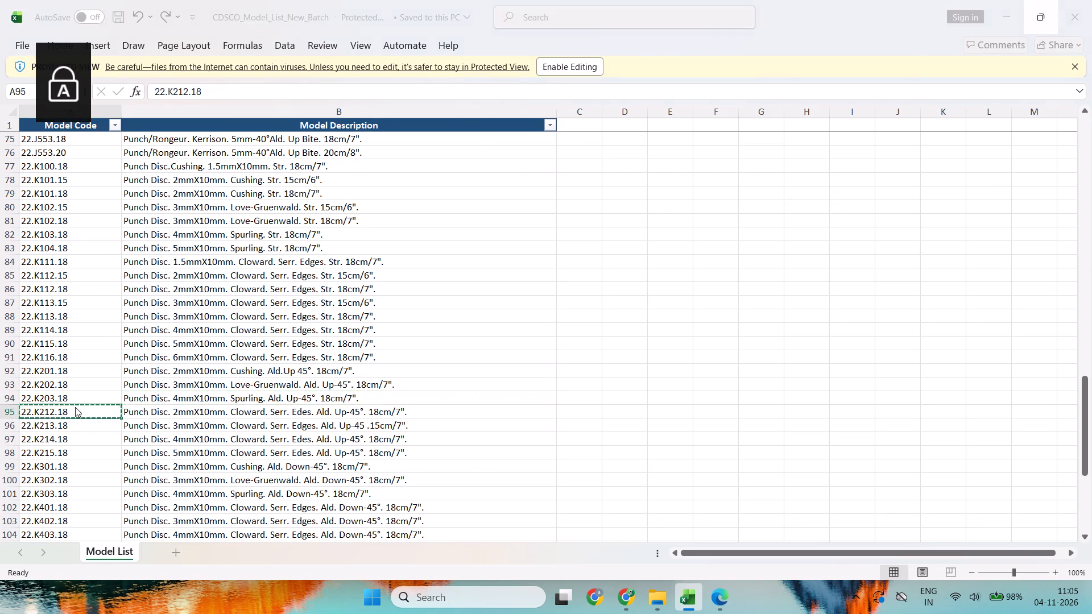
click(118, 255)
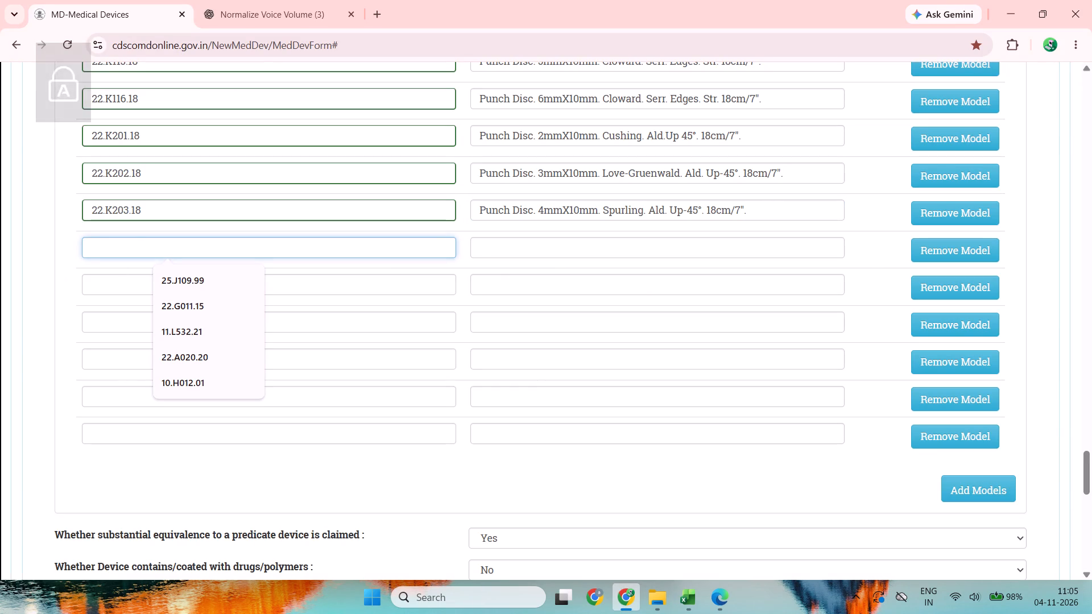
key(ctrl+v)
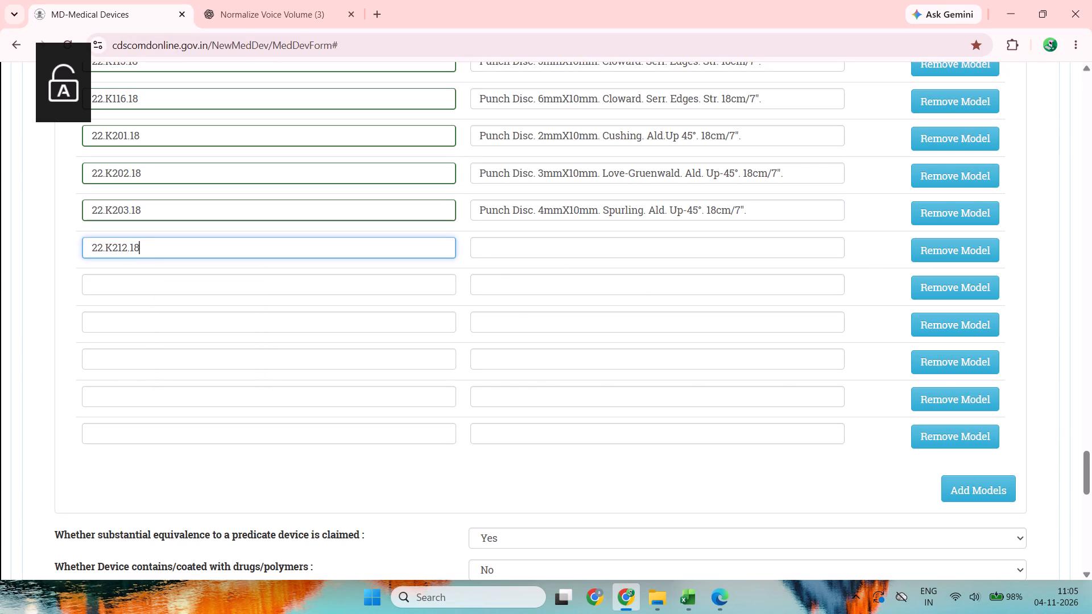
key(alt+Tab)
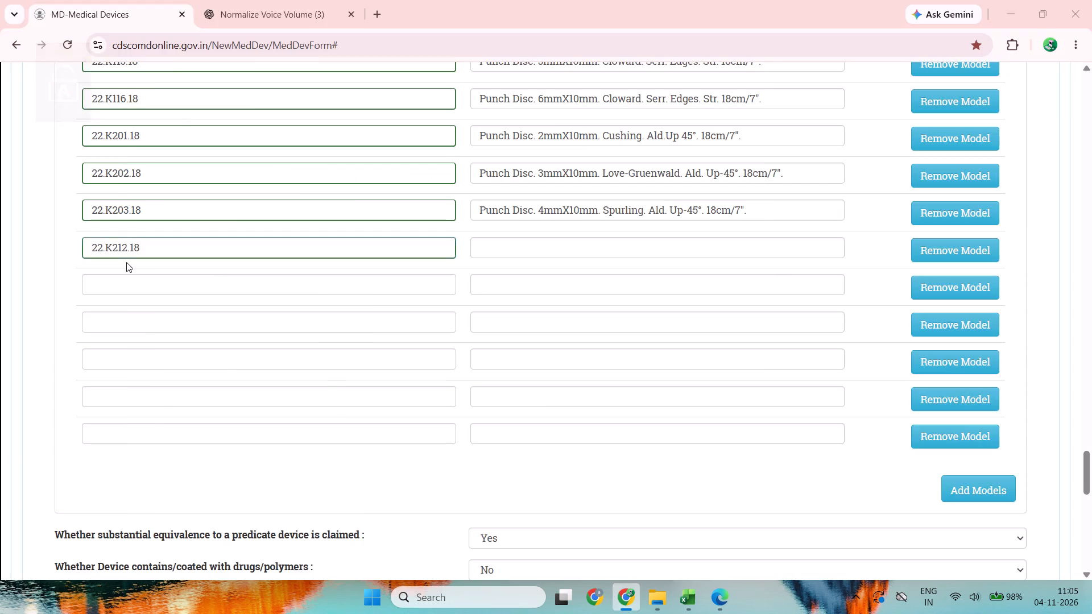
key(Tab)
key(ctrl+c)
key(alt+Tab)
key(Tab)
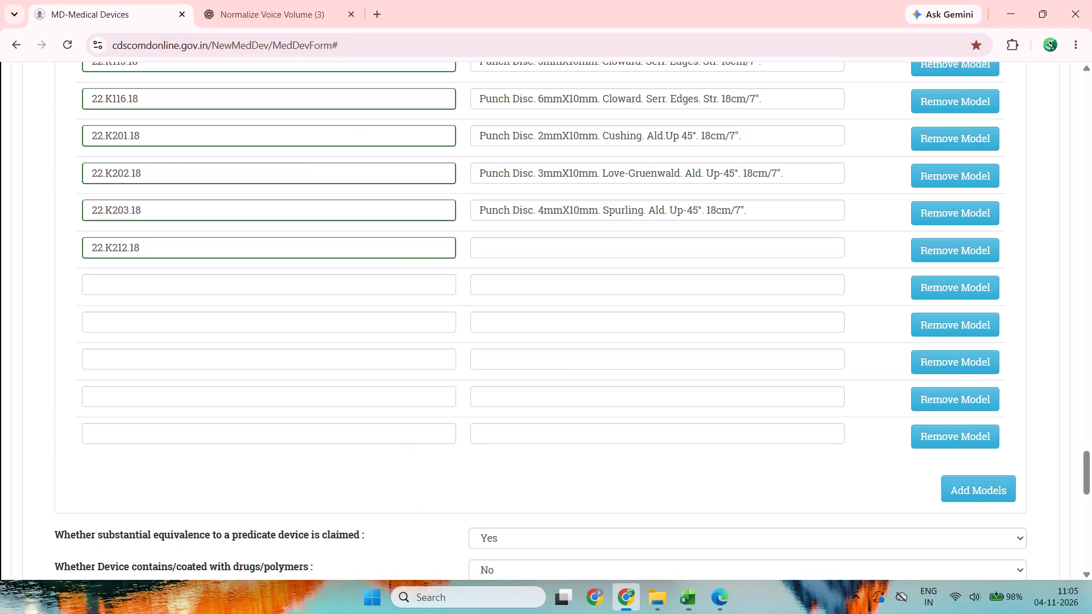
key(ctrl+v)
Copy code 22.K213.18 and description "Punch Disc. 3mmX10mm. Cloward. Serr. Edges. Ald. Up-45 .15cm/7"." from the Excel list into the next blank model row.
key(alt+Tab)
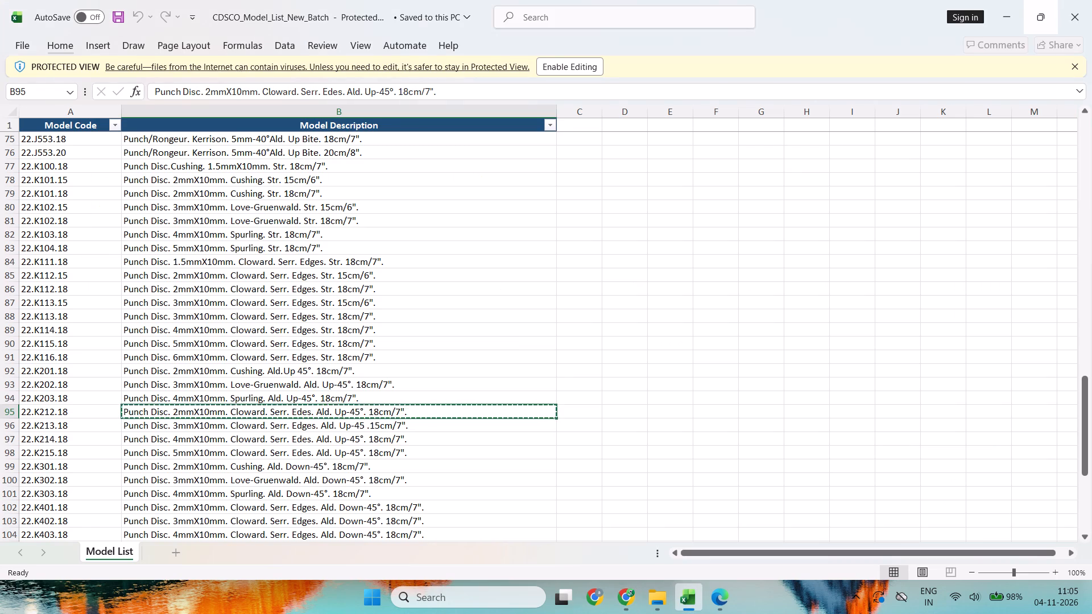
click(62, 424)
scroll(62, 396, down, 3)
scroll(69, 343, down, 2)
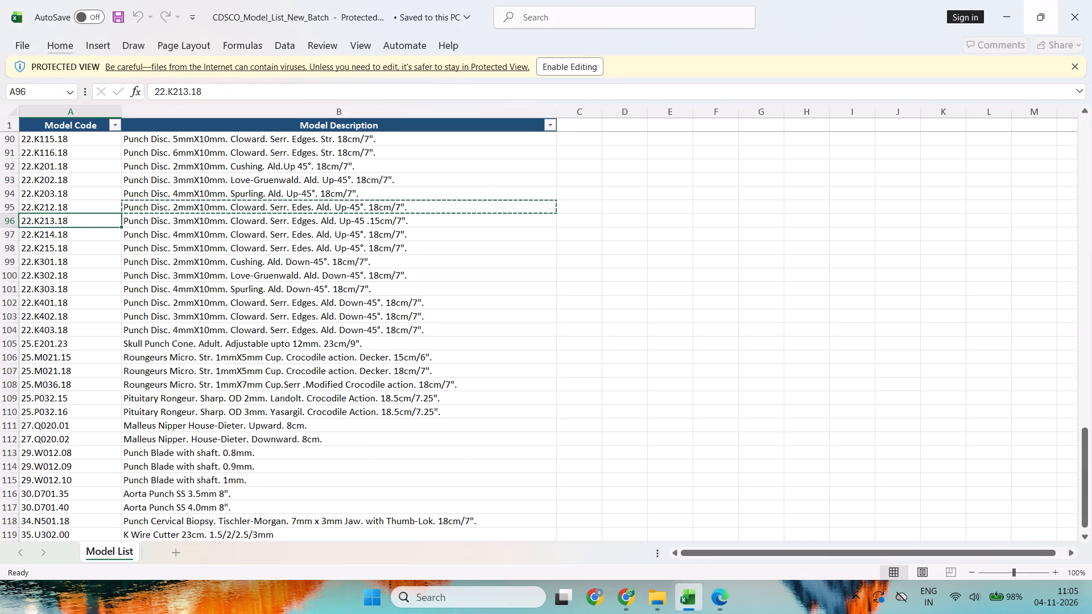
key(ctrl+c)
key(alt+Tab)
click(115, 274)
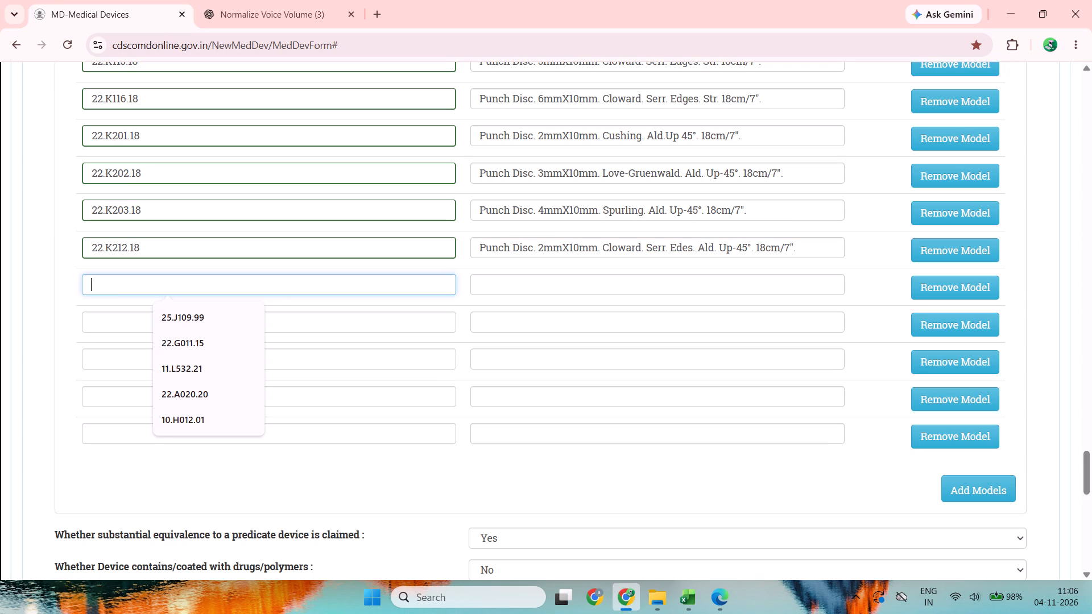
key(ctrl+v)
key(alt+Tab)
key(Tab)
key(ctrl+c)
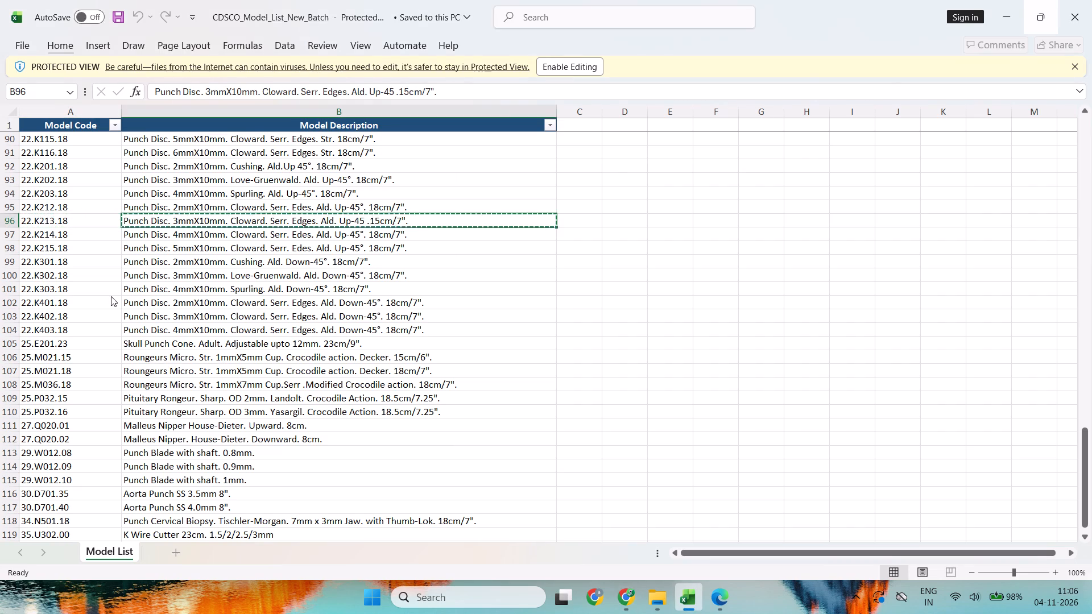
key(alt+Tab)
key(Tab)
key(ctrl+v)
Copy code 22.K214.18 and description "Punch Disc. 4mmX10mm. Cloward. Serr. Edes. Ald. Up-45°. 18cm/7"." from the Excel list into the next blank model row.
key(alt+Tab)
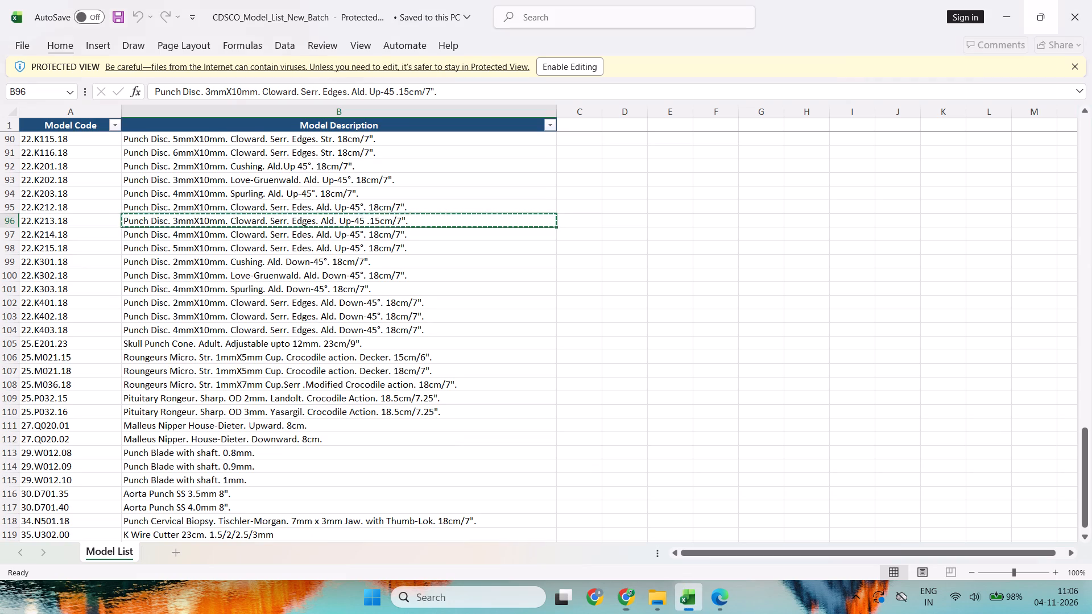
click(75, 229)
key(ctrl+c)
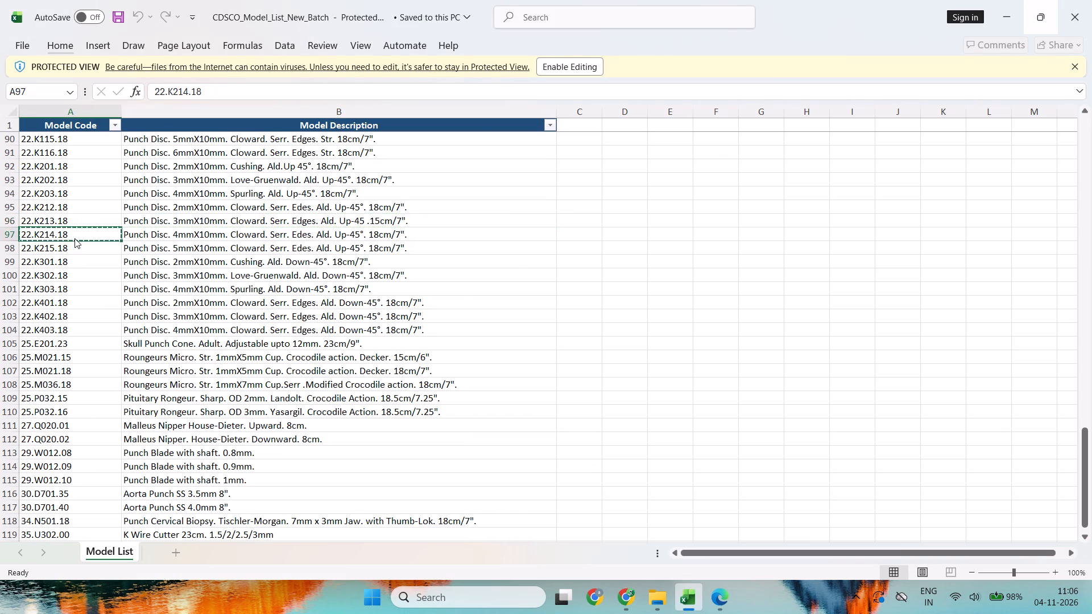
key(alt+Tab)
ctrl+click(125, 324)
key(ctrl+v)
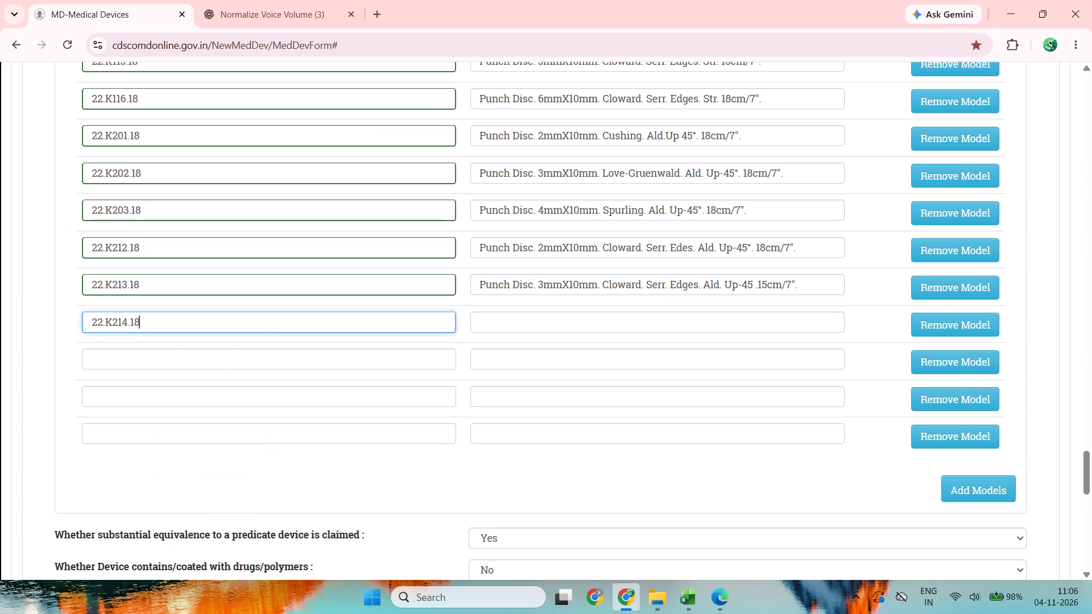
key(alt+Tab)
key(Tab)
key(ctrl+c)
key(alt+Tab)
key(Tab)
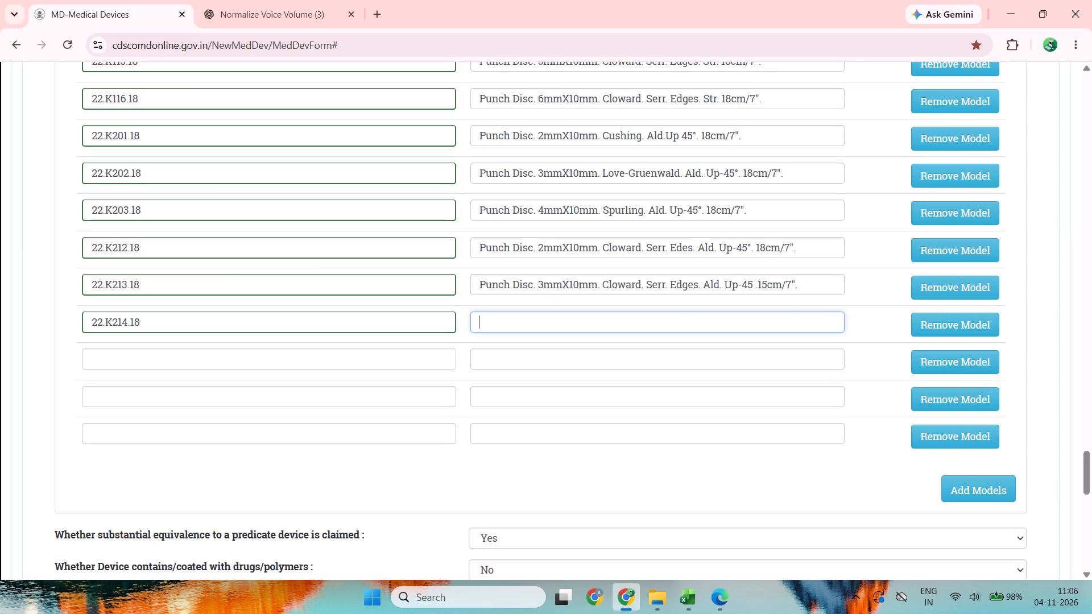
key(ctrl+v)
Copy code 22.K215.18 and description "Punch Disc. 5mmX10mm. Cloward. Serr. Edes. Ald. Up-45°. 18cm/7"." from the Excel list into the next blank model row.
click(117, 355)
key(alt+Tab)
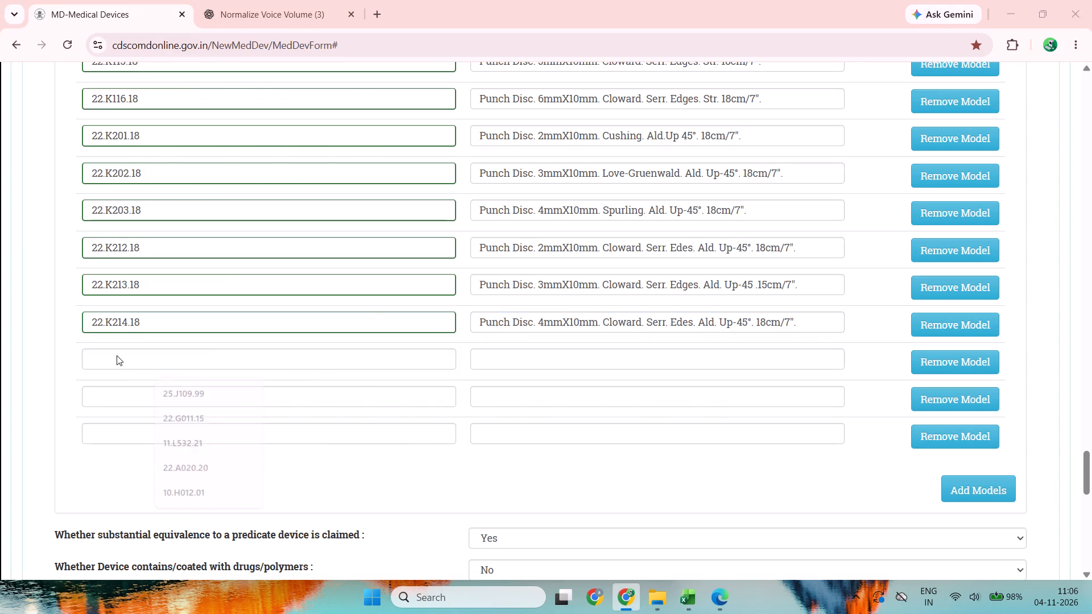
click(84, 251)
key(ctrl+c)
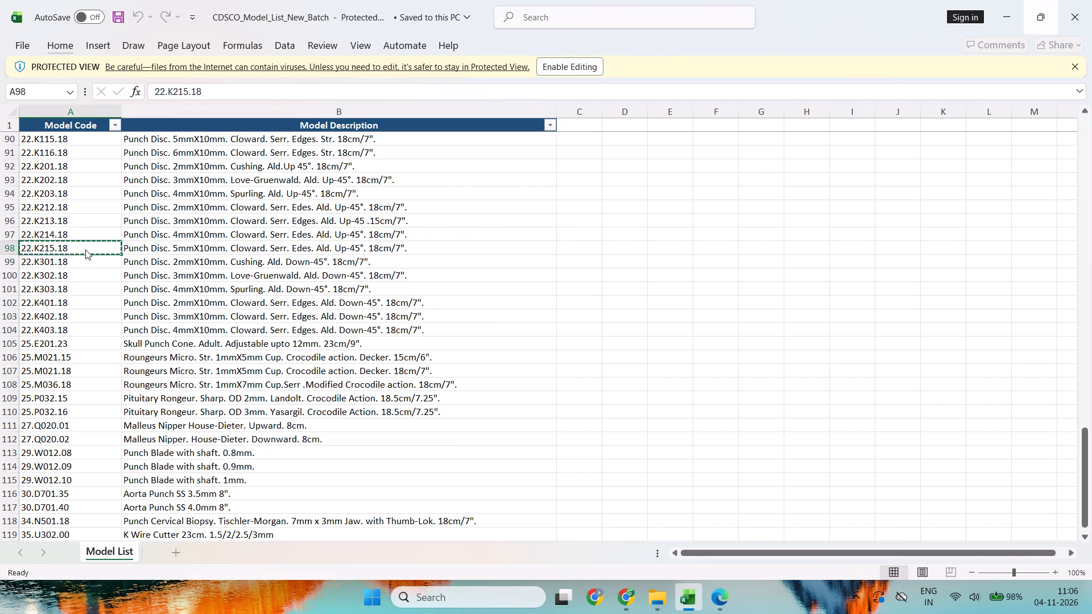
key(alt+Tab)
key(ctrl+v)
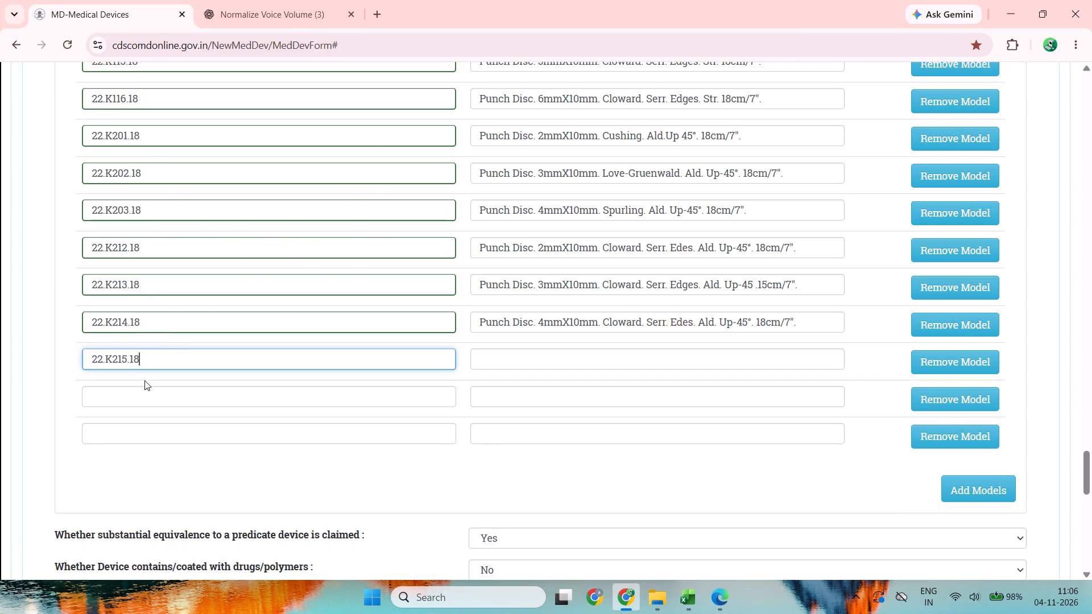
key(alt+Tab)
key(Tab)
key(ctrl+c)
key(alt+Tab)
key(Tab)
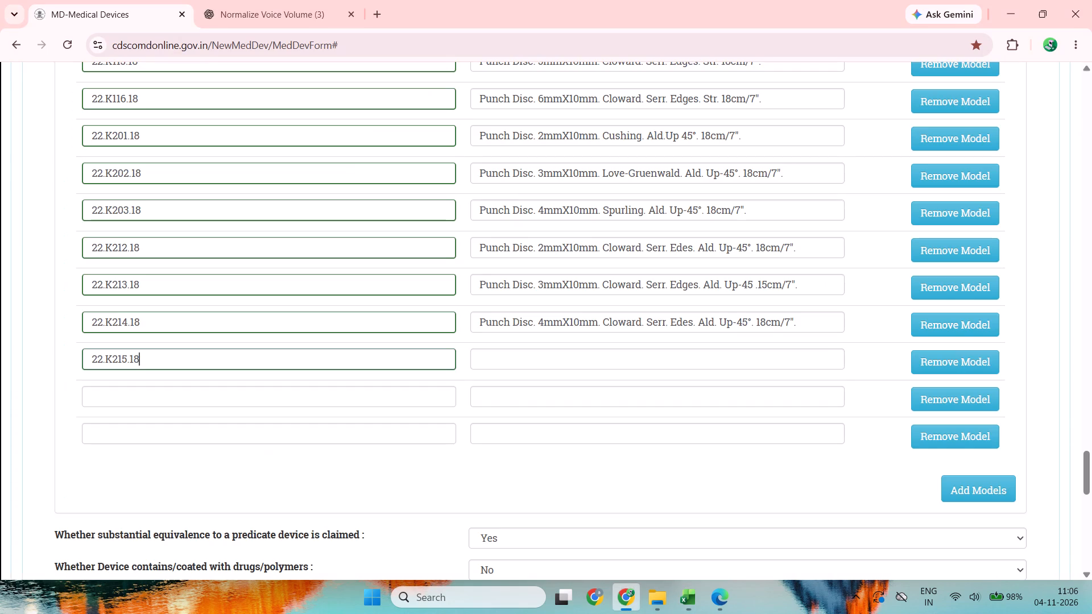
key(ctrl+v)
Copy code 22.K301.18 and description "Punch Disc. 2mmX10mm. Cushing. Ald. Down-45°. 18cm/7"." from the Excel list into the next blank model row.
click(106, 389)
key(alt+Tab)
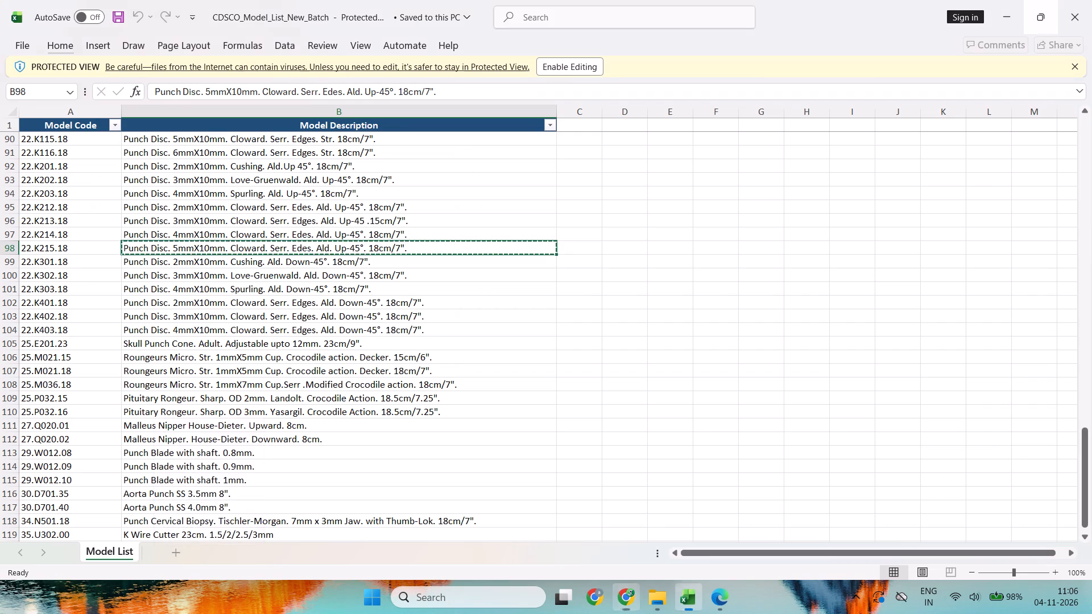
click(86, 268)
key(ctrl+c)
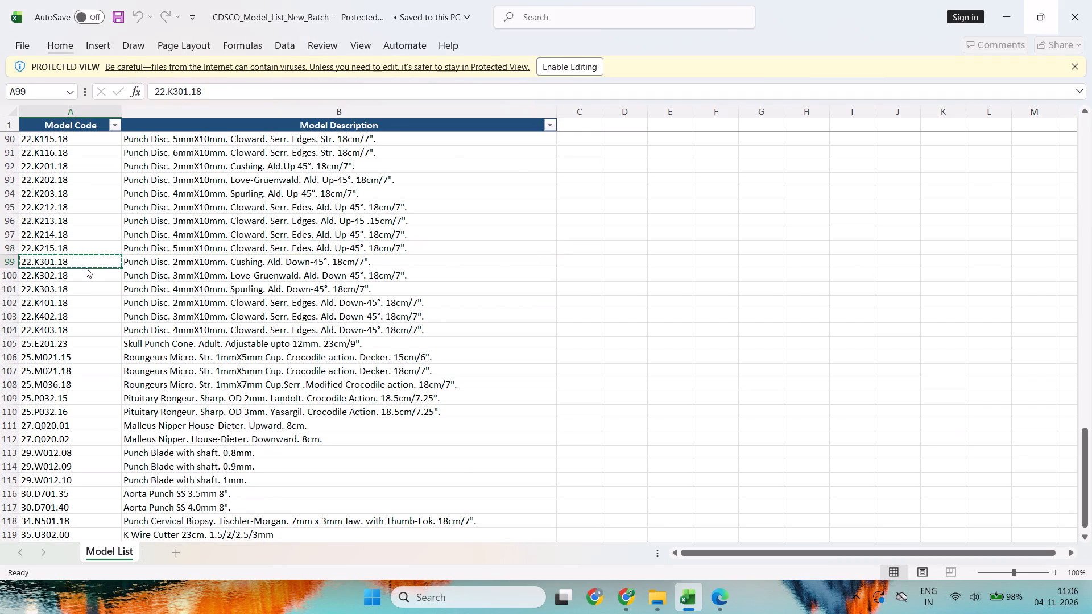
key(alt+Tab)
key(ctrl+v)
key(ctrl+v)
key(alt+Tab)
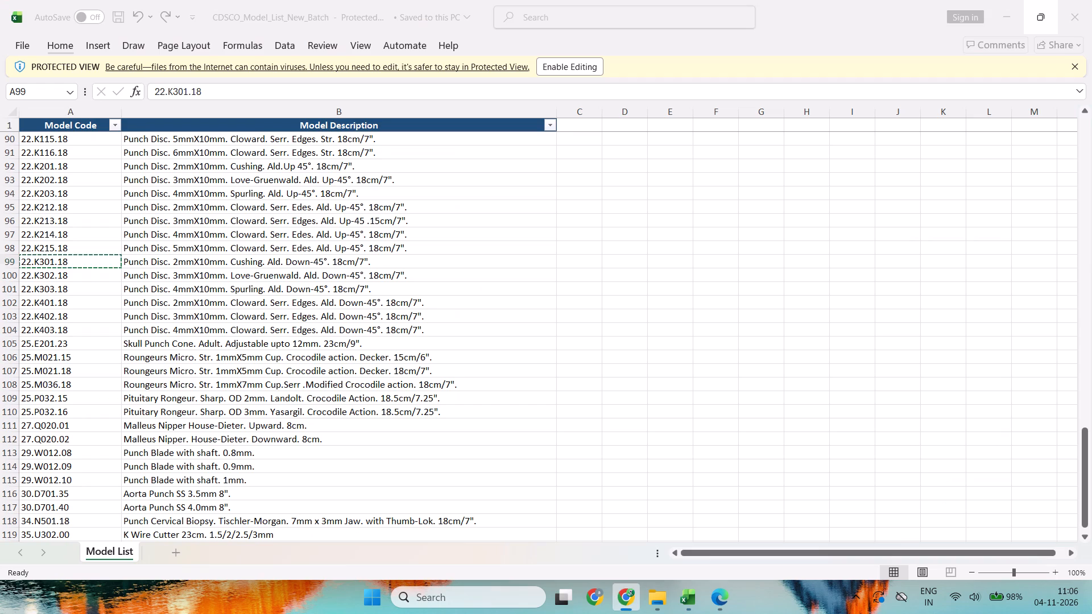
key(Tab)
key(alt+Tab)
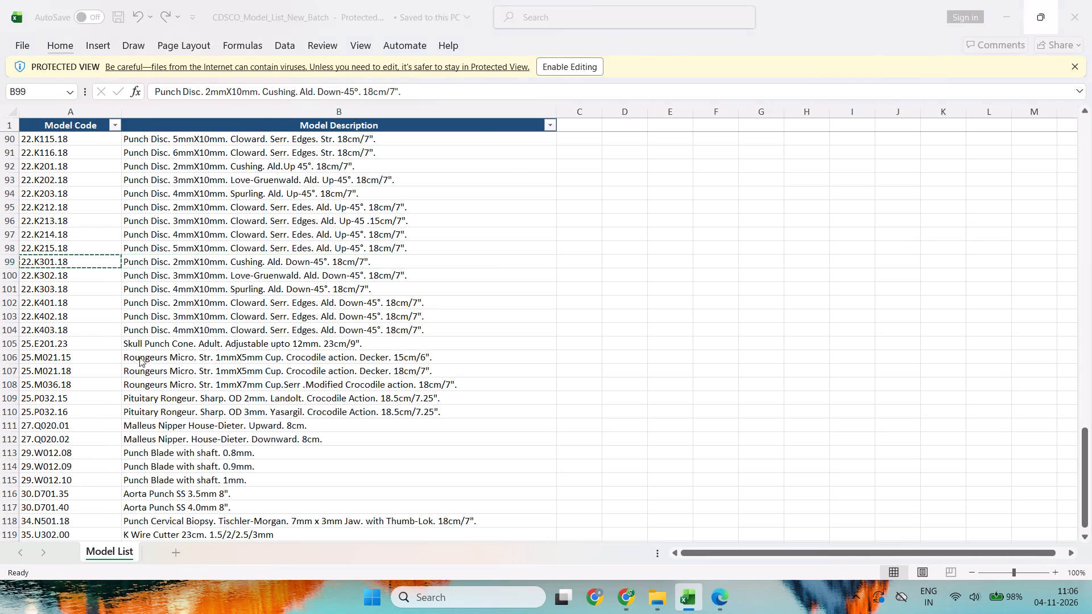
key(ctrl+z)
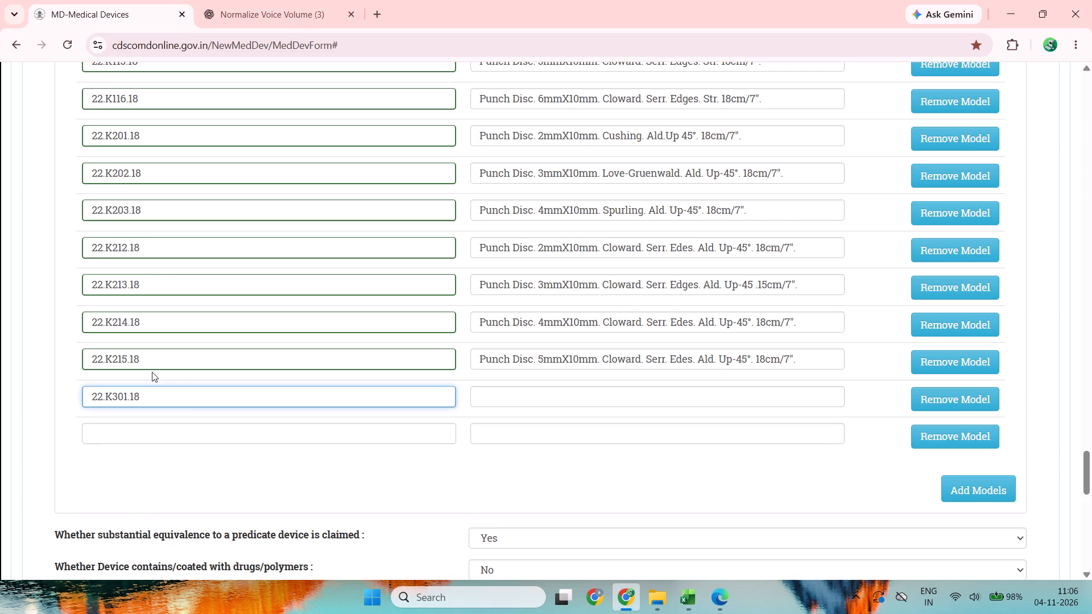
key(alt+Tab)
key(ctrl+c)
key(ctrl+c)
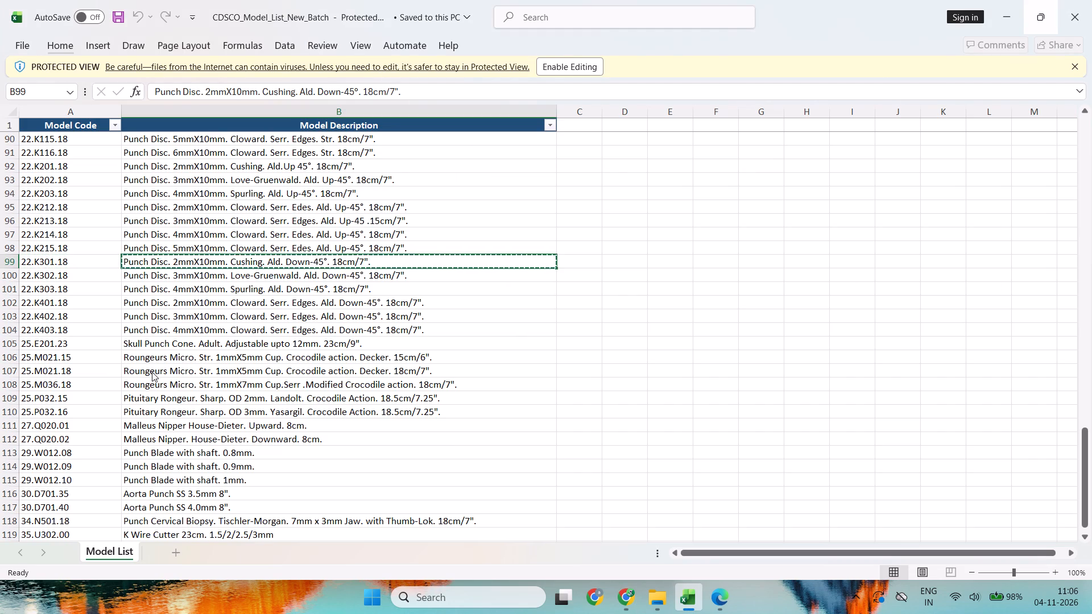
key(alt+Tab)
key(Tab)
key(ctrl+v)
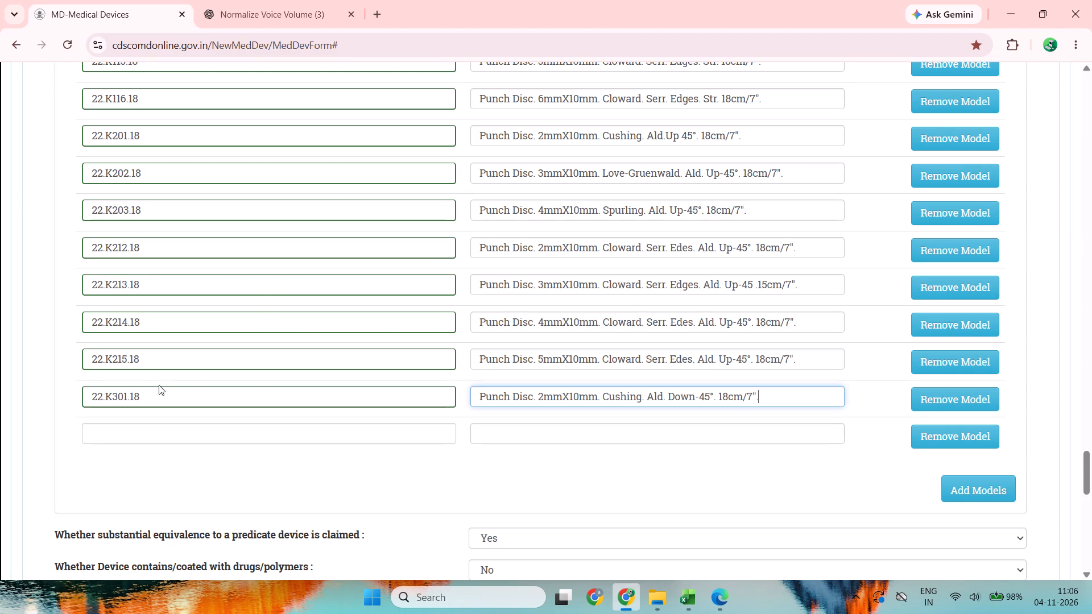
Copy code 22.K302.18 and description "Punch Disc. 3mmX10mm. Love-Gruenwald. Ald. Down-45°. 18cm/7"." from the Excel list into the last blank model row.
click(142, 429)
key(alt+Tab)
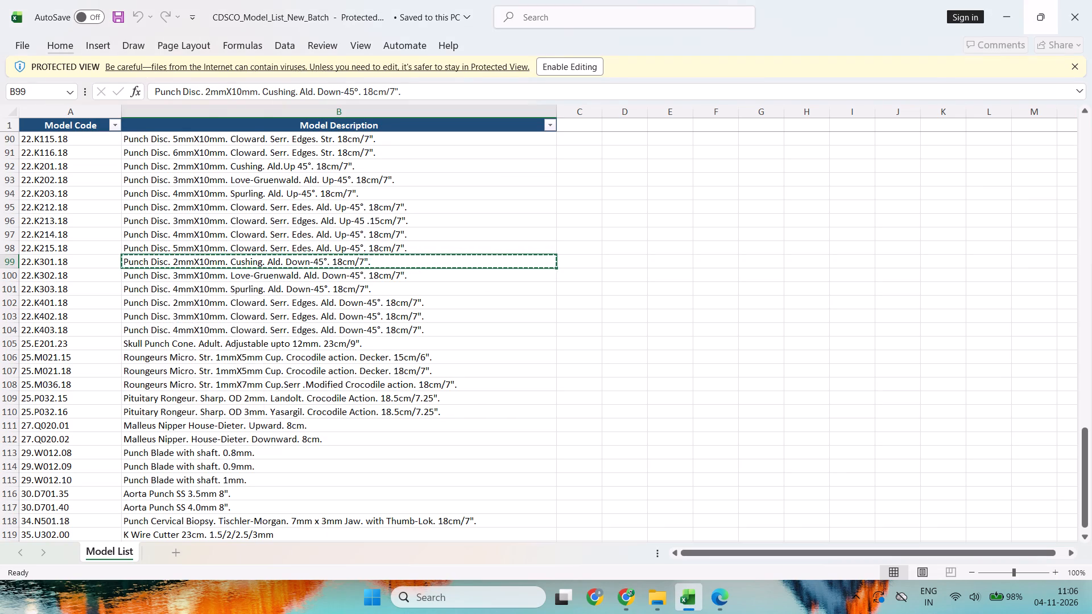
click(91, 277)
key(ctrl+c)
key(Tab)
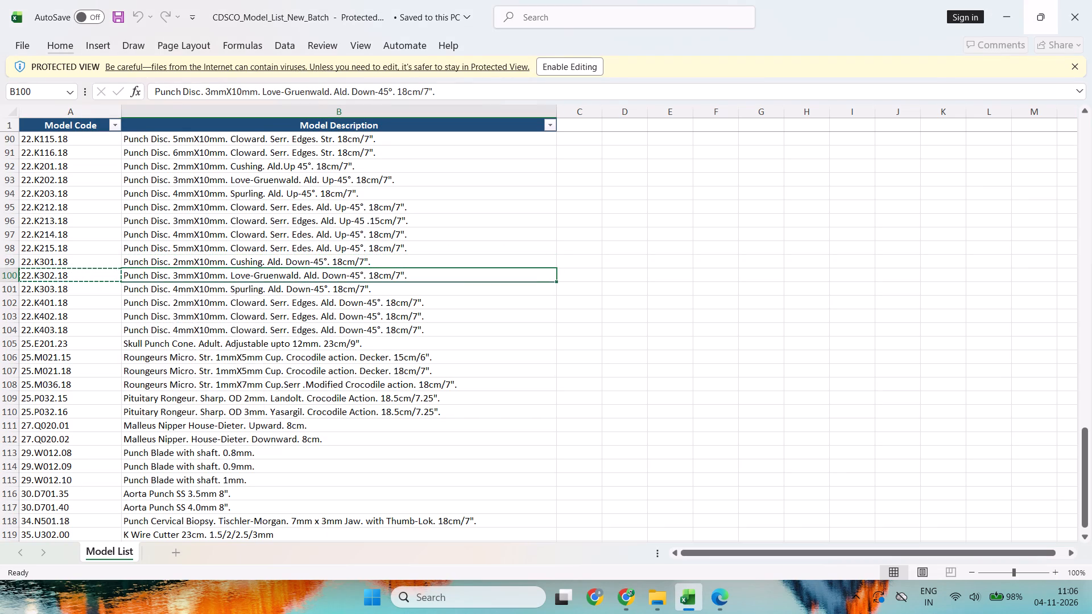
key(alt+Tab)
key(ctrl+v)
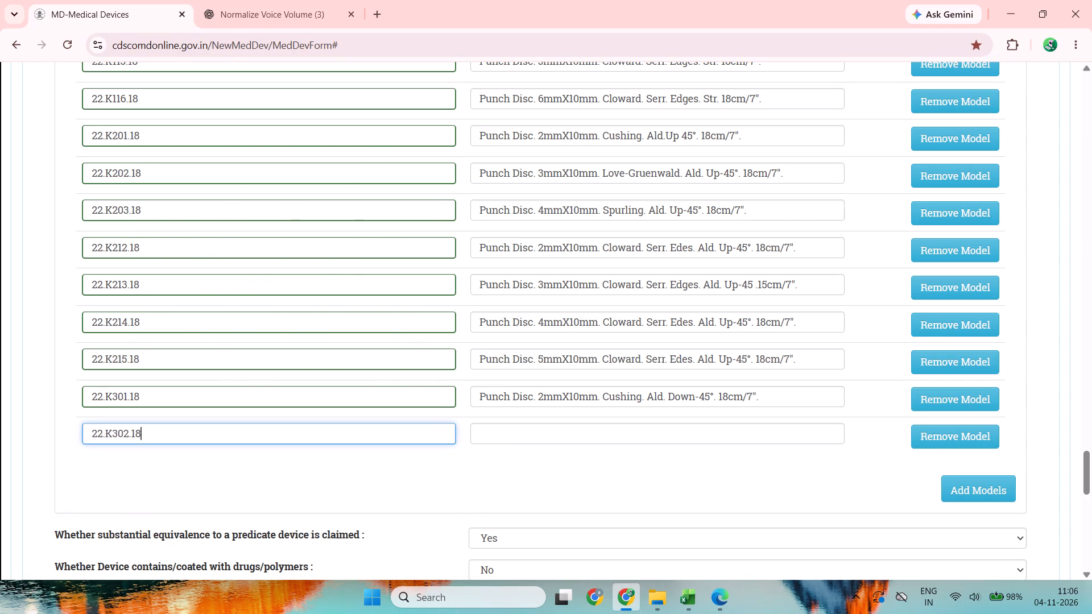
key(alt+Tab)
key(Tab)
click(162, 280)
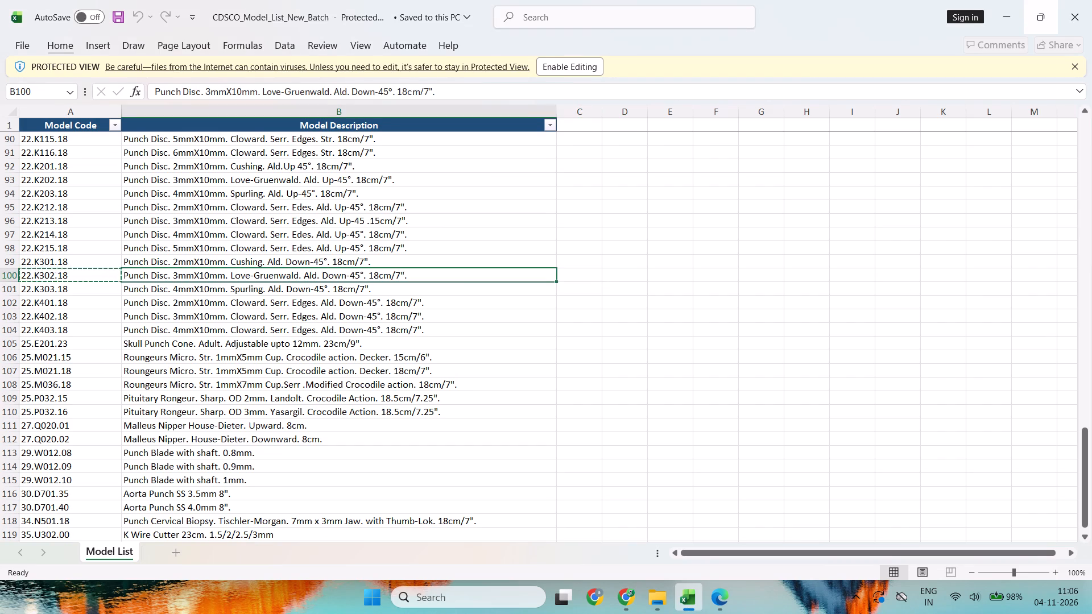
key(ctrl+c)
key(alt+Tab)
key(Tab)
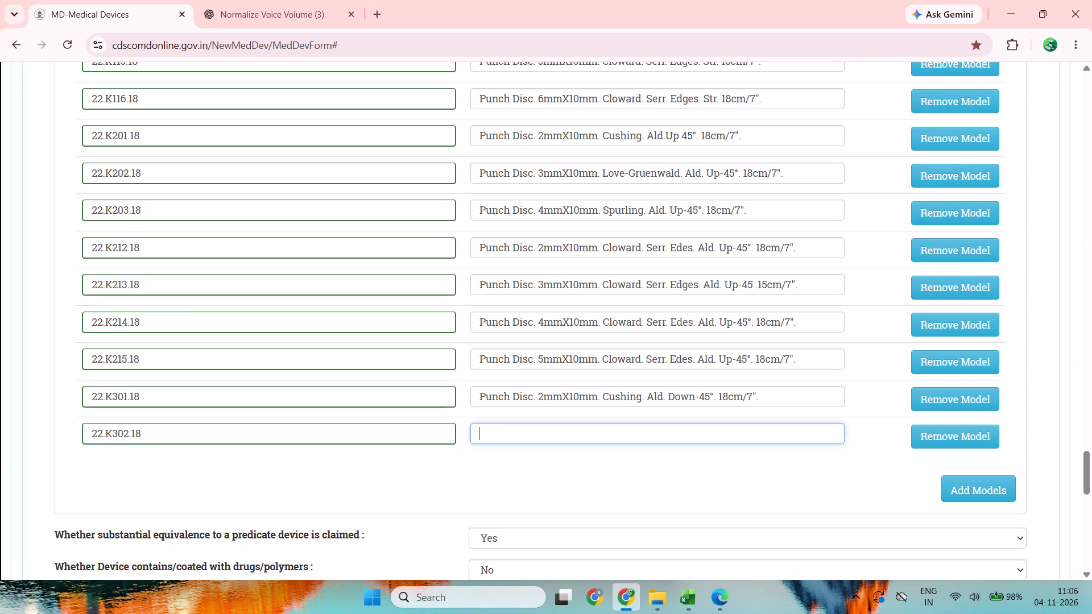
key(ctrl+v)
Add ten blank model rows below the 22.K302.18 entry in the device form's Models section.
scroll(599, 386, down, 3)
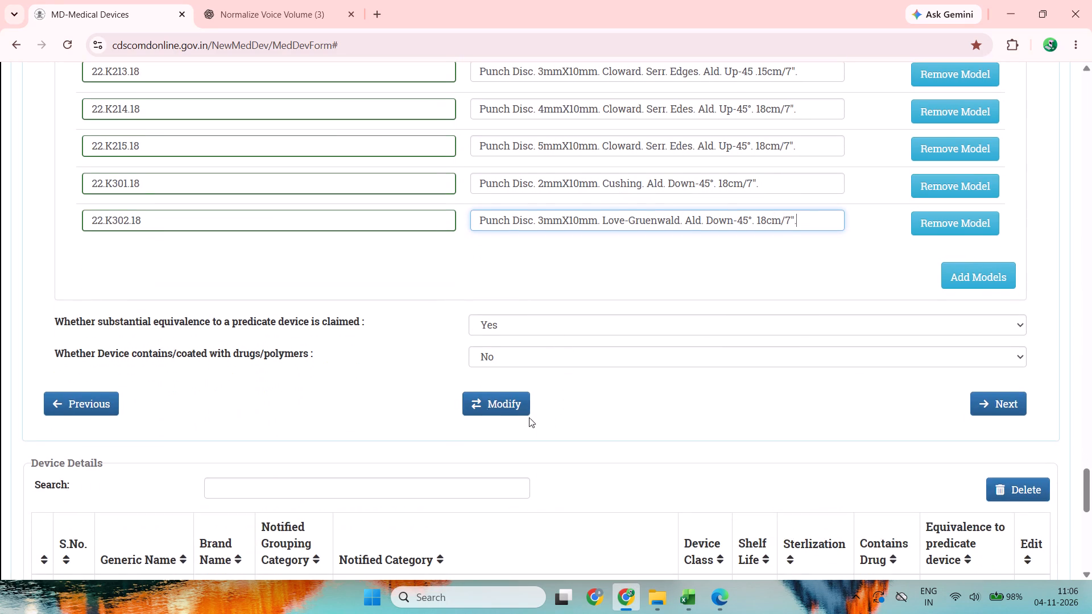
click(969, 276)
click(973, 311)
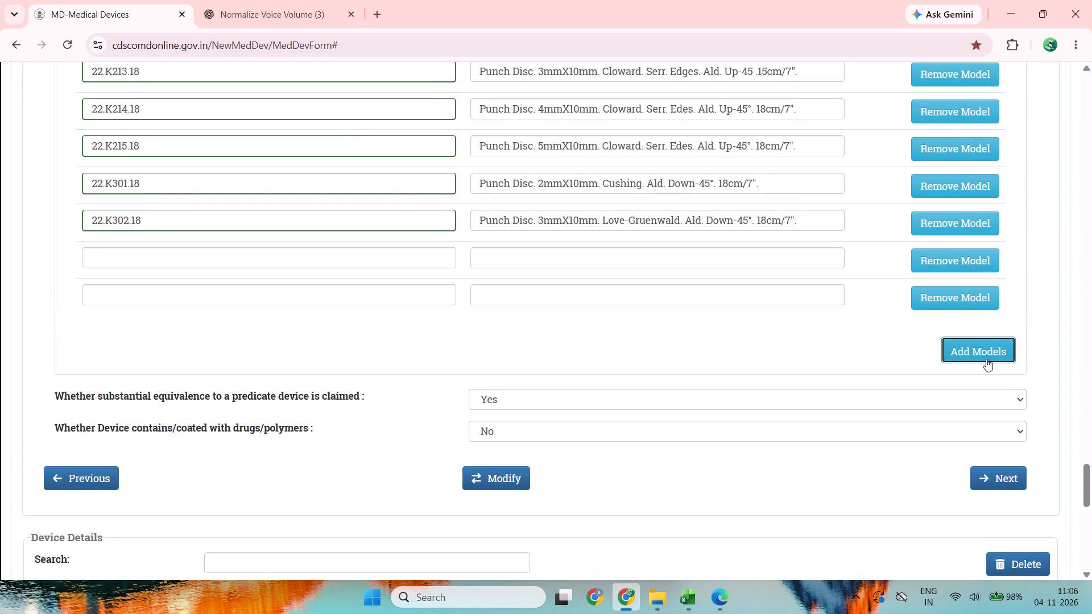
click(973, 352)
scroll(794, 245, down, 4)
scroll(801, 223, up, 2)
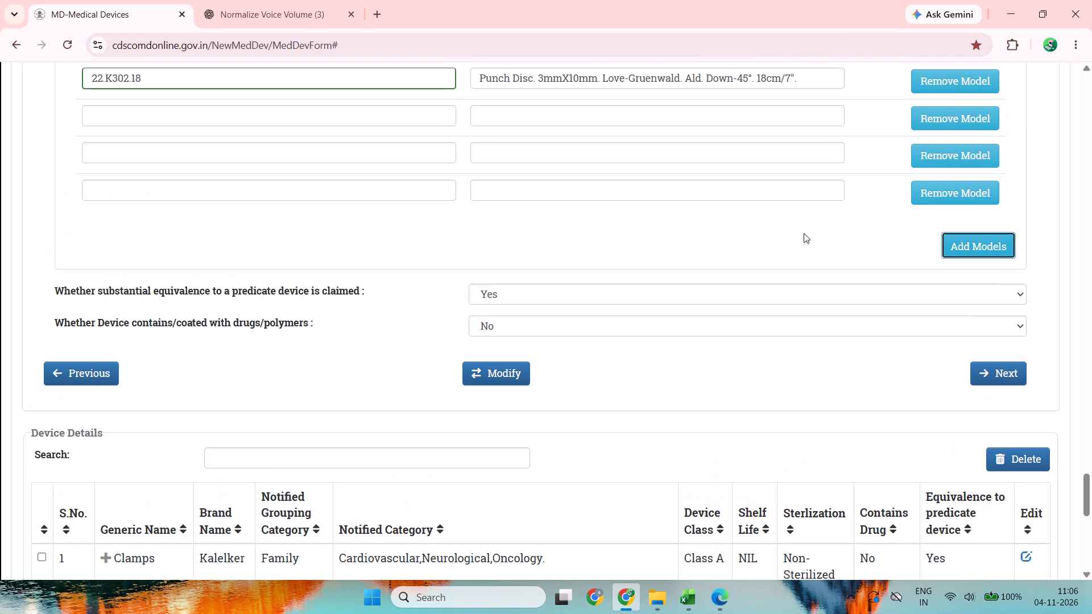
click(1000, 247)
click(985, 288)
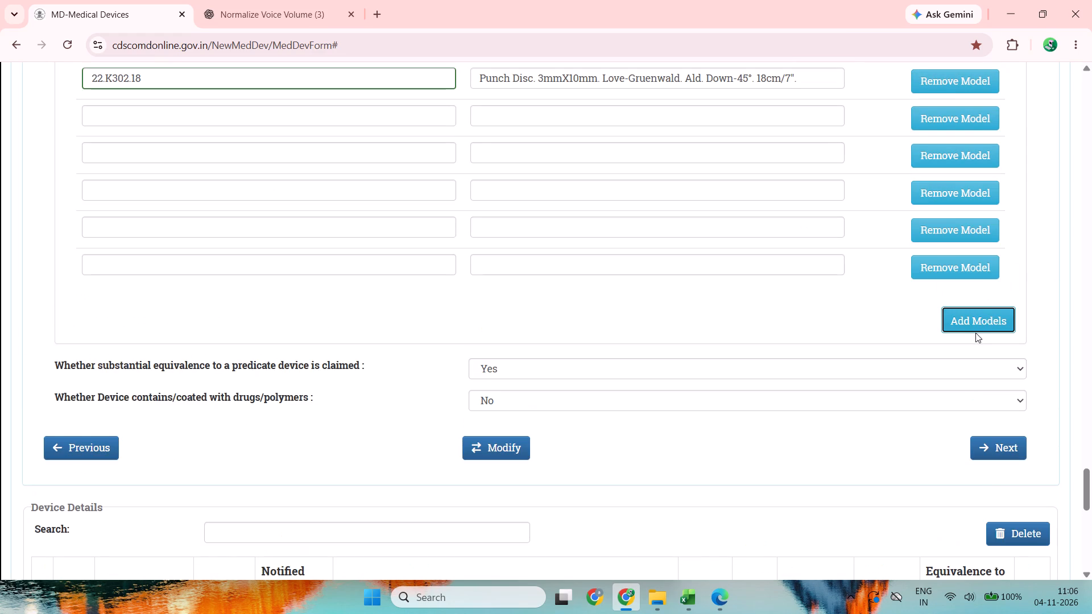
click(975, 333)
click(975, 360)
click(972, 389)
click(974, 426)
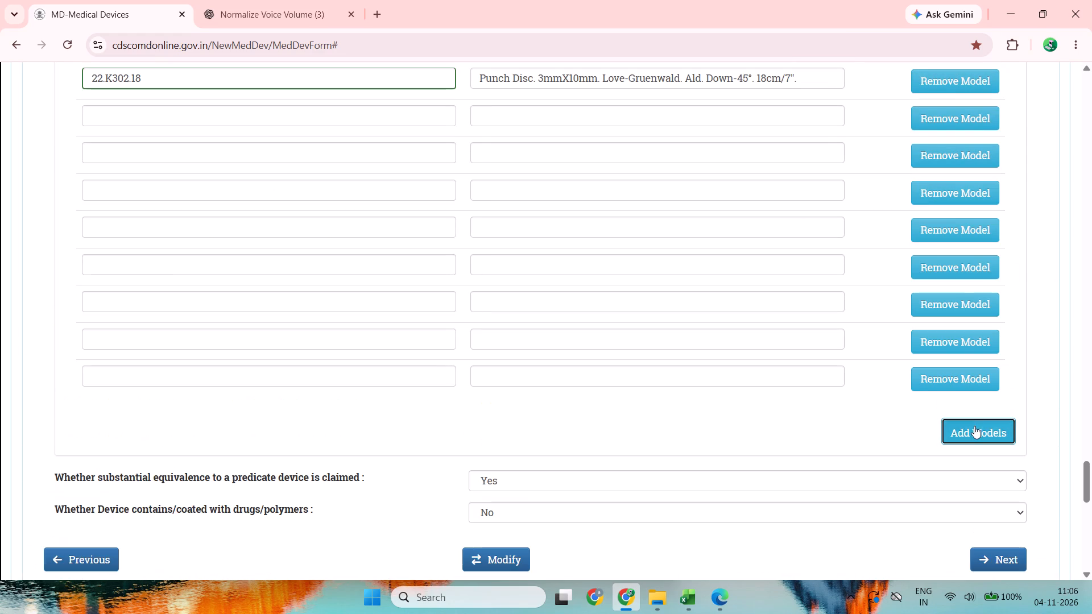
click(978, 466)
Copy code 22.K303.18 and description "Punch Disc. 4mmX10mm. Spurling. Ald. Down-45°. 18cm/7"." from the Excel list into the first blank model row.
click(109, 122)
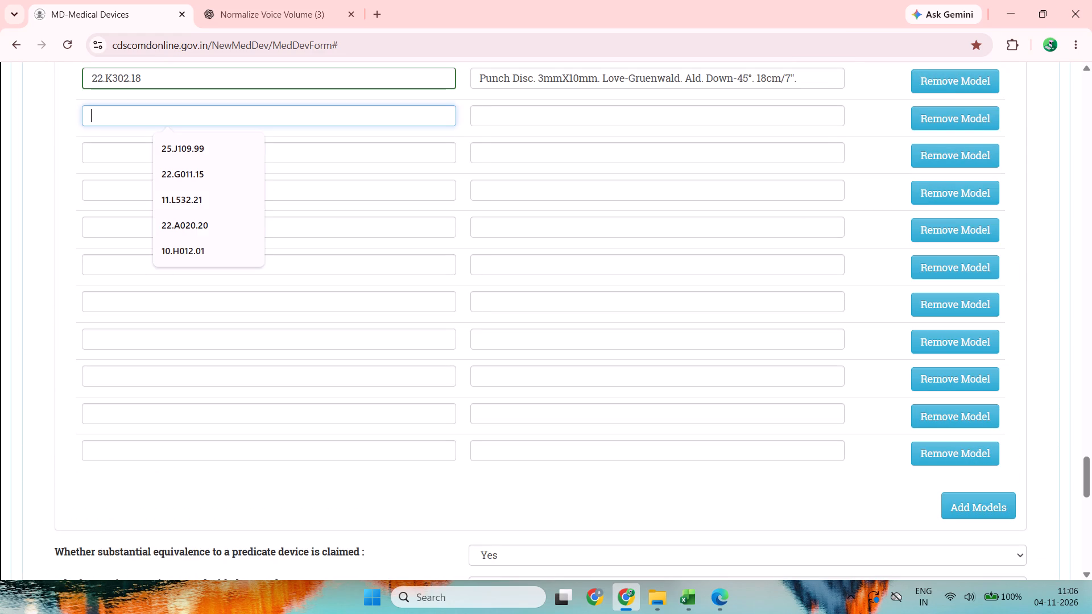
key(alt+Tab)
click(54, 289)
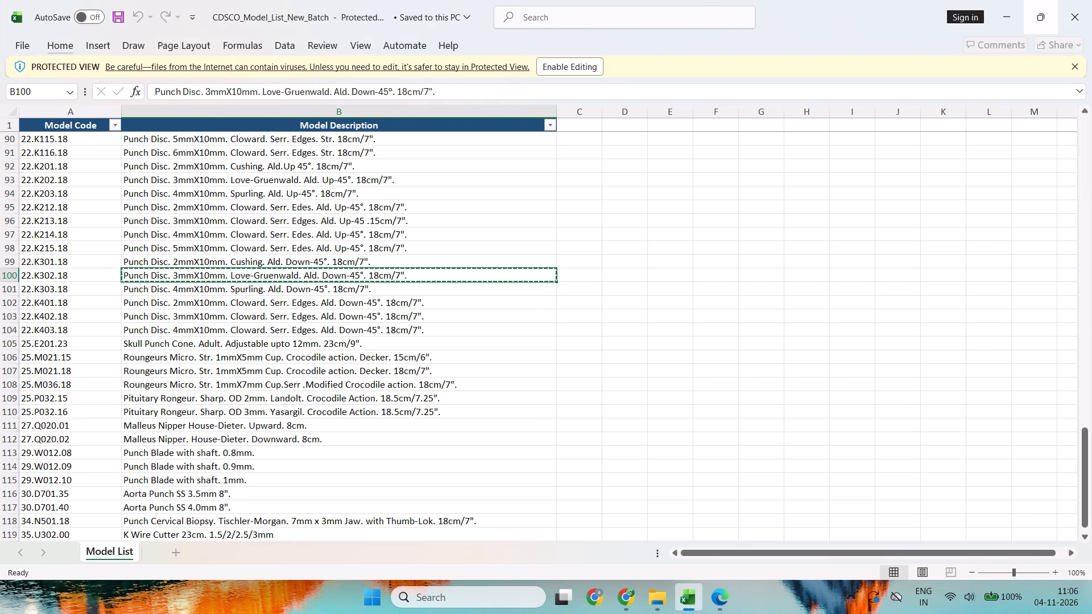
key(ctrl+c)
key(alt+Tab)
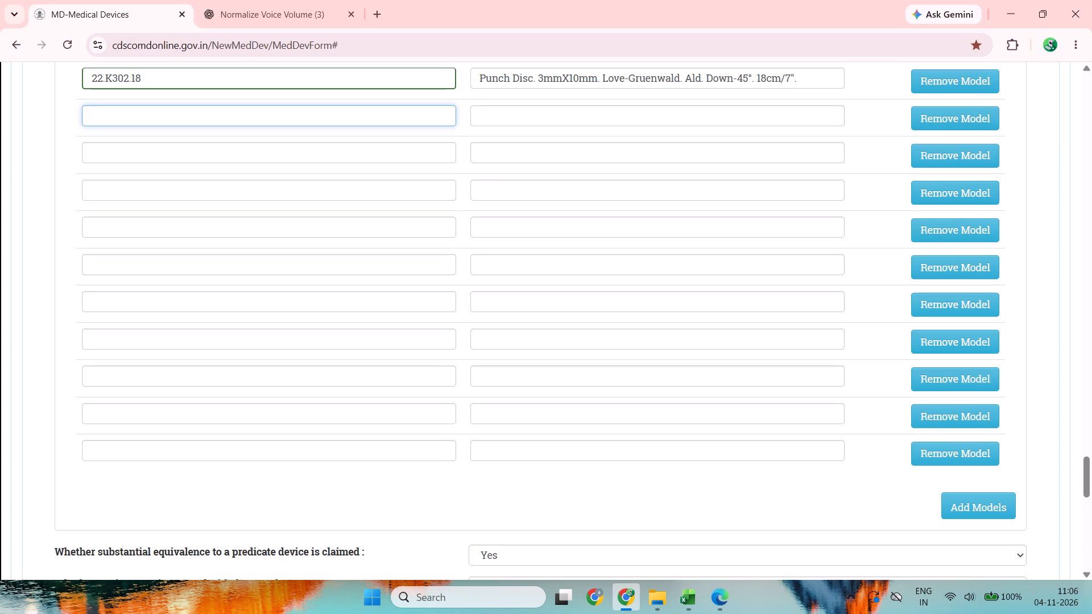
key(ctrl+v)
key(alt+Tab)
key(Tab)
key(ctrl+c)
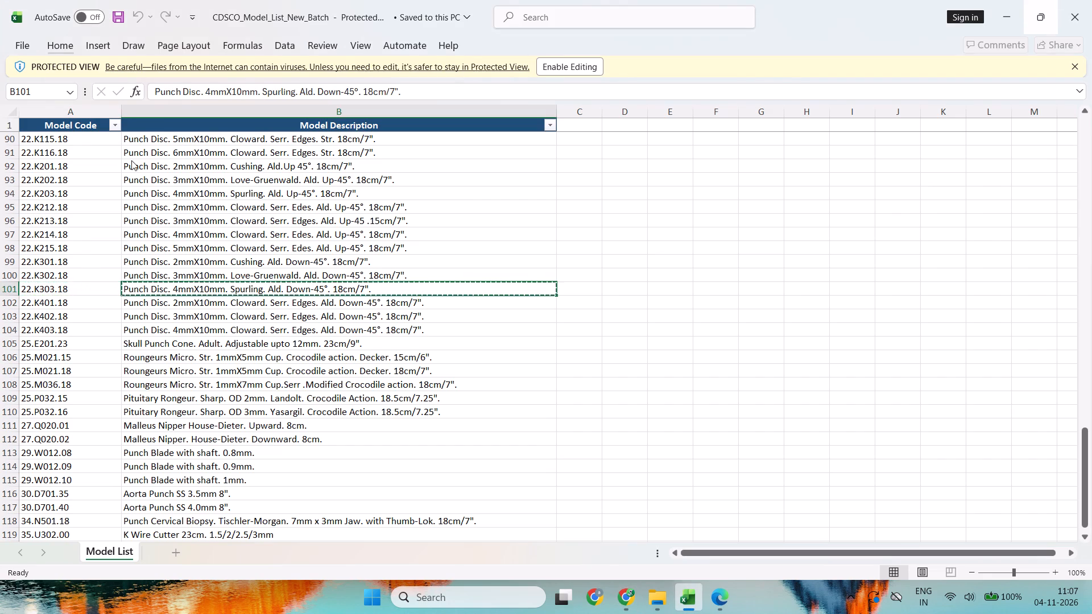
key(alt+Tab)
key(Tab)
key(ctrl+v)
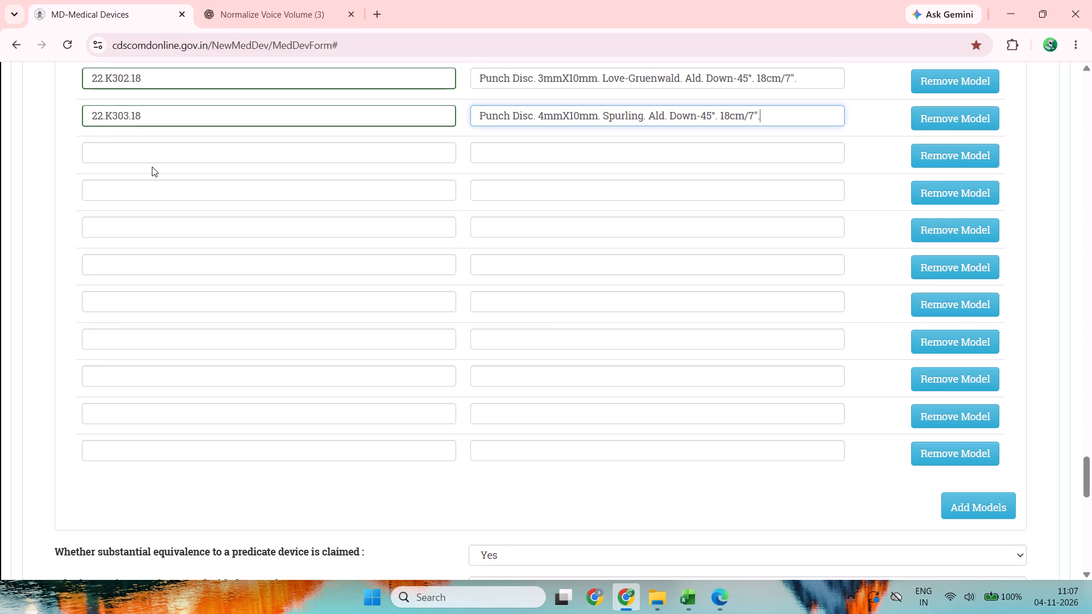
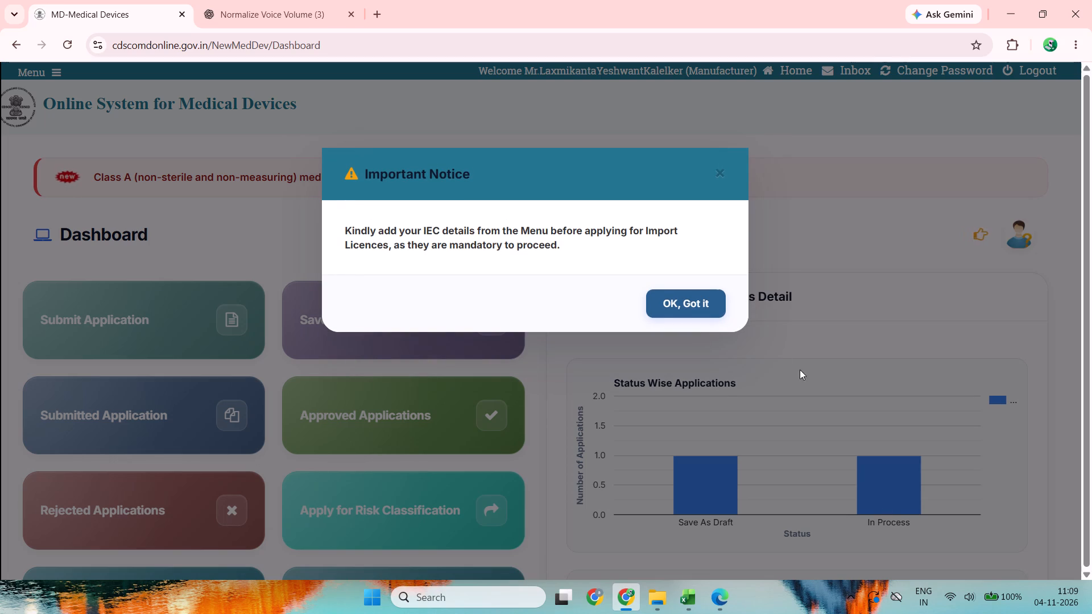
Dismiss the IEC notice, open the saved draft Form MD-3 for modification and proceed to its medical devices detail stage.
click(705, 301)
click(703, 460)
scroll(797, 326, down, 1)
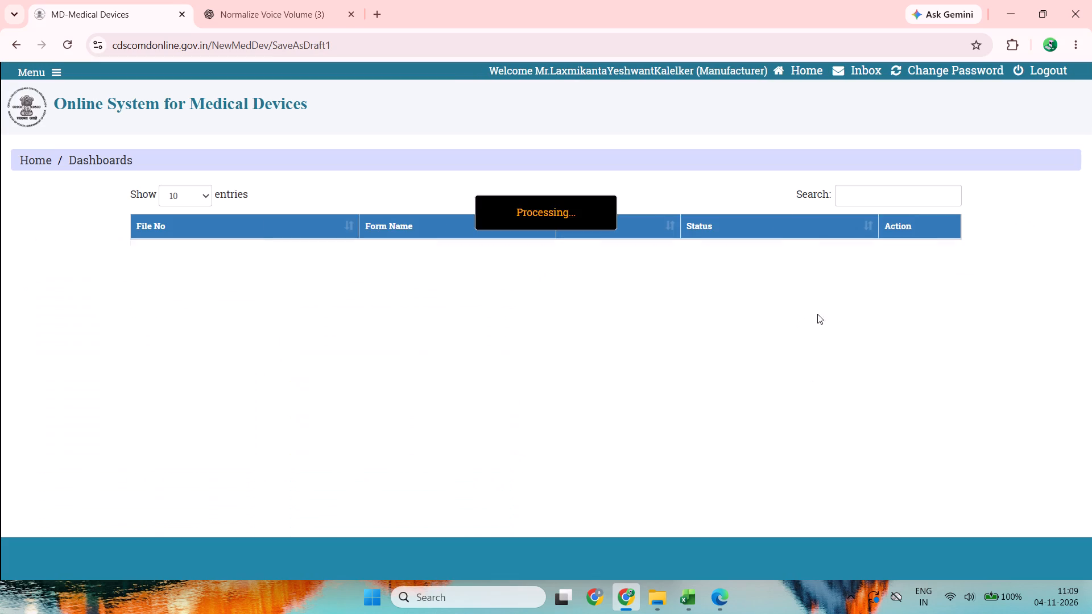
click(941, 258)
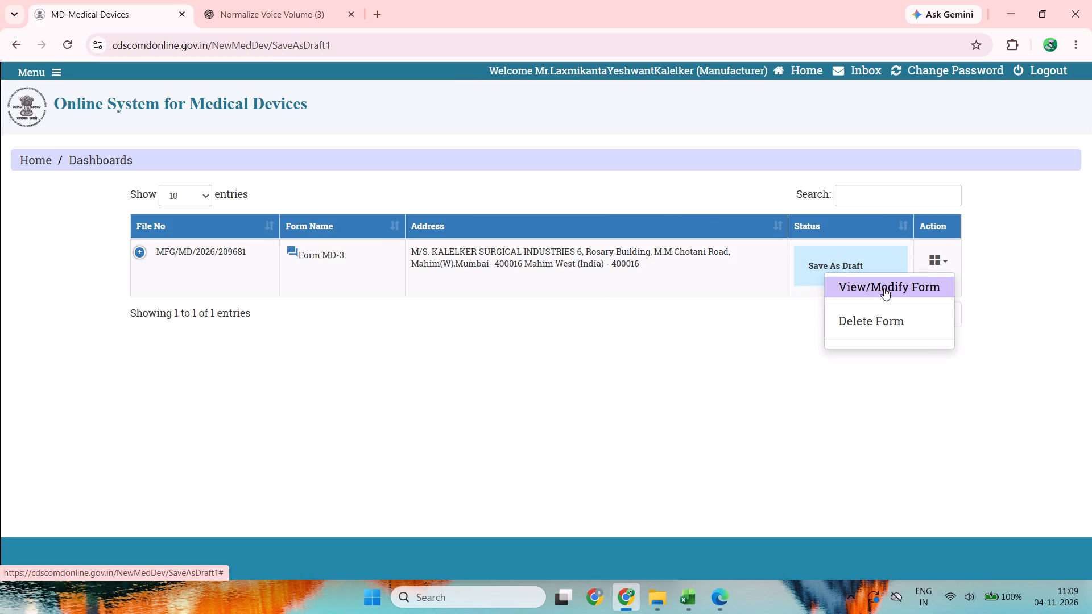
click(884, 283)
scroll(684, 366, down, 11)
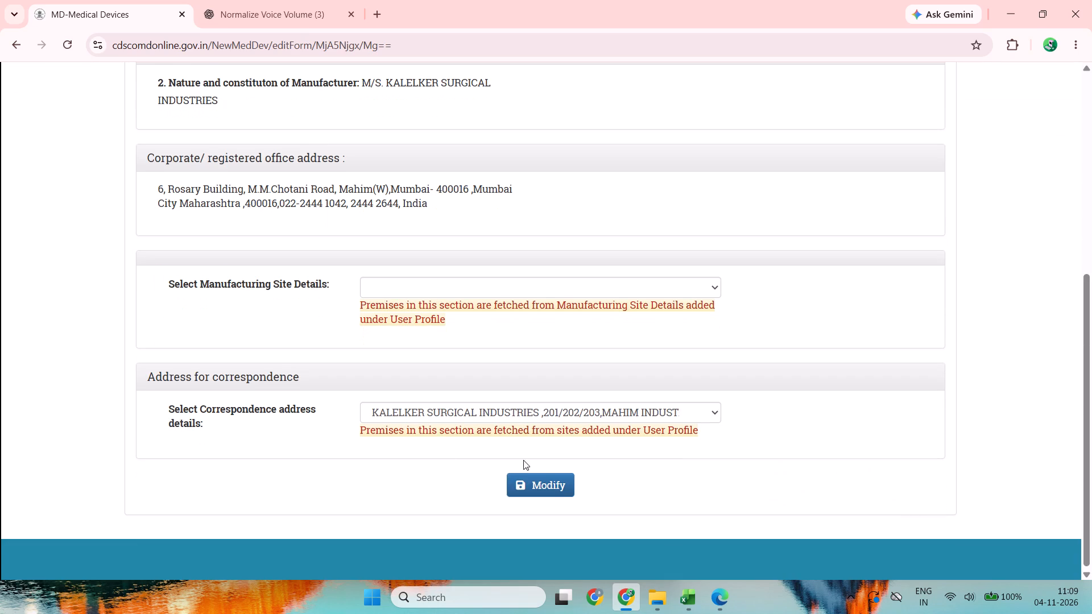
click(557, 487)
Open the Rongeur Nibblers entry in the device details table for editing.
scroll(669, 349, down, 1)
scroll(619, 453, down, 3)
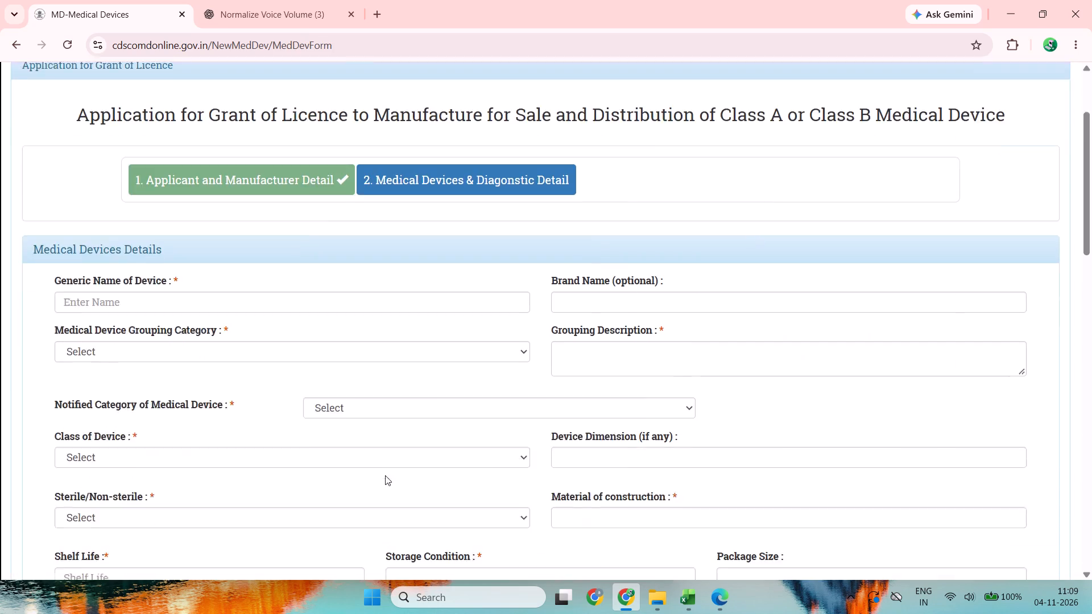
scroll(385, 475, down, 8)
scroll(110, 533, down, 2)
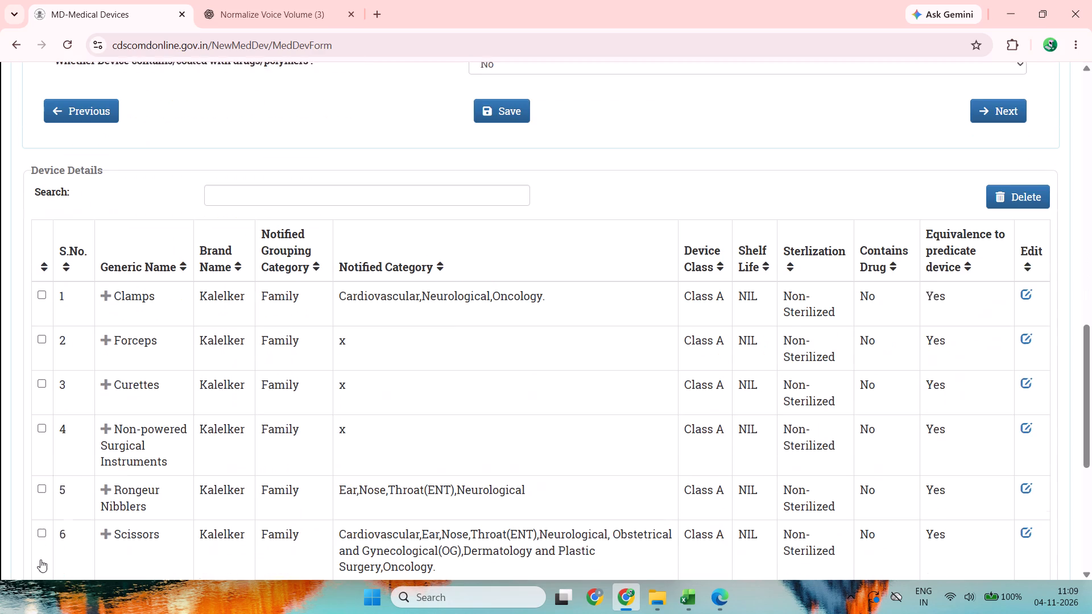
click(42, 466)
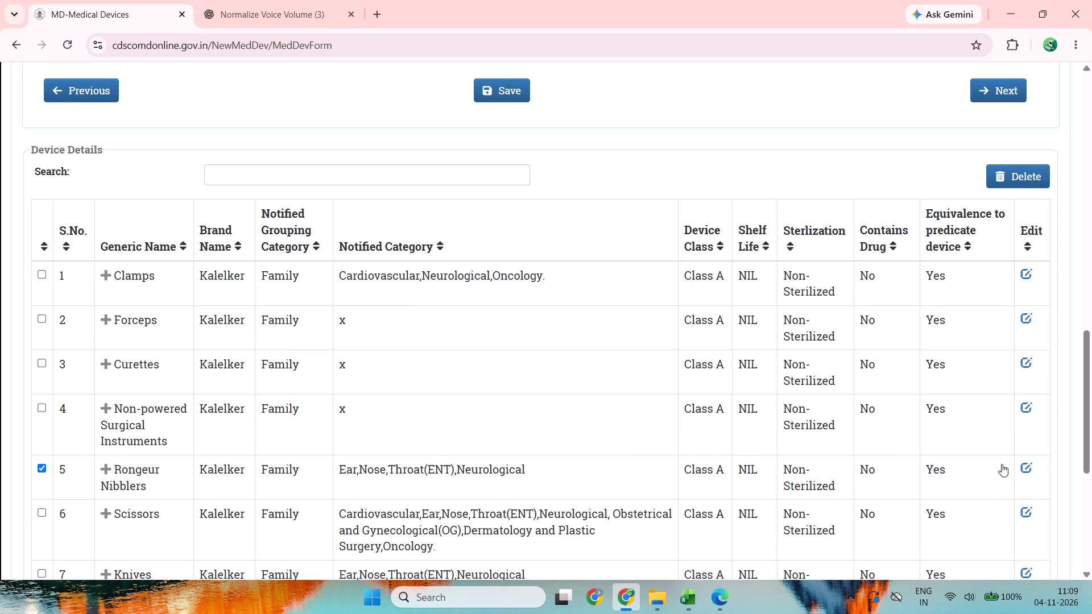
click(1023, 465)
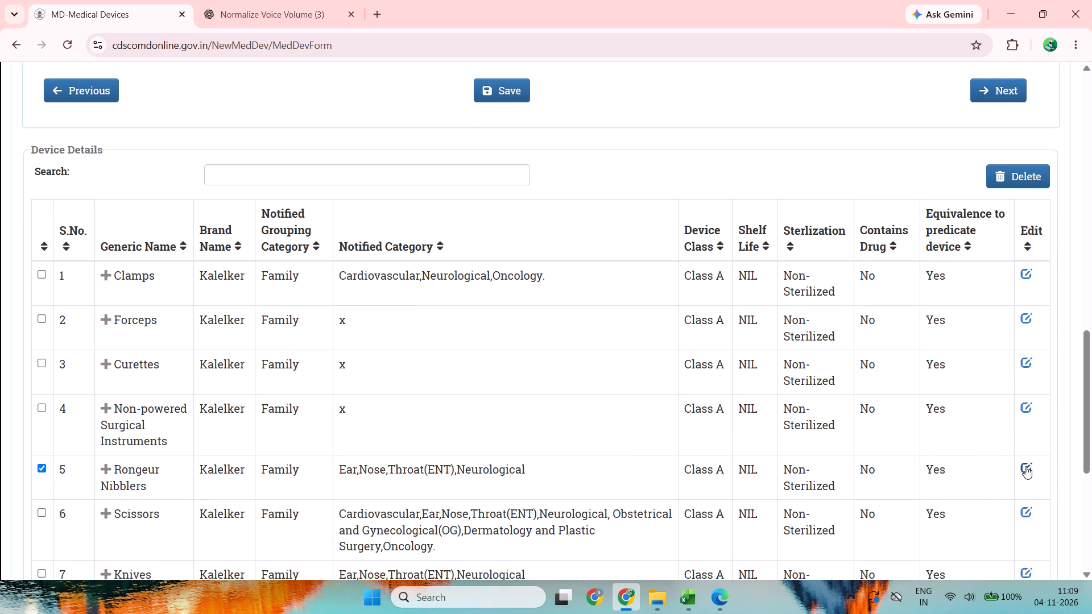
click(1024, 466)
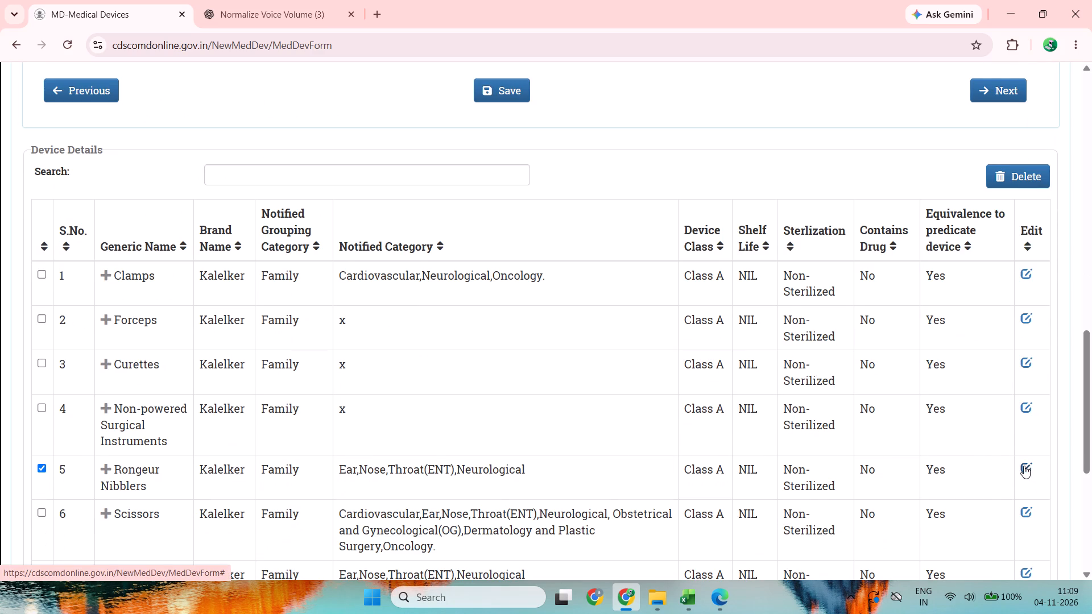
In the 22.J543. 18 model row, move "Punch/Rongeur. Kerrison. 4mm-40°Ald. Up Bite. 18cm/7"." from the code to the description field, removing the dash.
scroll(688, 445, down, 8)
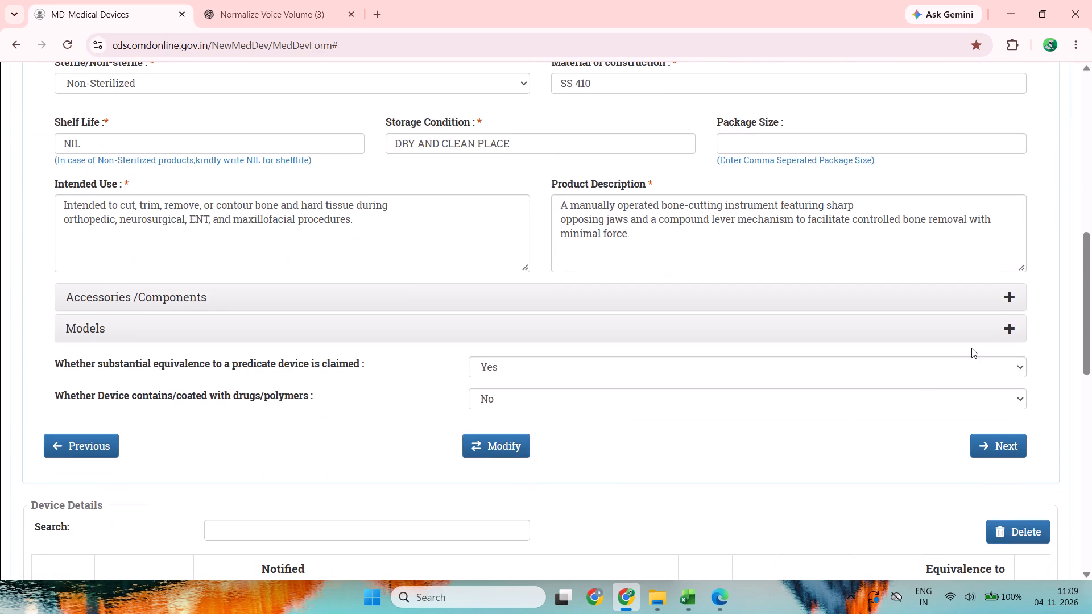
click(1012, 328)
scroll(757, 368, down, 17)
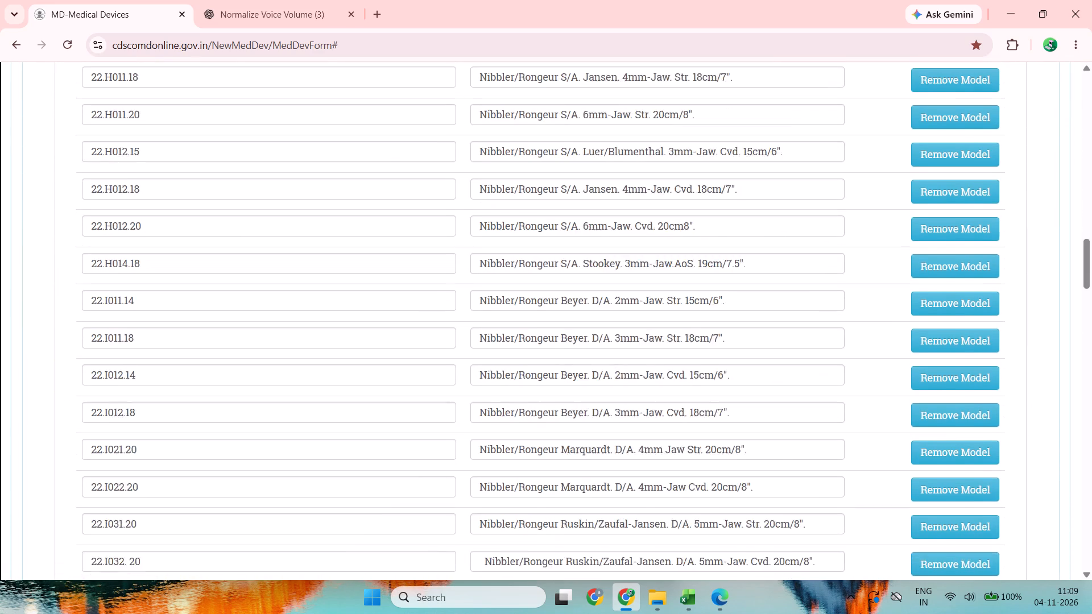
scroll(435, 408, down, 20)
scroll(435, 408, down, 10)
scroll(435, 408, up, 2)
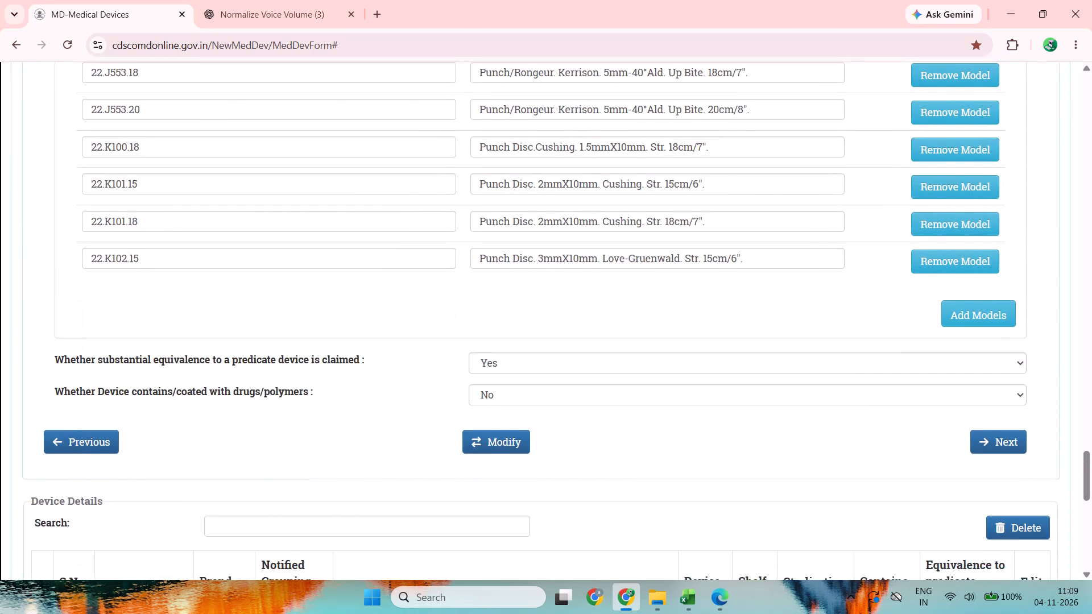
scroll(435, 408, up, 2)
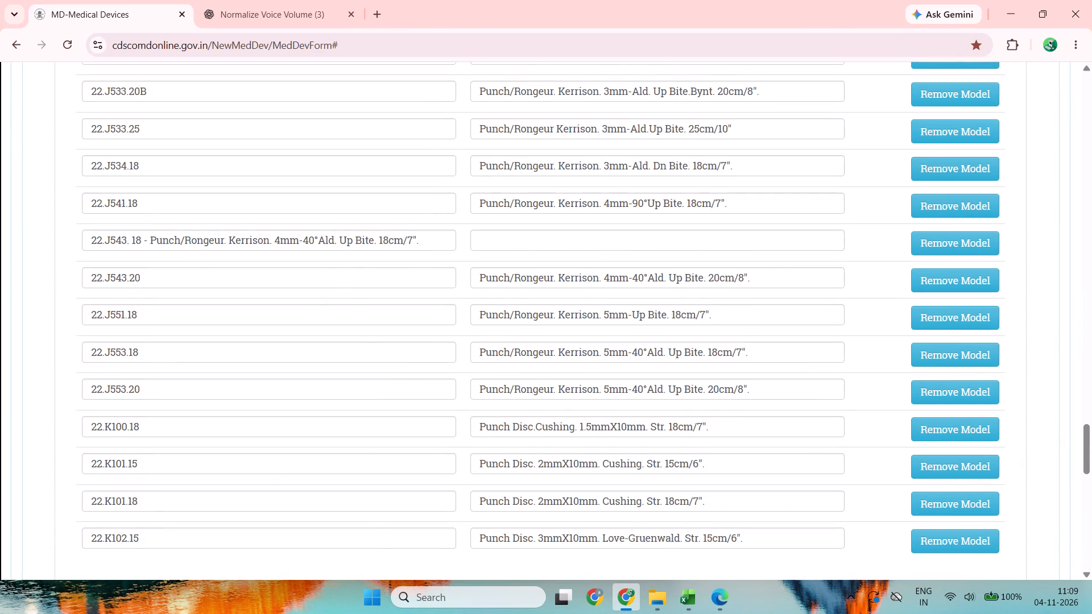
drag(142, 242, 520, 222)
key(ctrl+x)
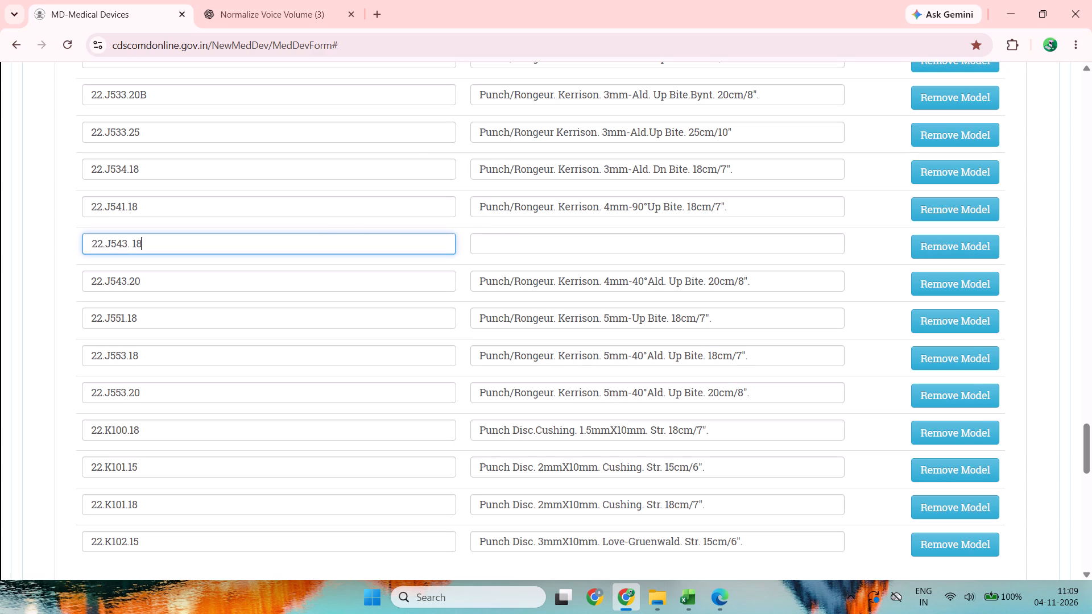
click(508, 242)
key(ctrl+v)
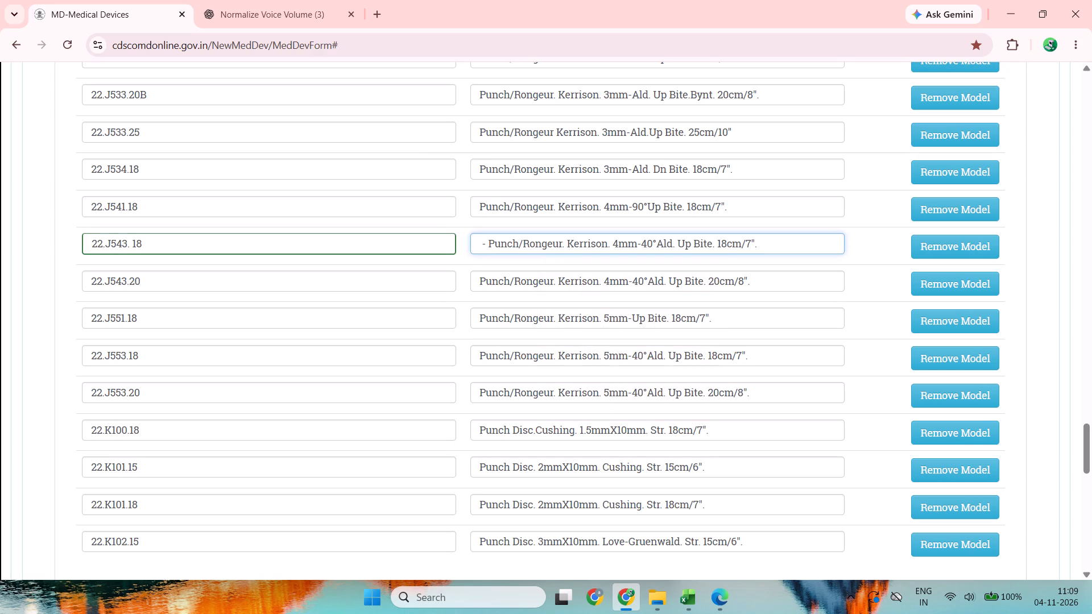
drag(486, 243, 477, 243)
key(BackSpace)
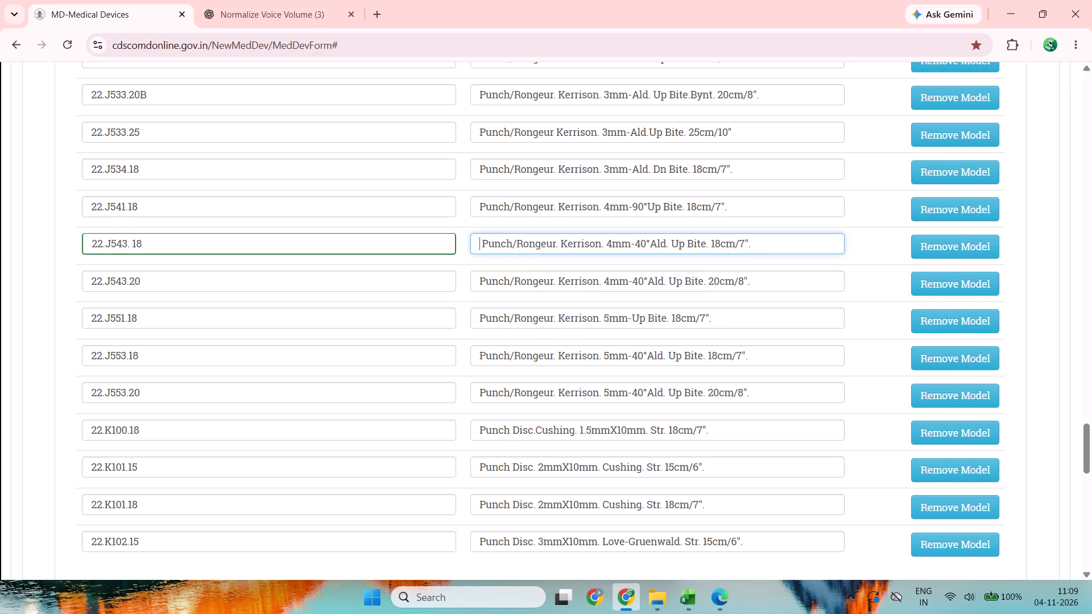
Save the modified Rongeur Nibblers device details.
scroll(501, 314, down, 6)
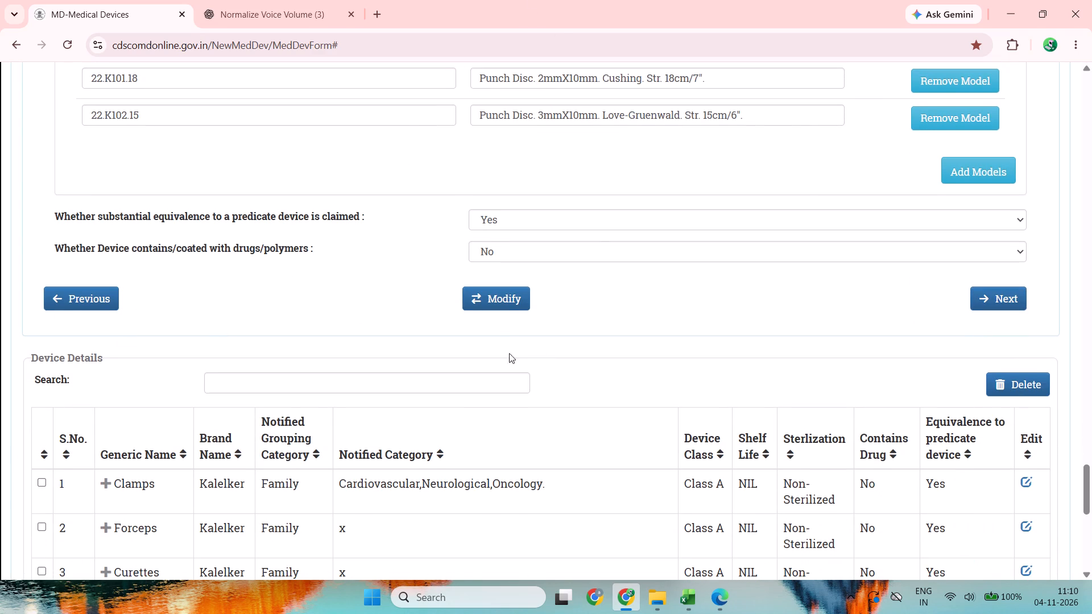
click(506, 305)
click(531, 381)
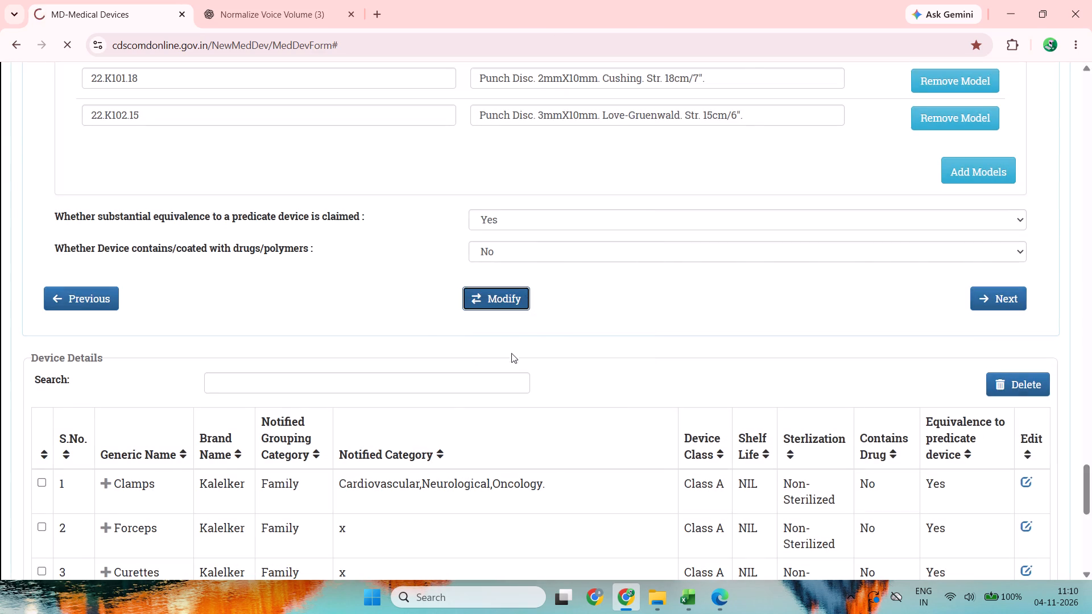
Reopen the Rongeur Nibblers entry from the device details table for editing.
scroll(419, 324, down, 4)
scroll(282, 390, down, 3)
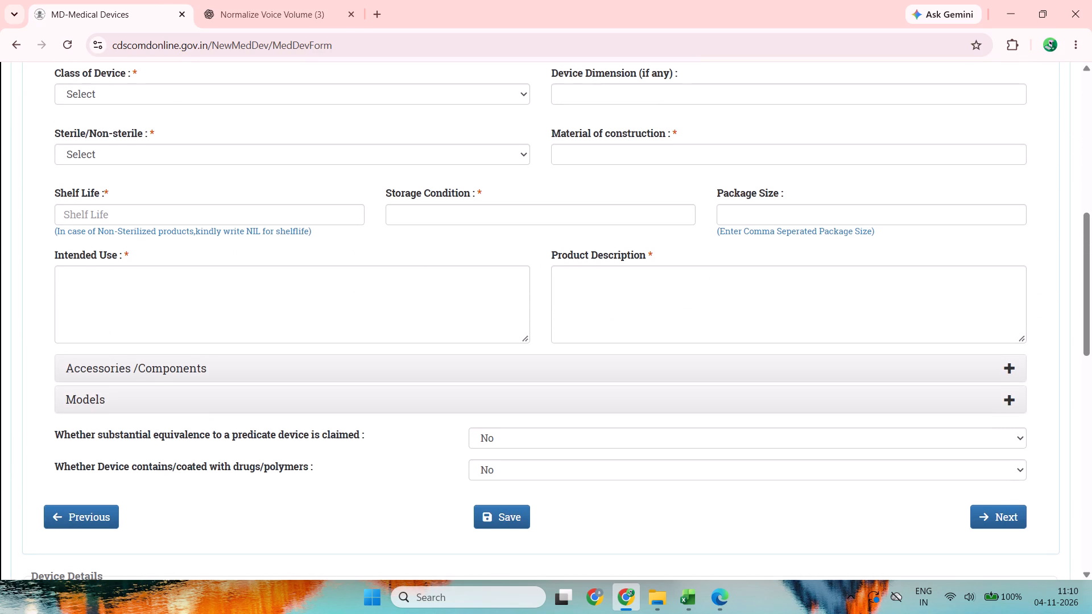
scroll(167, 271, down, 2)
scroll(102, 387, down, 1)
scroll(43, 511, down, 2)
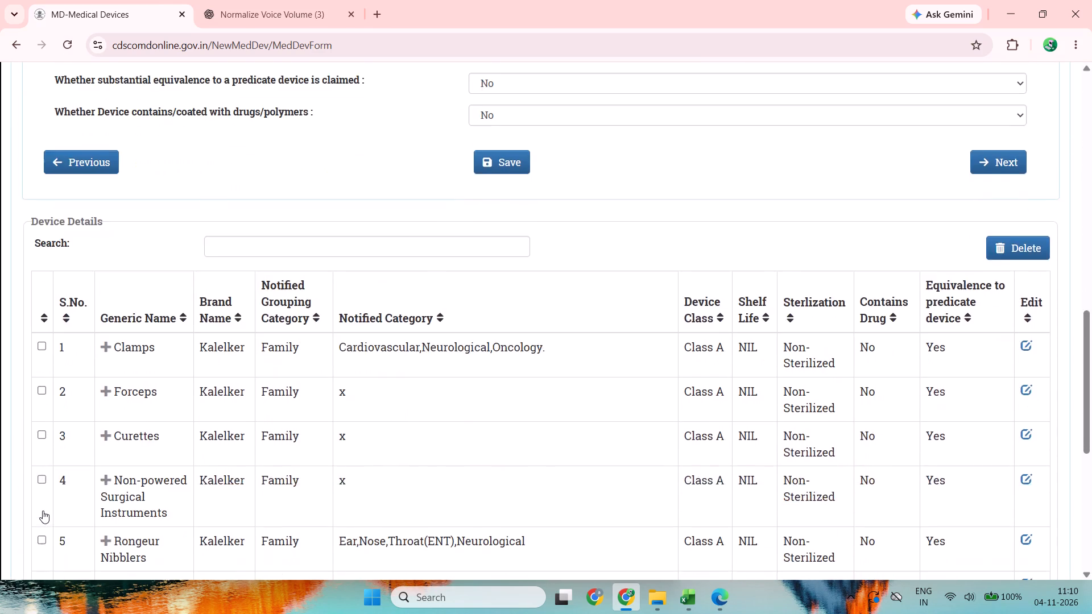
scroll(43, 511, down, 1)
click(40, 468)
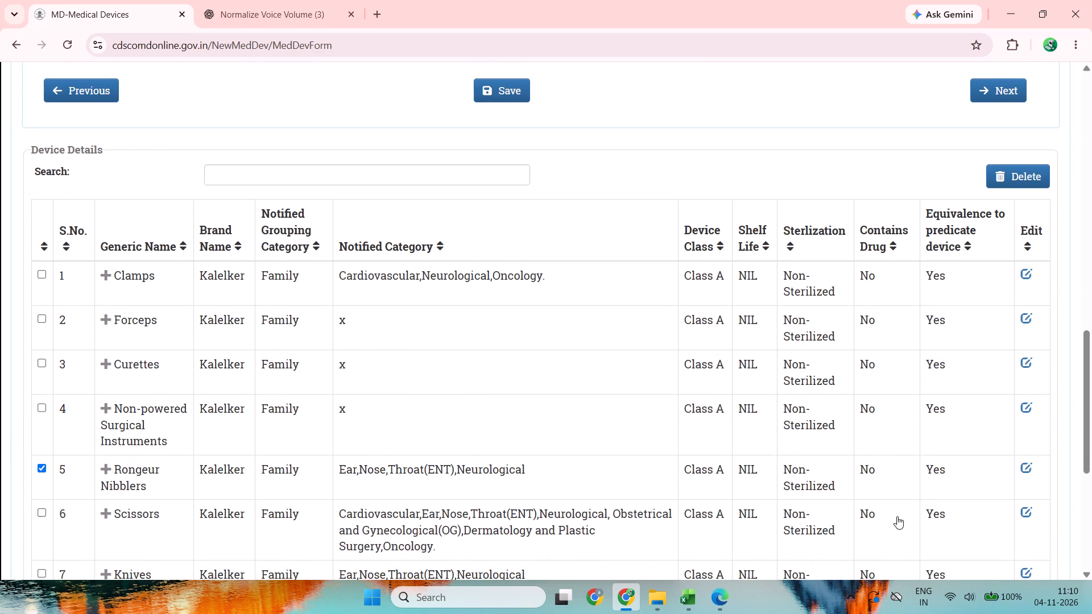
click(1025, 466)
Review the filled-in device details of the Rongeur Nibblers entry.
scroll(315, 454, down, 5)
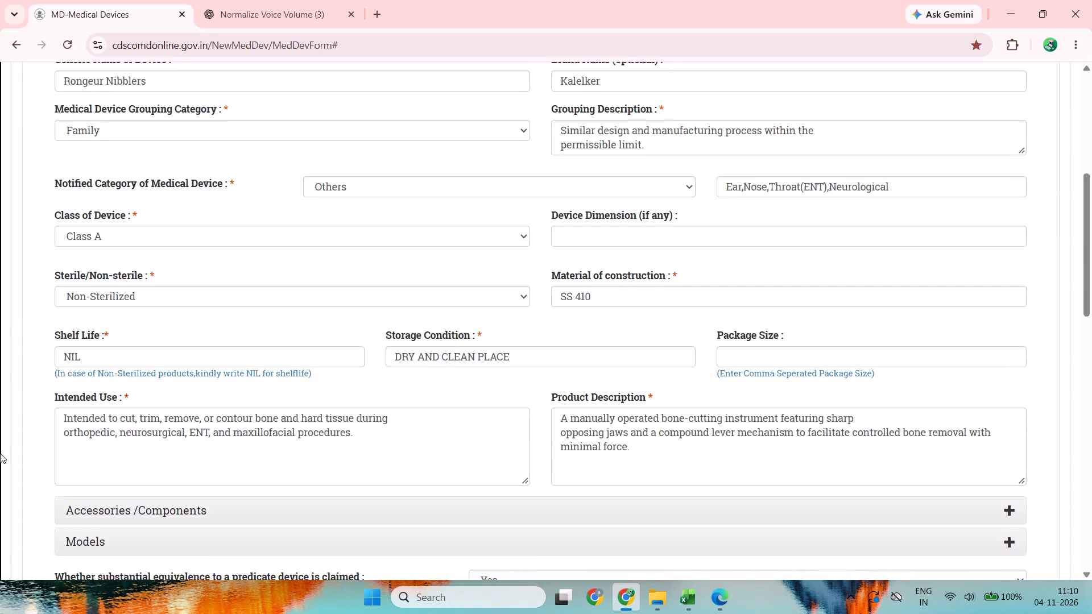
scroll(0, 453, down, 4)
scroll(90, 444, down, 1)
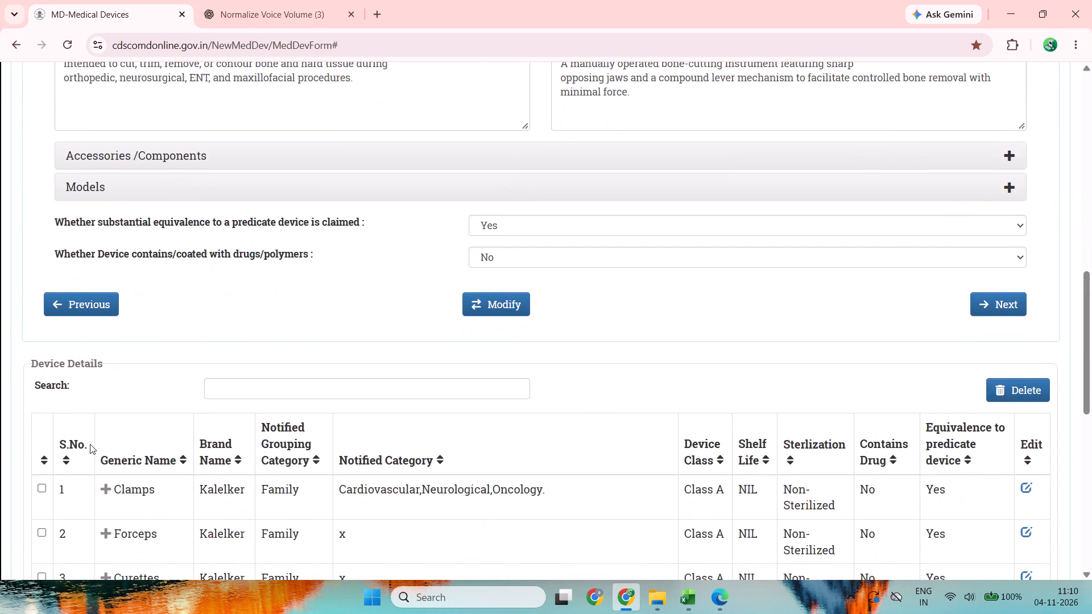
scroll(135, 358, down, 1)
scroll(155, 381, up, 4)
scroll(784, 312, up, 3)
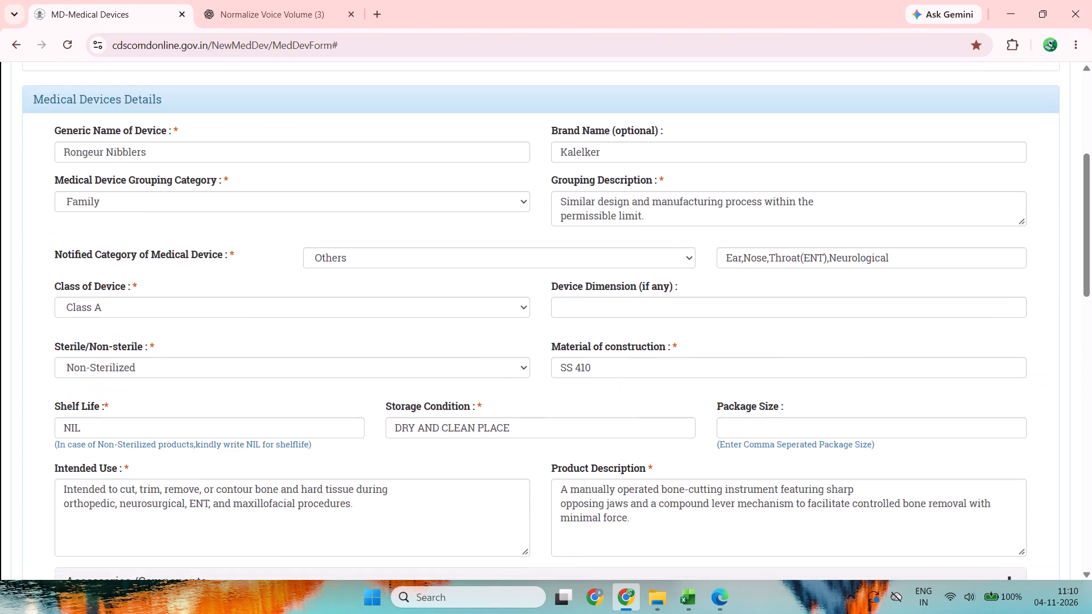
scroll(784, 312, up, 4)
scroll(784, 312, down, 6)
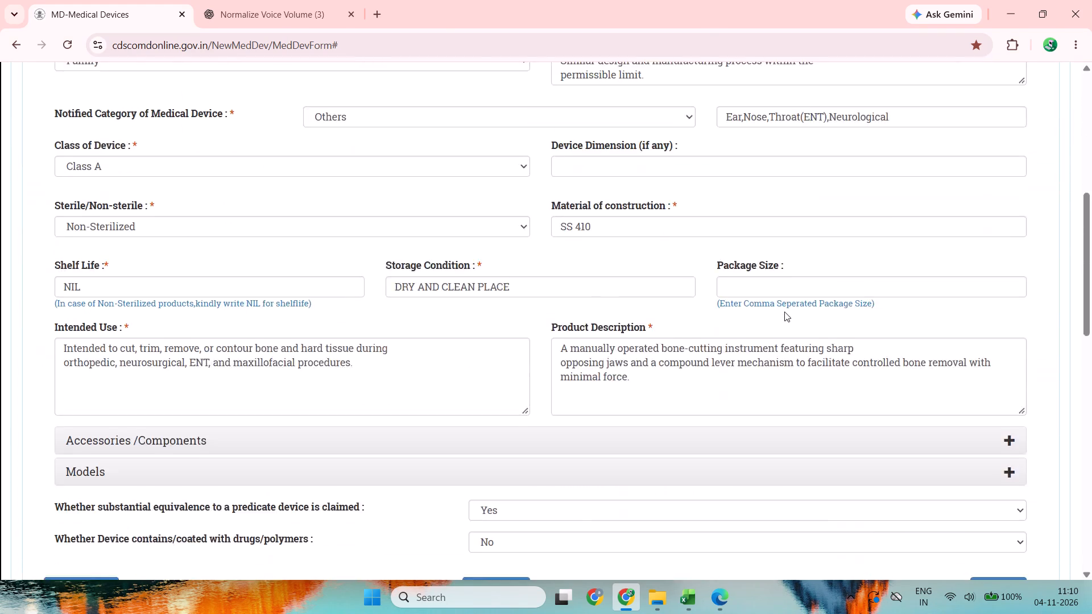
Expand the Models section and add ten blank model rows below the 22.K102.15 entry.
scroll(784, 312, down, 2)
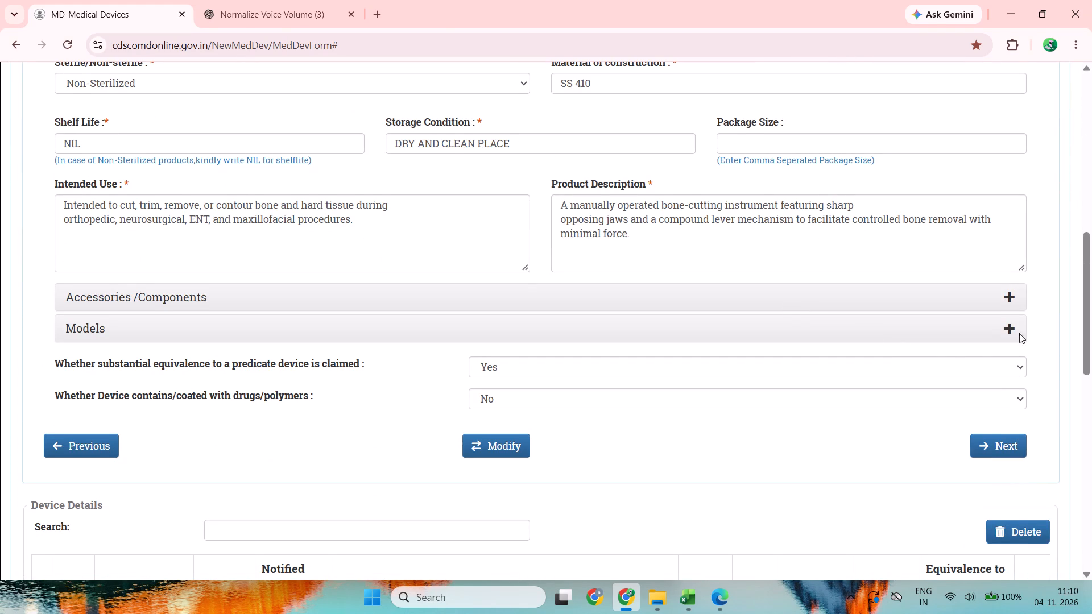
click(1014, 326)
scroll(216, 392, down, 11)
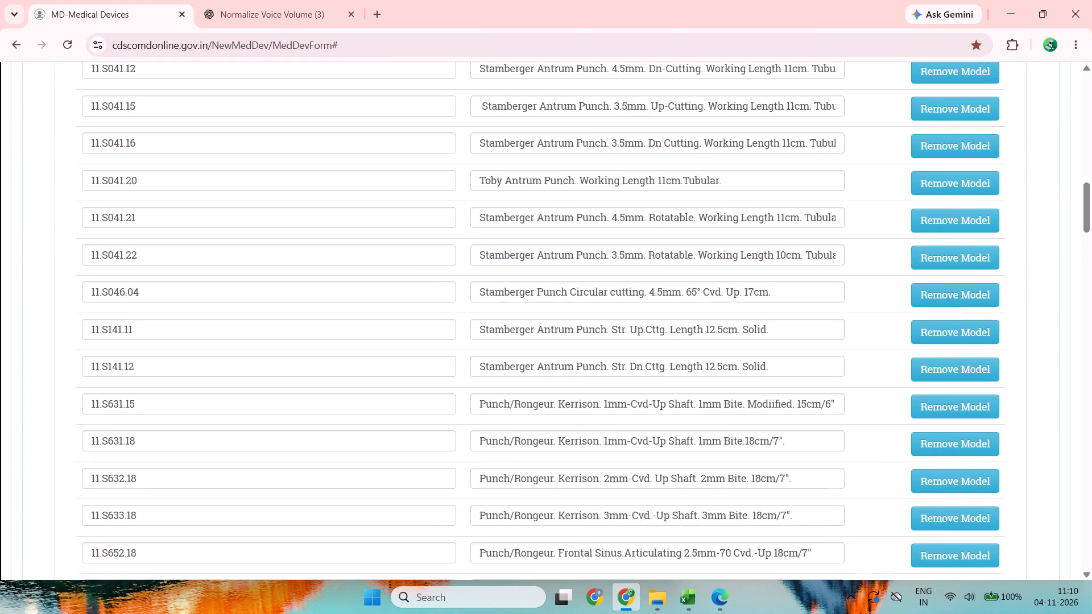
scroll(173, 412, down, 20)
scroll(173, 412, down, 8)
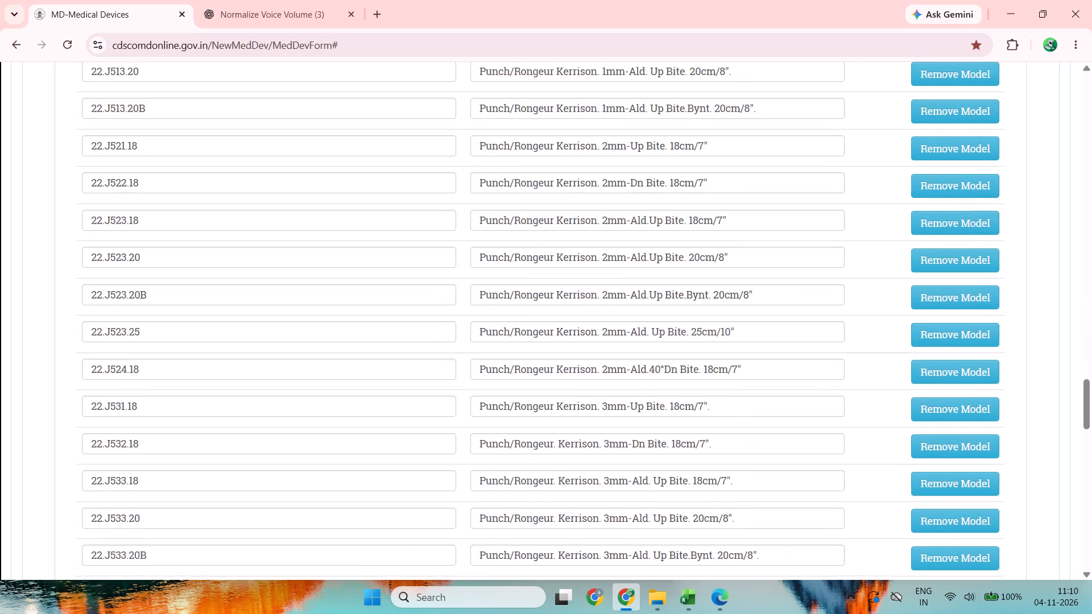
scroll(821, 446, down, 9)
click(967, 251)
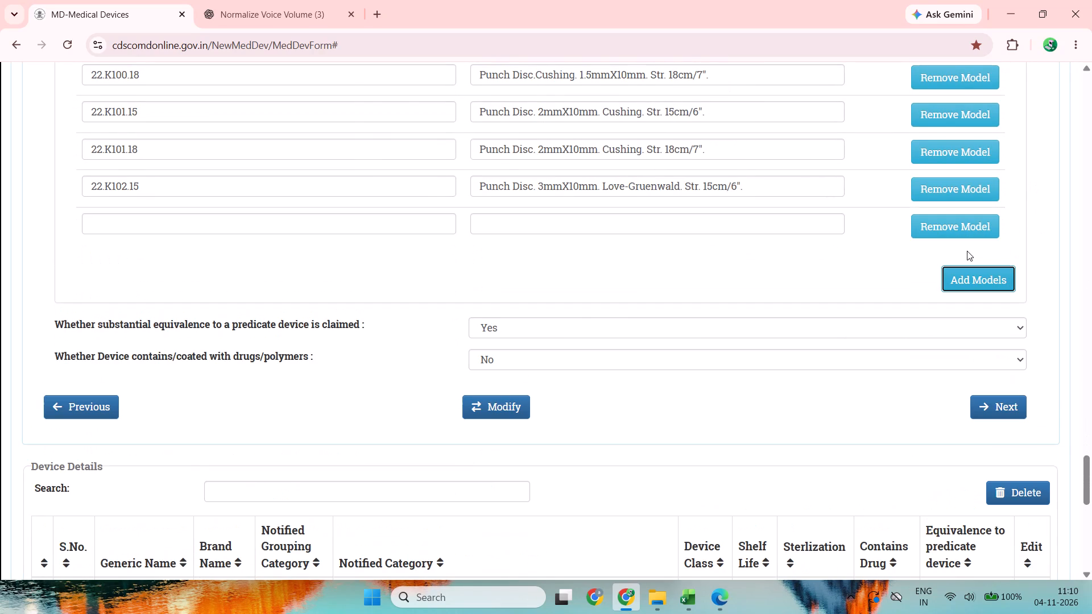
key(Return)
key(Return)
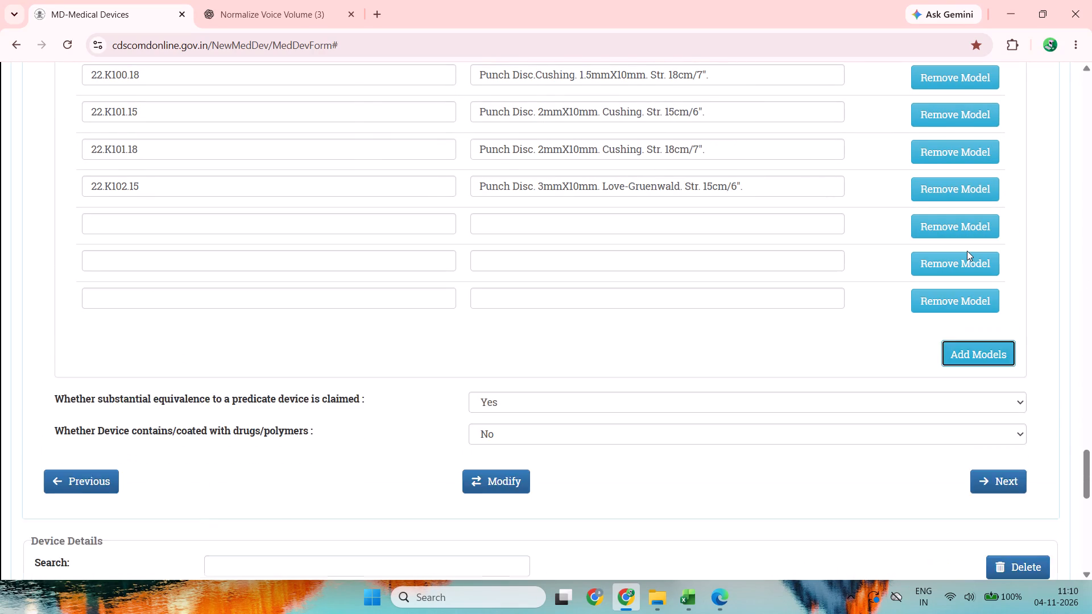
key(Return)
key(Return)
key(Return)
key(Return)
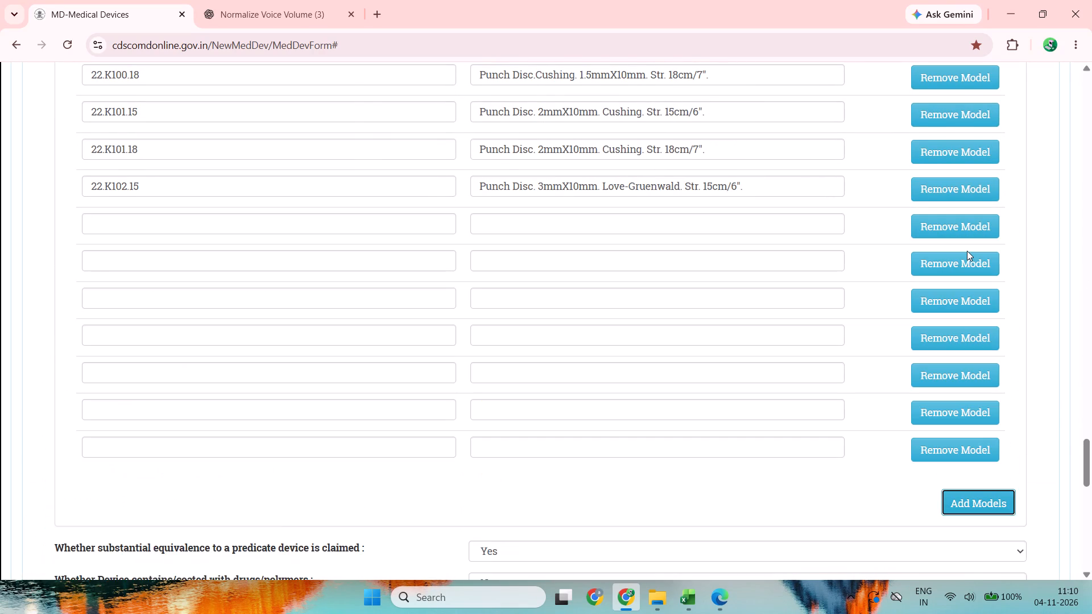
key(Return)
key(Return)
key(Return)
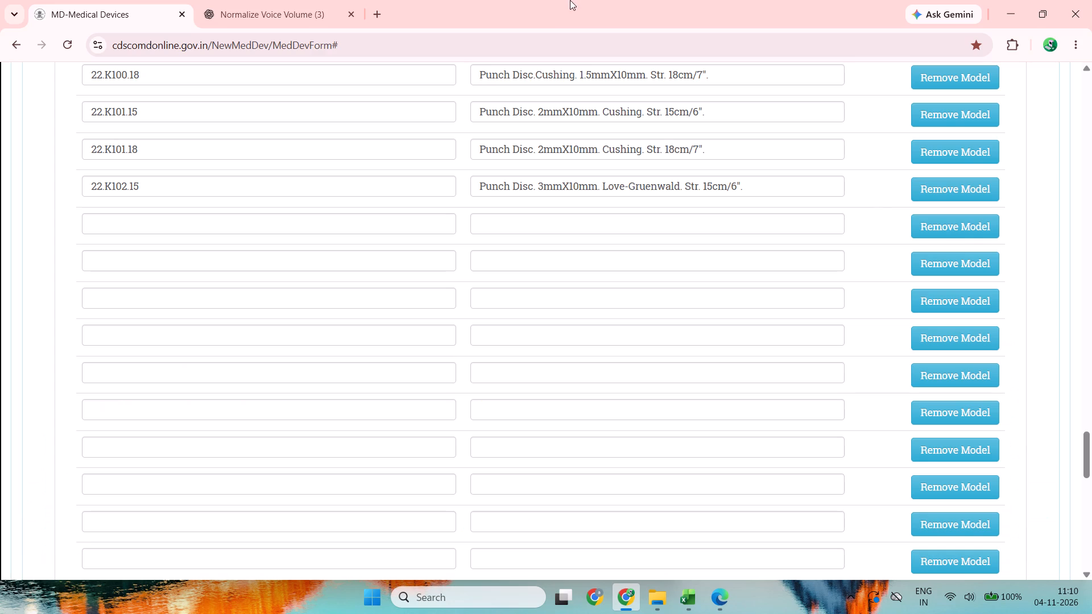
Copy model code 22.K102.15 from the form and find it in the Excel model list.
drag(167, 181, 0, 176)
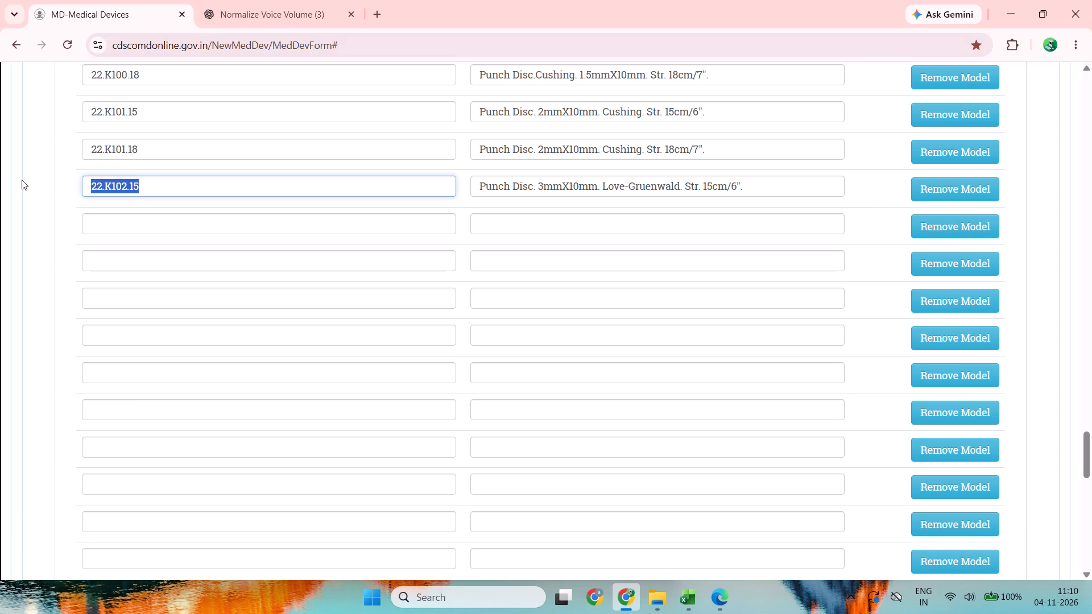
key(ctrl+c)
key(alt+Tab)
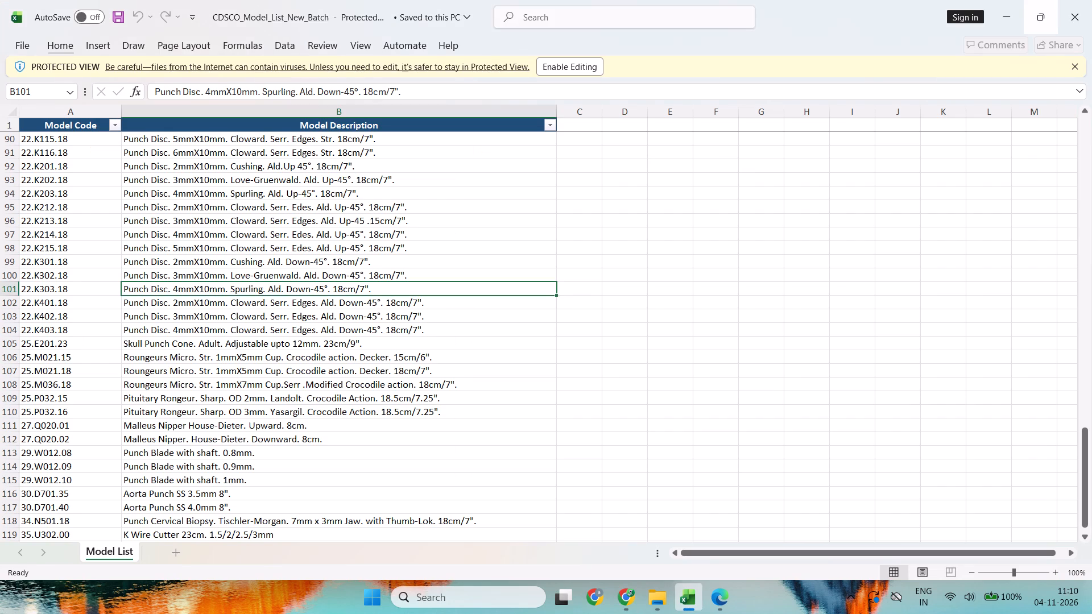
key(ctrl+f)
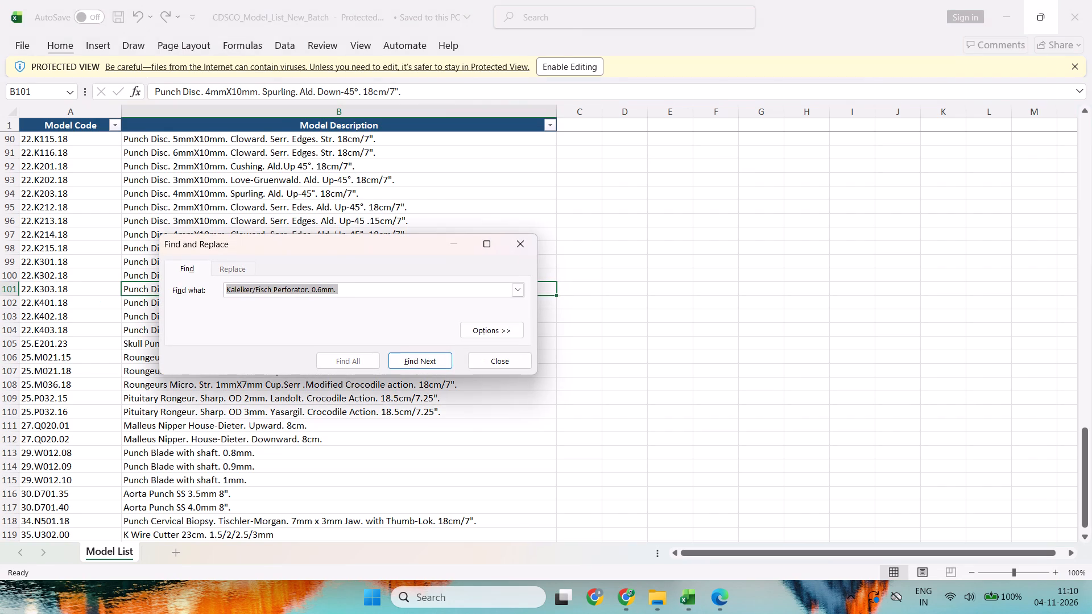
key(ctrl+v)
key(Return)
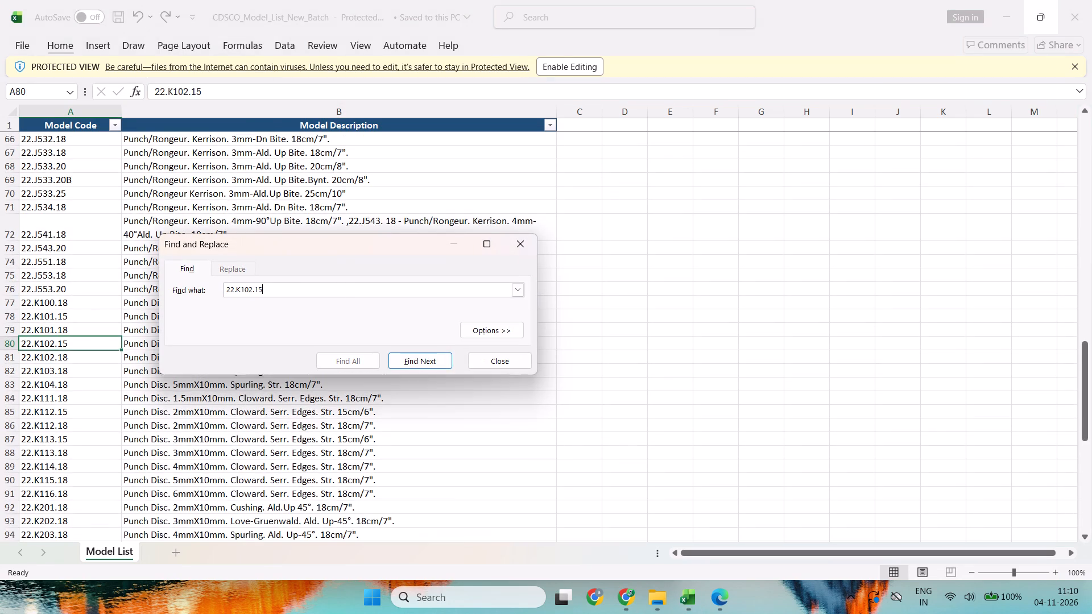
click(490, 367)
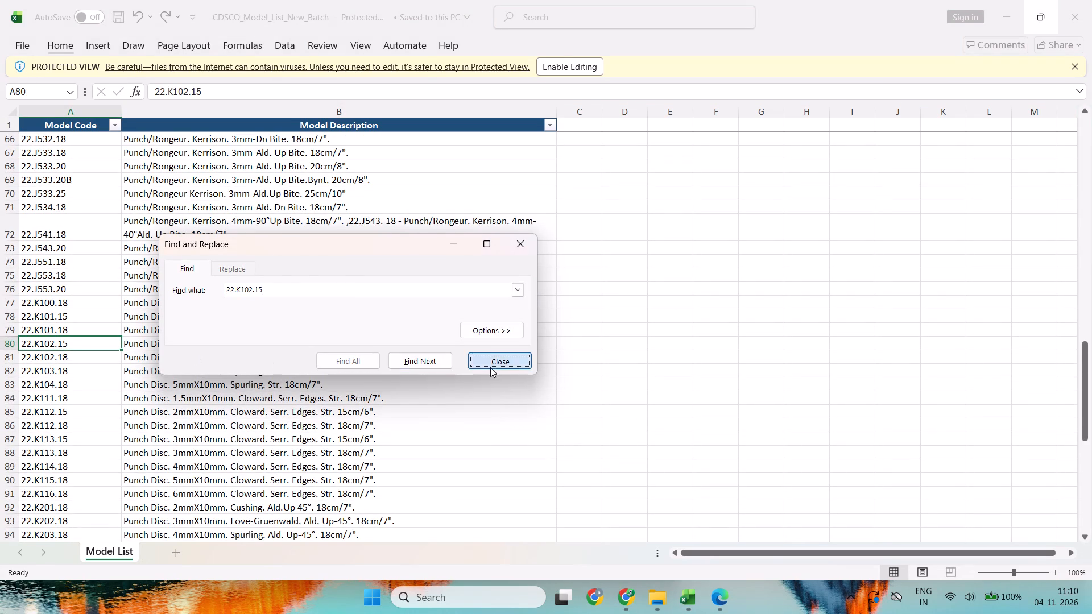
Copy code 22.K102.18 and description "Punch Disc. 3mmX10mm. Love-Gruenwald. Str. 18cm/7"." from Excel into the form's first blank model row.
click(89, 356)
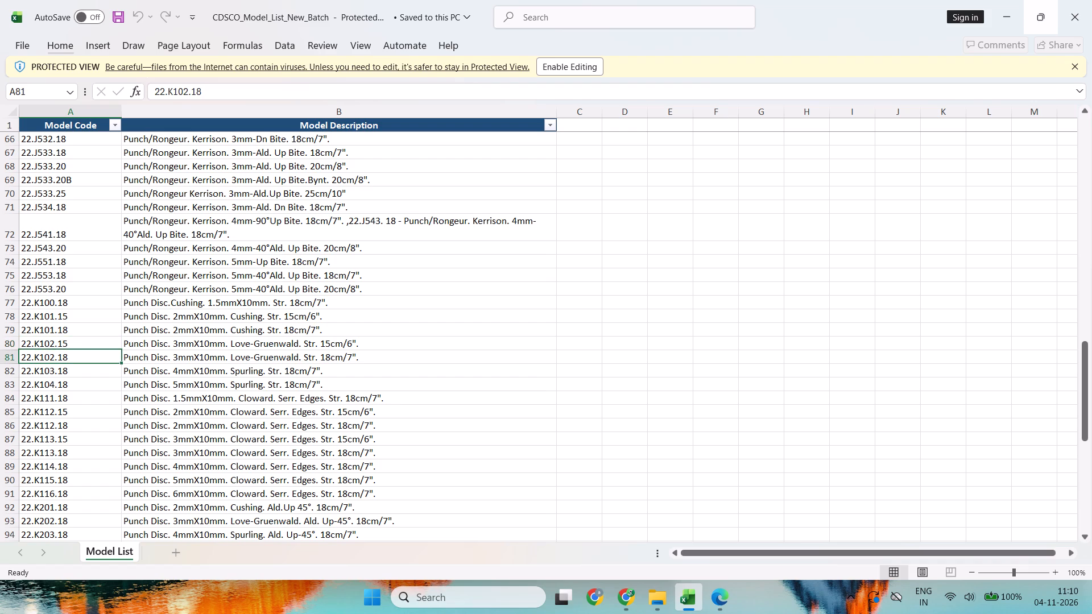
key(ctrl+c)
key(alt+Tab)
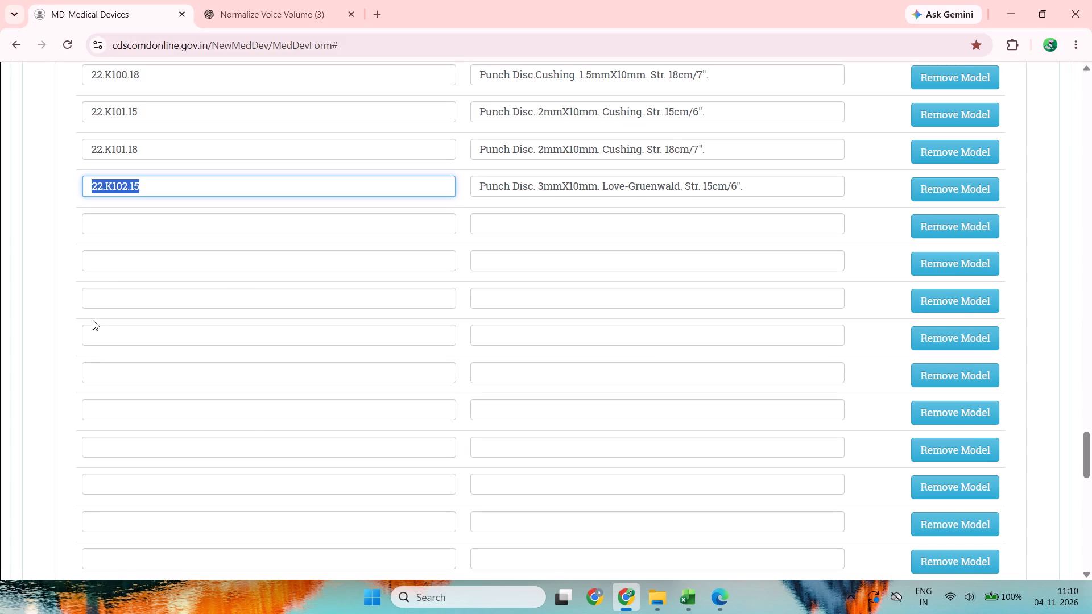
click(140, 218)
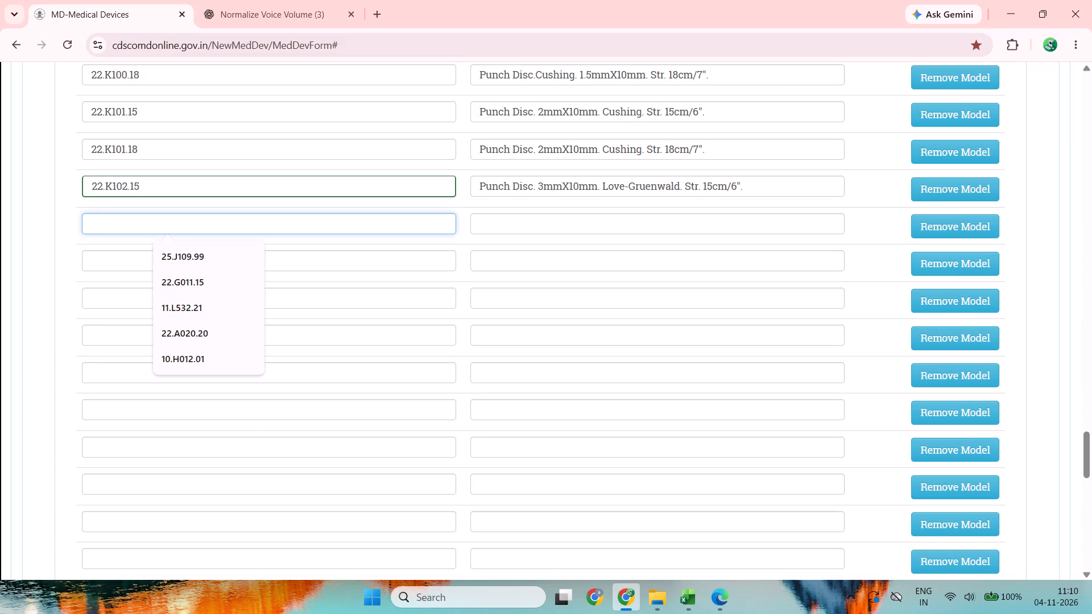
key(ctrl+super+v)
click(148, 241)
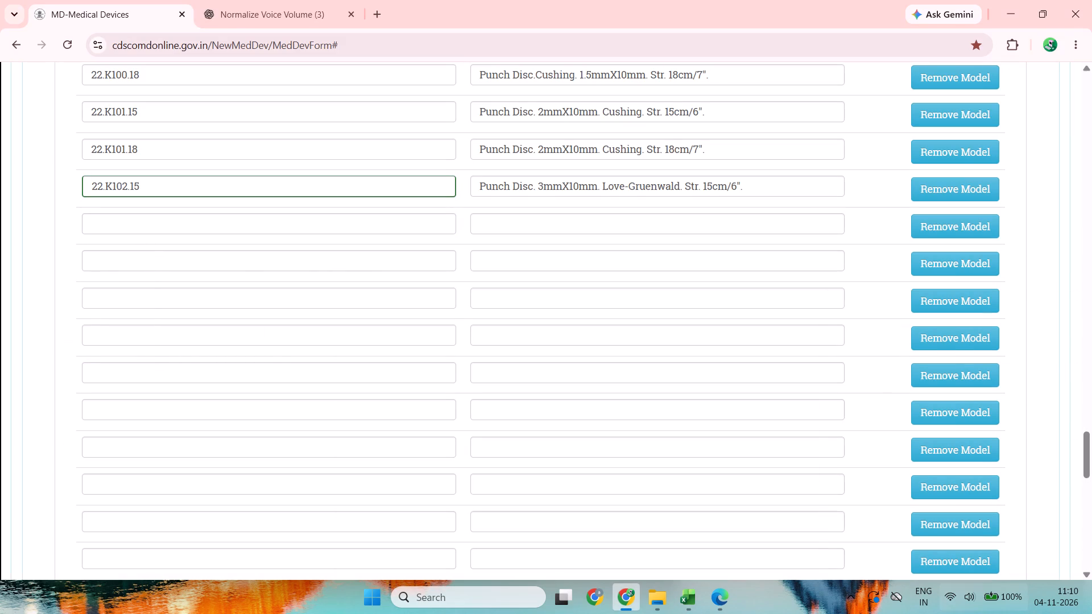
key(ctrl+v)
click(137, 231)
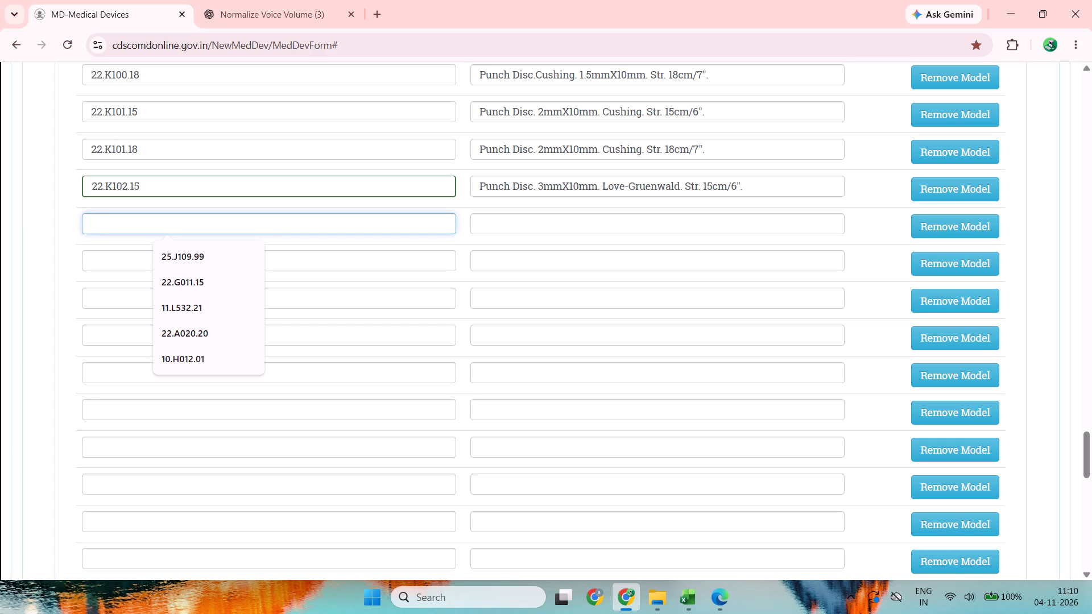
key(ctrl+v)
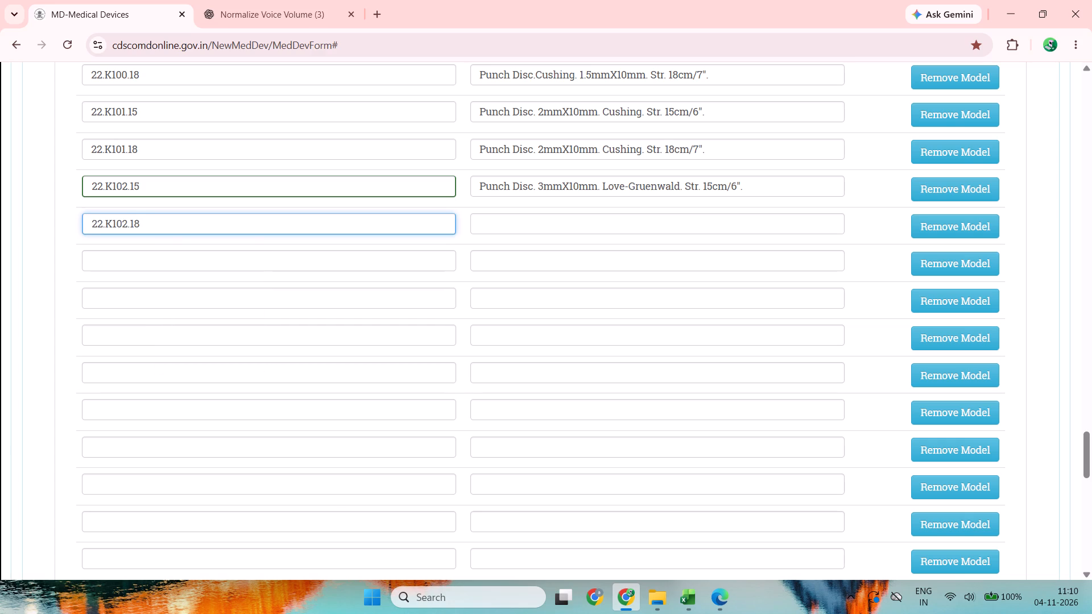
key(alt+Tab)
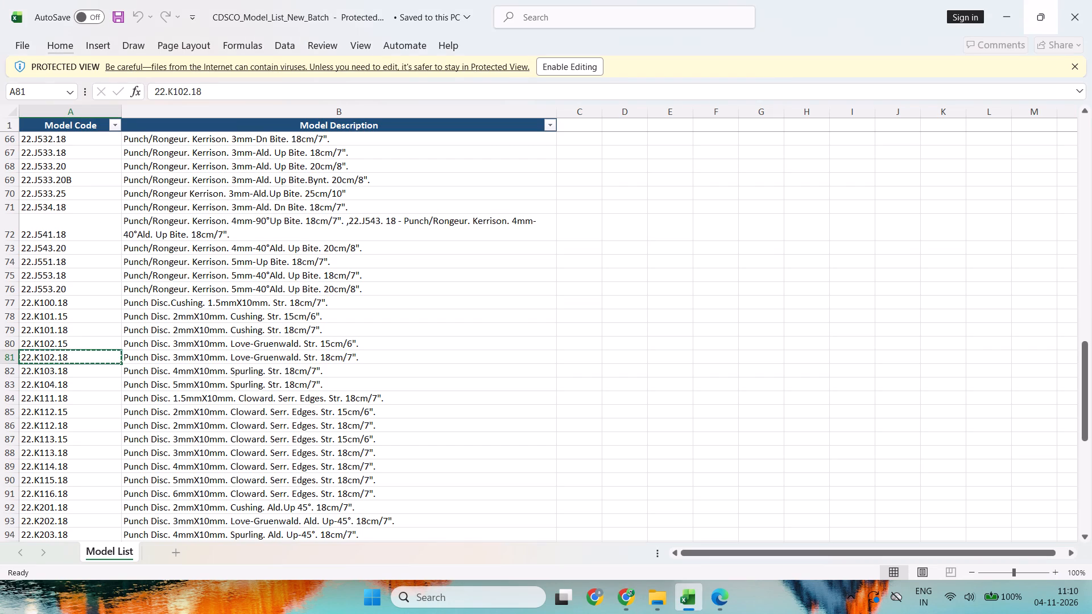
click(126, 360)
key(ctrl+c)
key(alt+Tab)
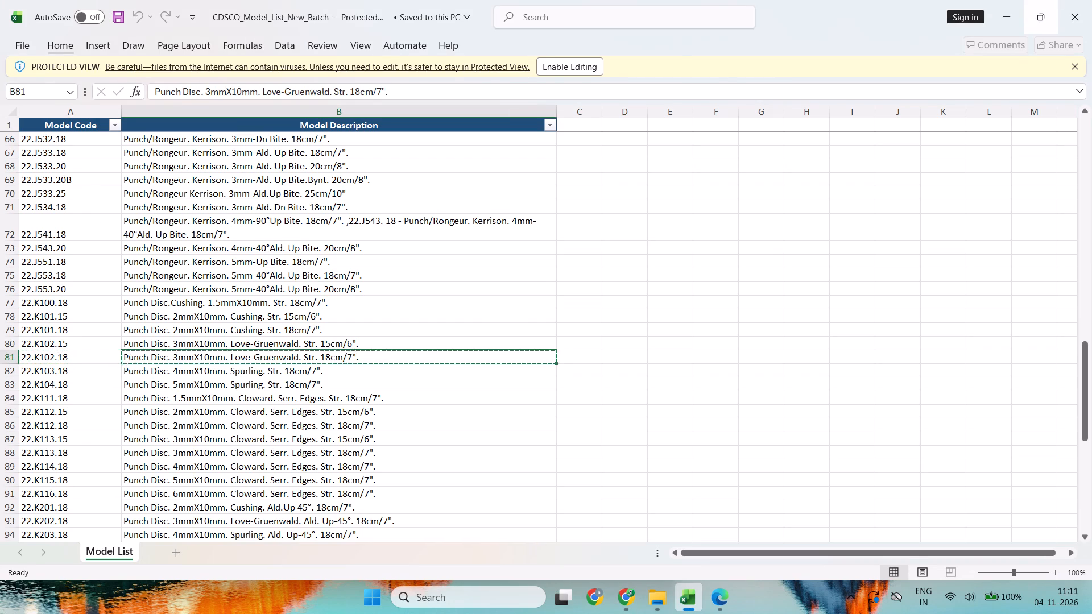
key(Tab)
key(ctrl+v)
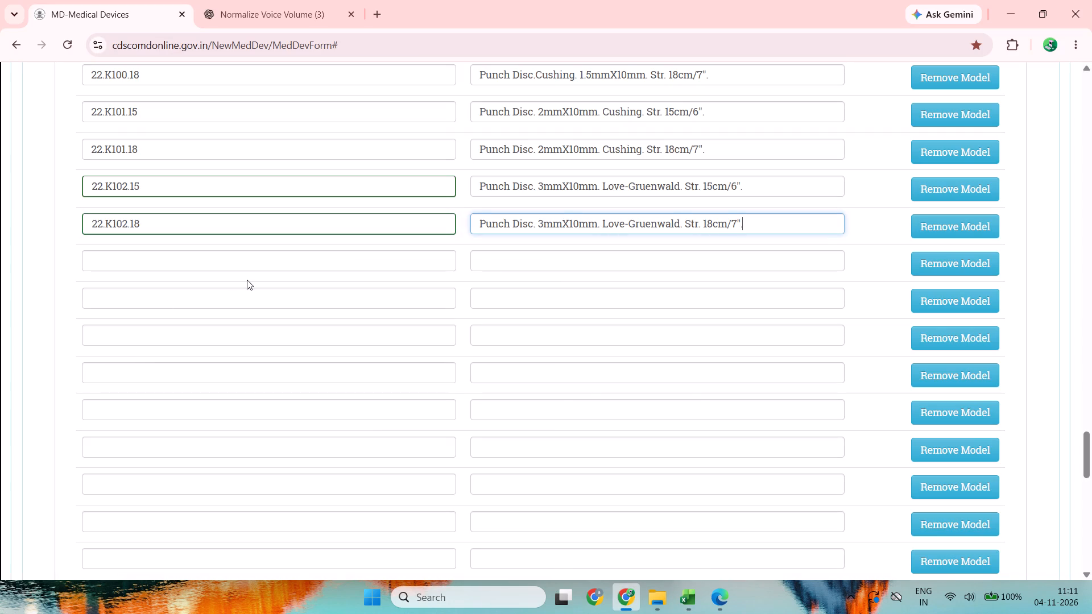
Copy code 22.K103.18 and description "Punch Disc. 4mmX10mm. Spurling. Str. 18cm/7"." from Excel into the model row below 22.K102.18.
click(230, 266)
key(alt+Tab)
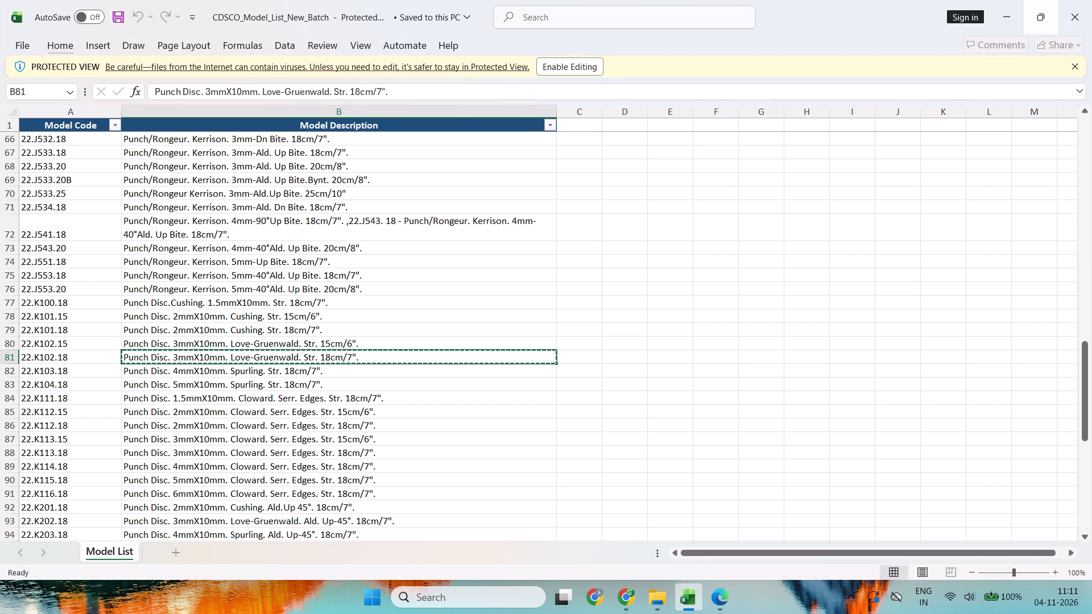
click(66, 375)
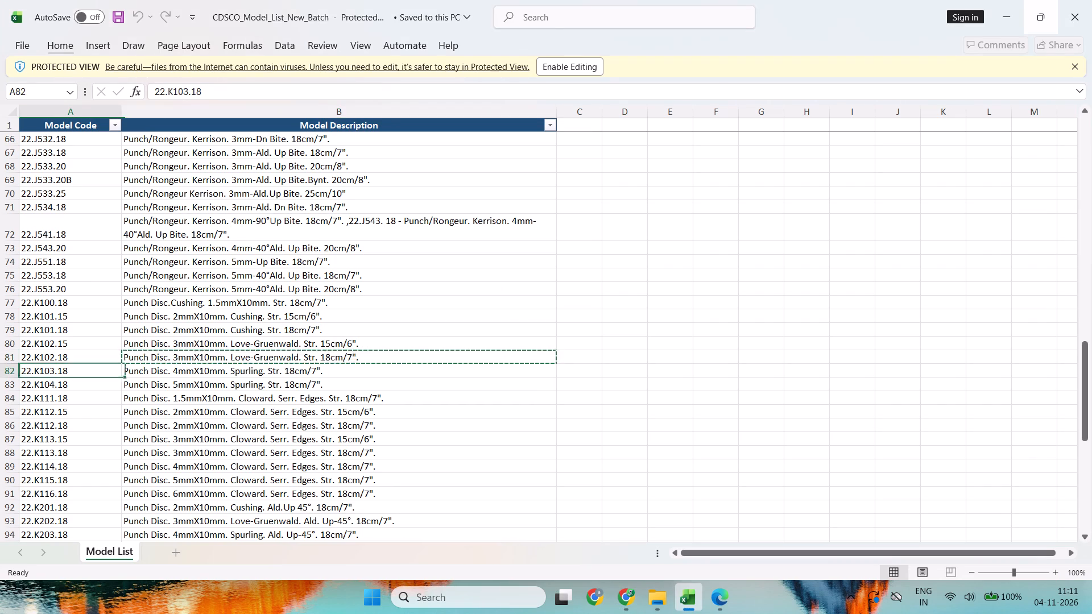
key(ctrl+c)
key(alt+Tab)
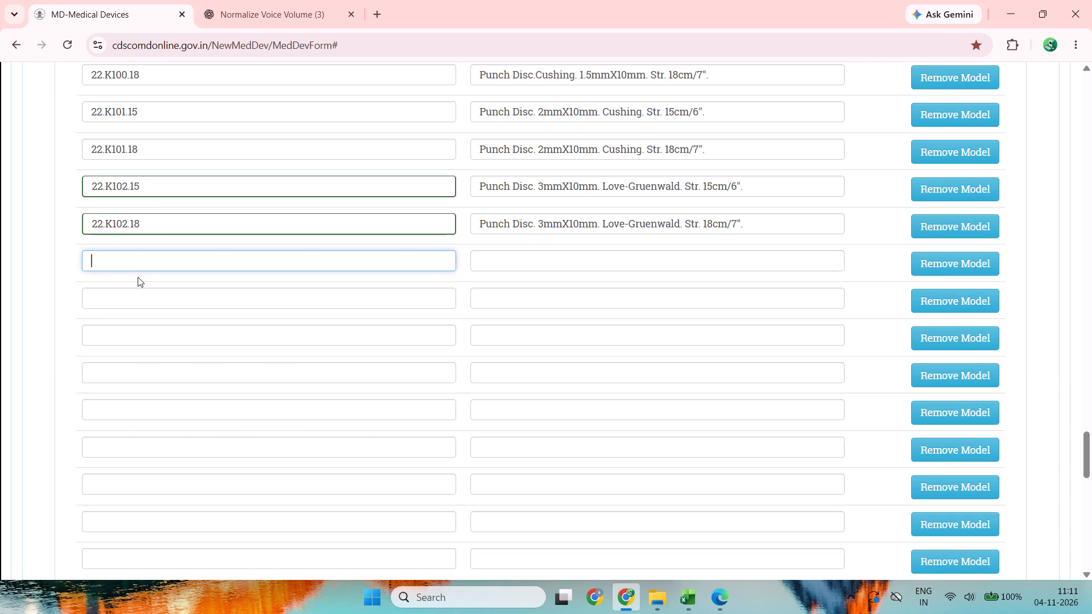
key(ctrl+v)
key(alt+Tab)
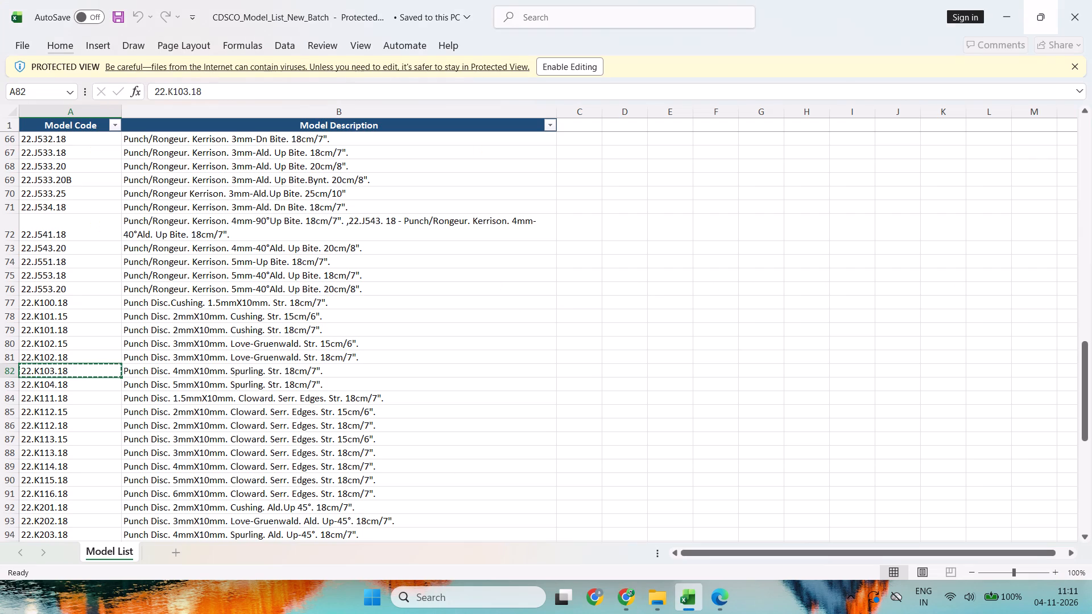
key(Tab)
key(ctrl+c)
key(alt+Tab)
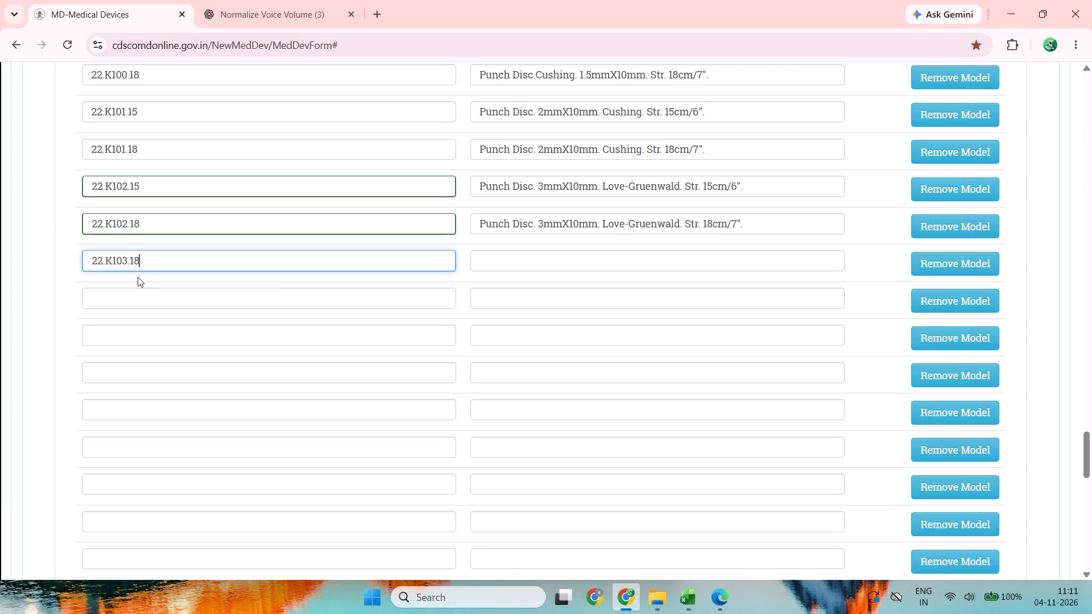
key(Tab)
key(ctrl+v)
Copy code 22.K104.18 and description "Punch Disc. 5mmX10mm. Spurling. Str. 18cm/7"." from Excel into the model row below 22.K103.18.
key(alt+Tab)
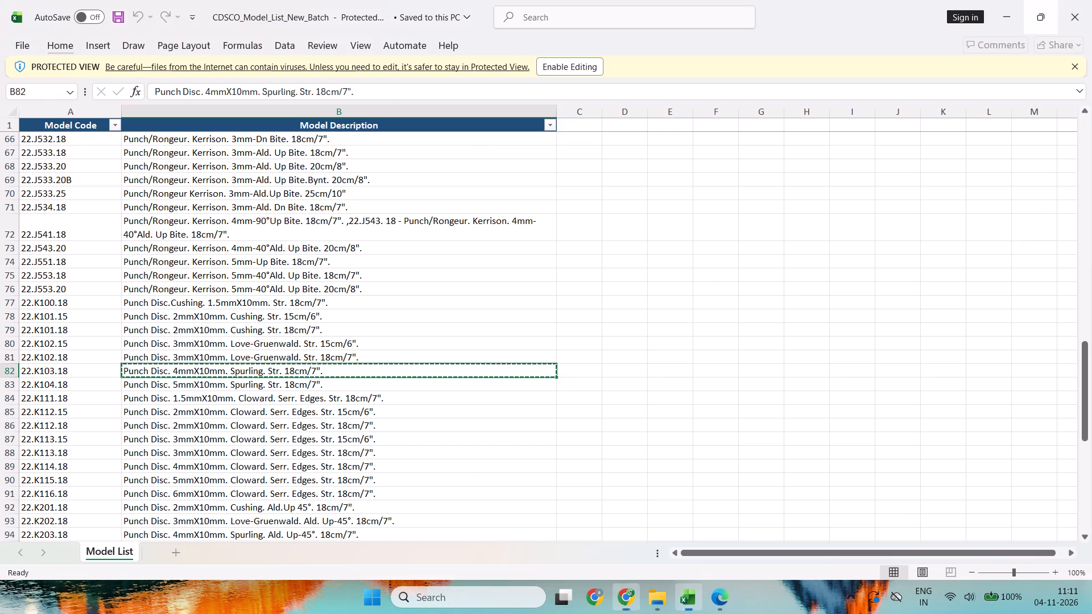
click(67, 381)
key(ctrl+c)
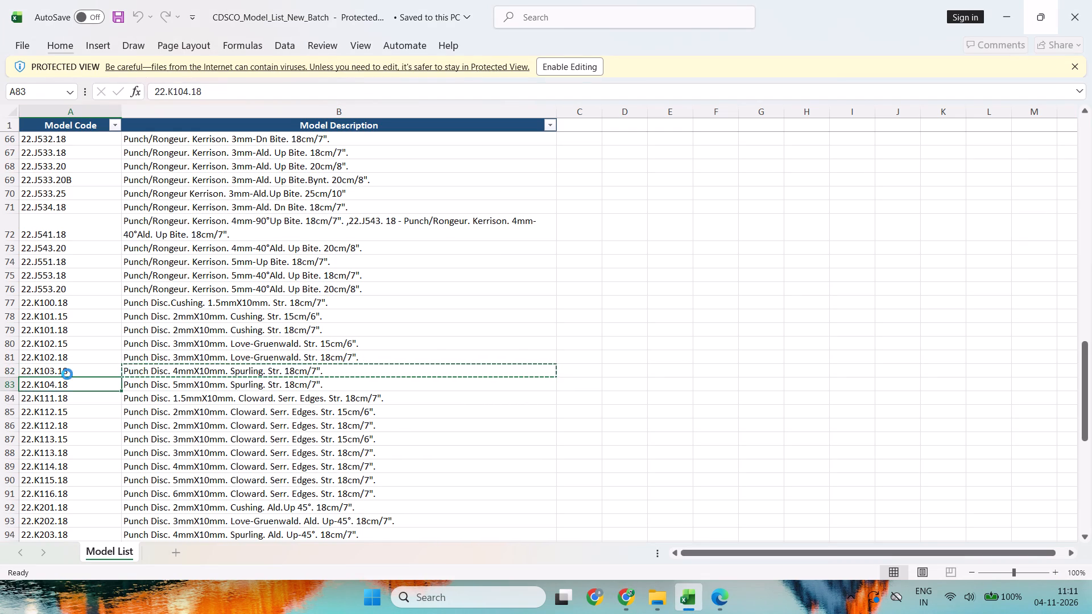
key(alt+Tab)
click(138, 301)
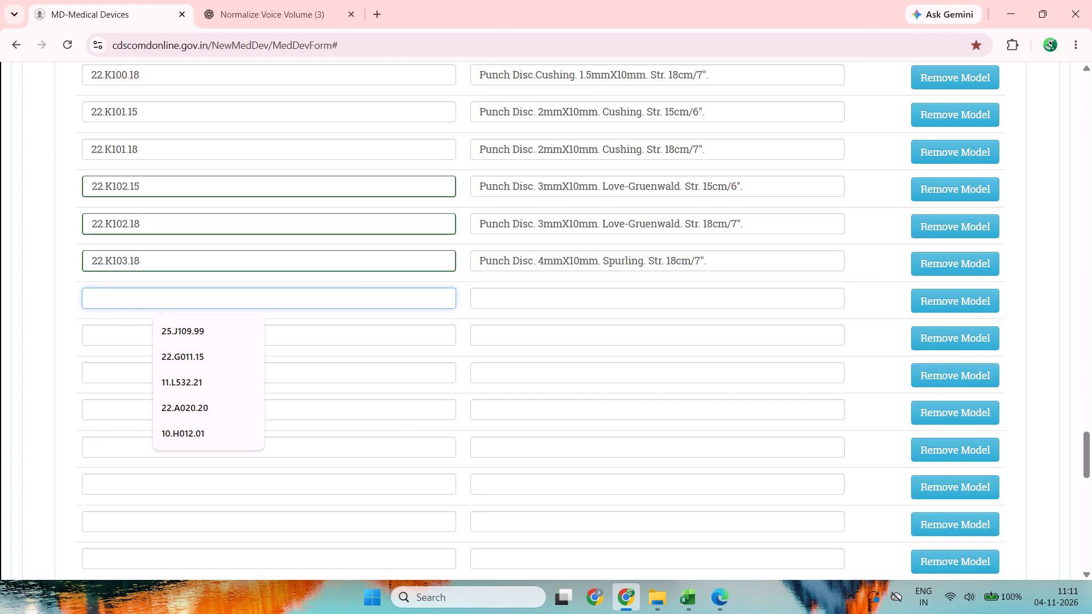
key(ctrl+v)
key(alt+Tab)
key(Tab)
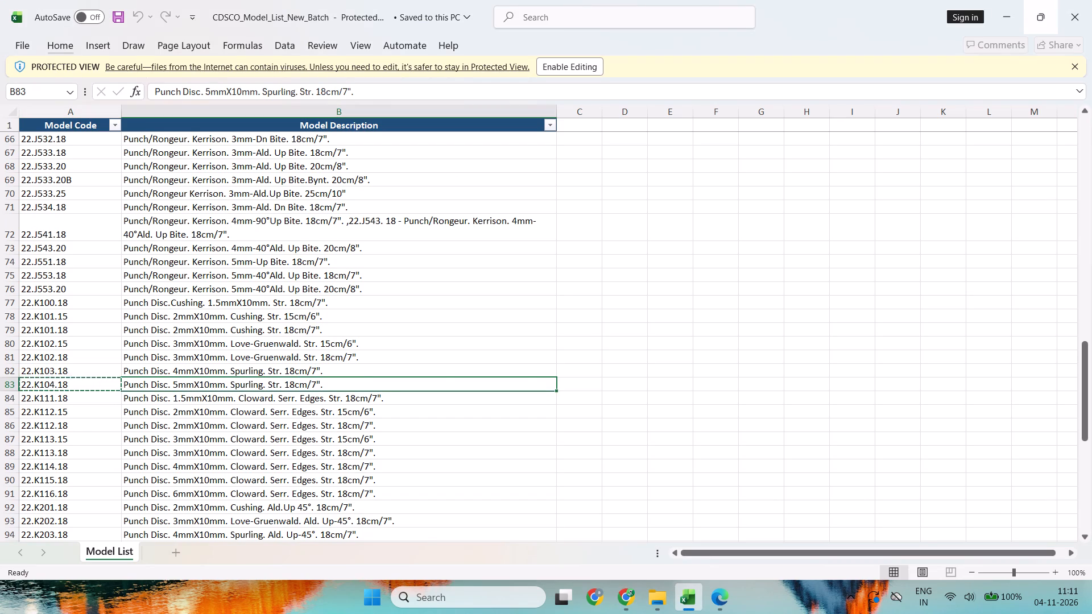
key(ctrl+c)
key(alt+Tab)
key(Tab)
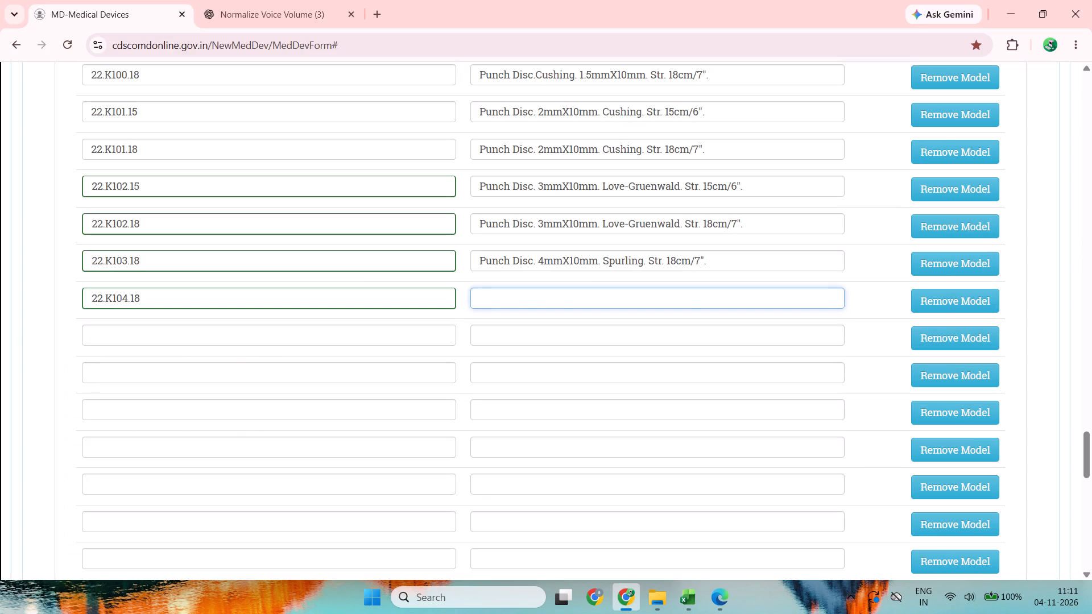
key(ctrl+v)
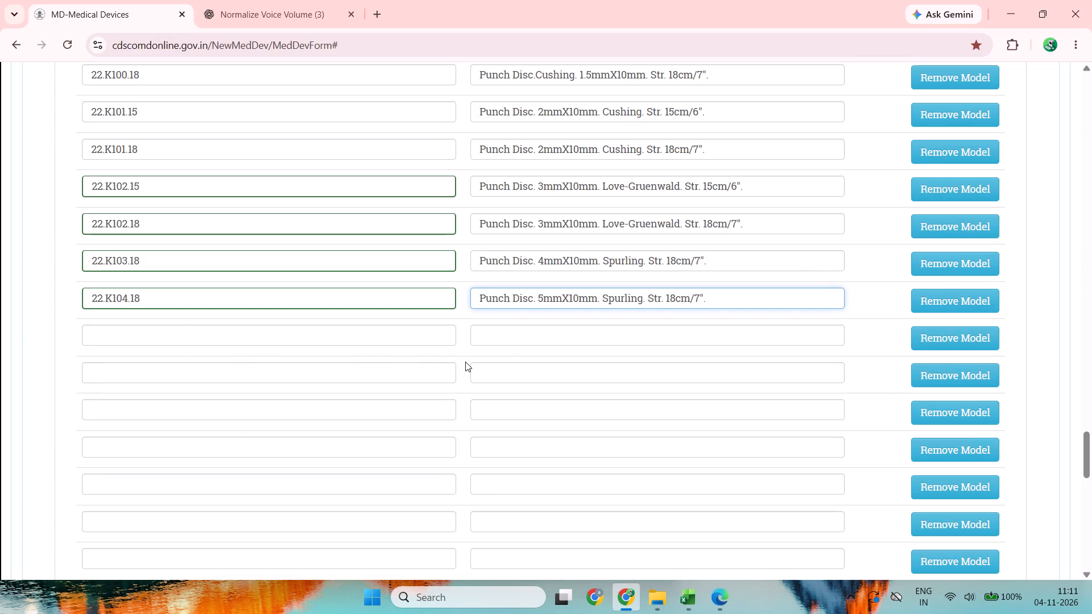
Copy the 22.K104.18 description from the form and search for it in the Form_MD_195673 PDF in Edge.
click(712, 608)
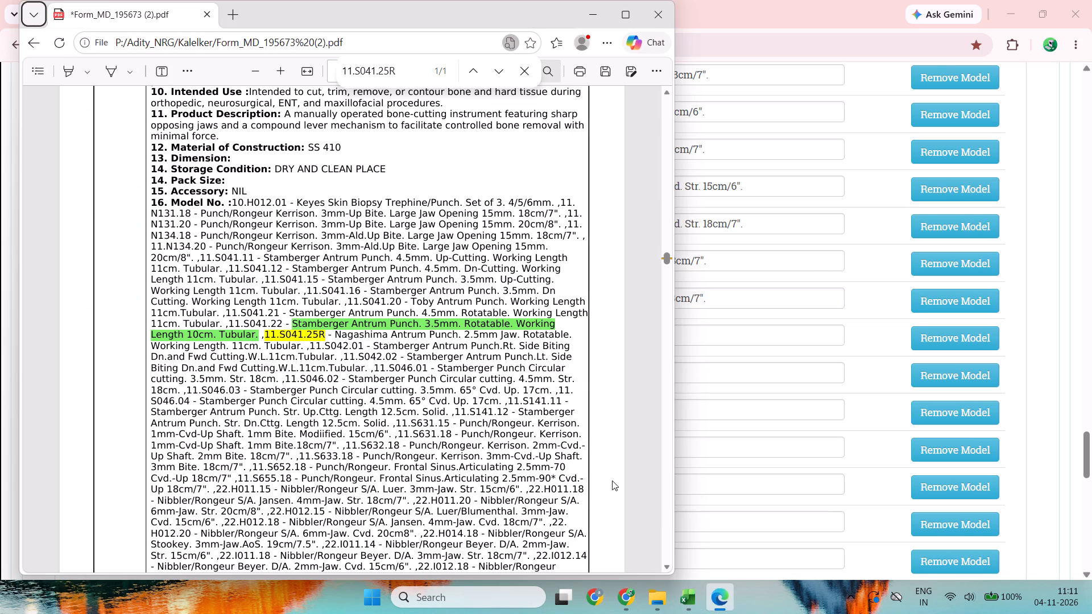
click(775, 337)
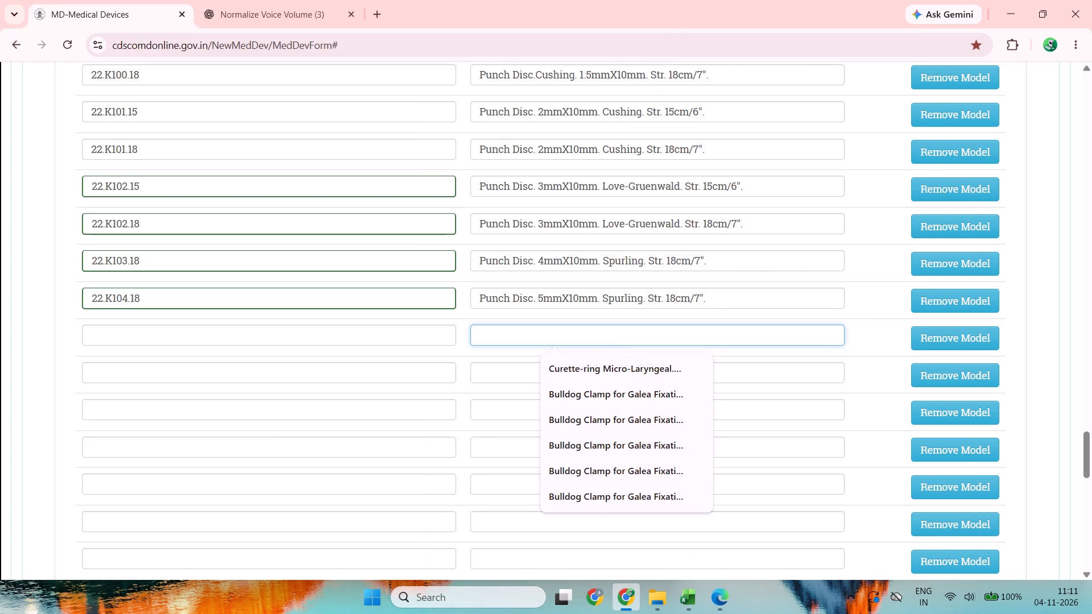
drag(717, 298, 449, 293)
key(ctrl+c)
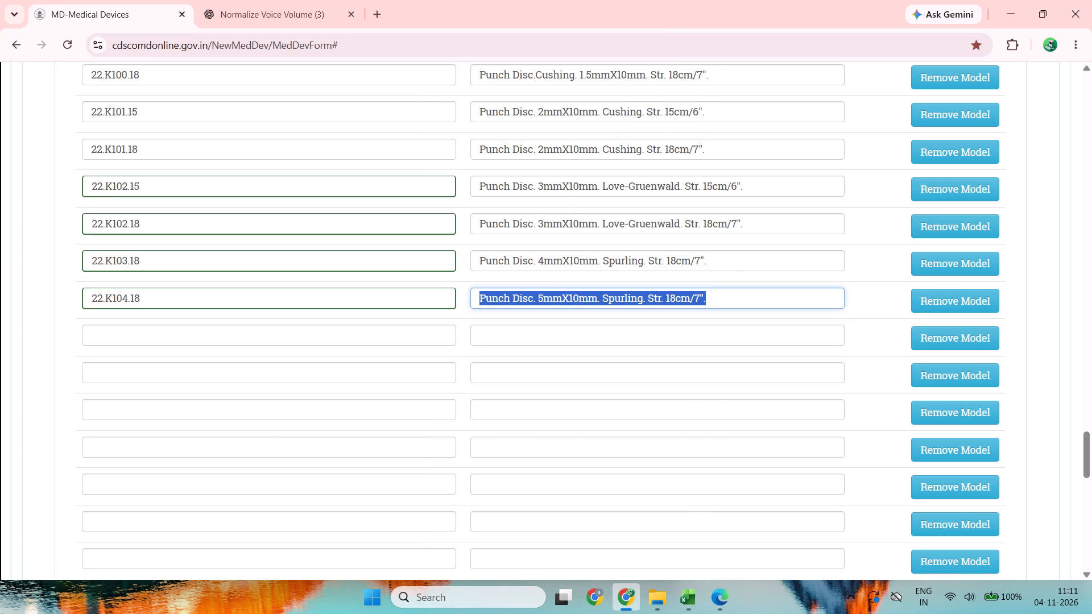
click(694, 592)
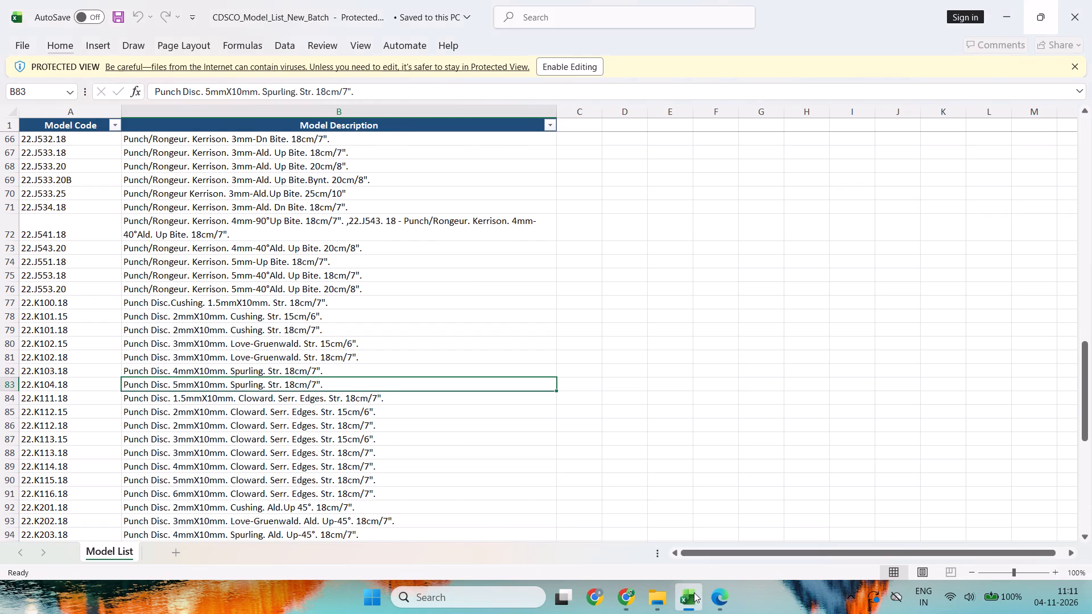
click(714, 594)
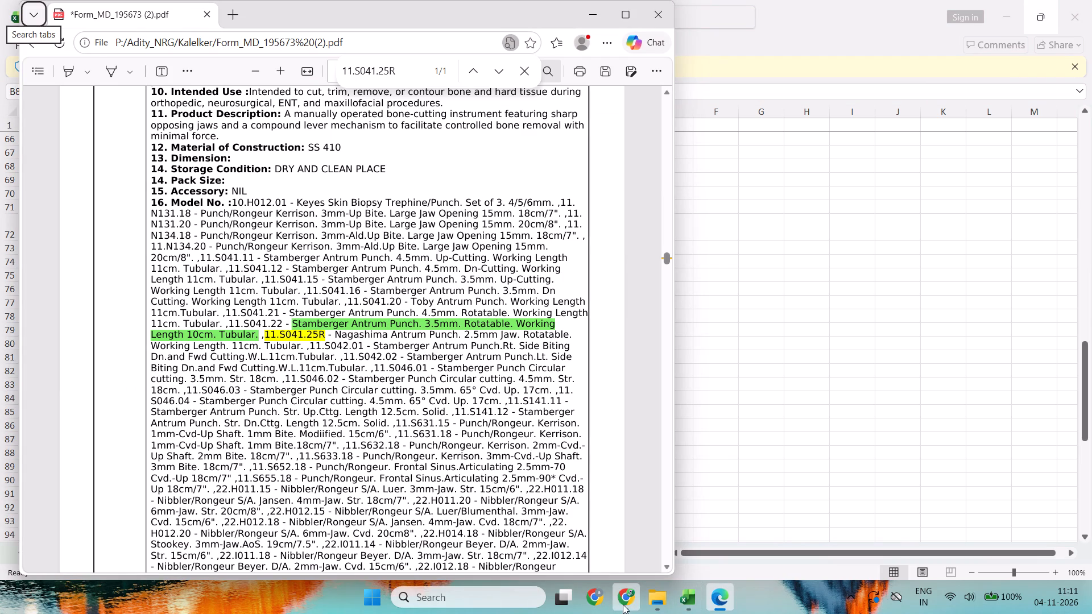
click(630, 604)
click(725, 613)
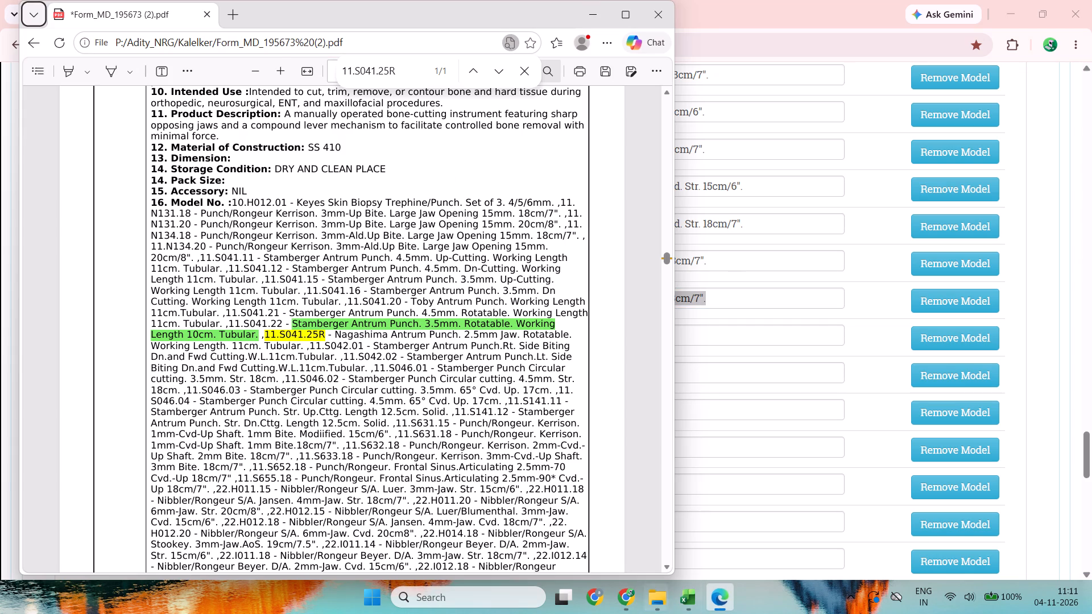
scroll(347, 334, down, 1)
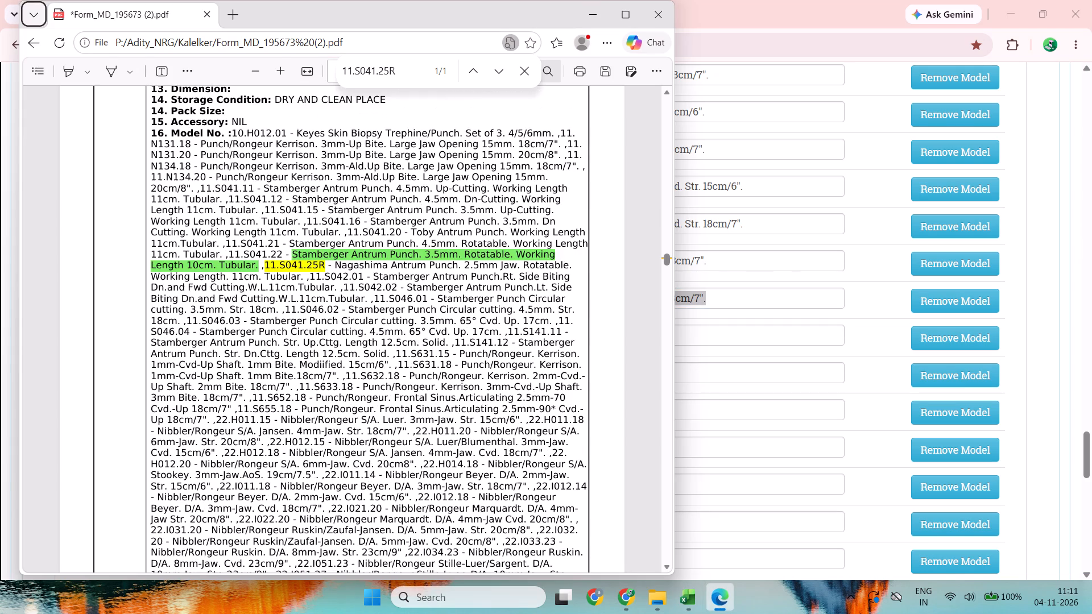
scroll(347, 334, down, 1)
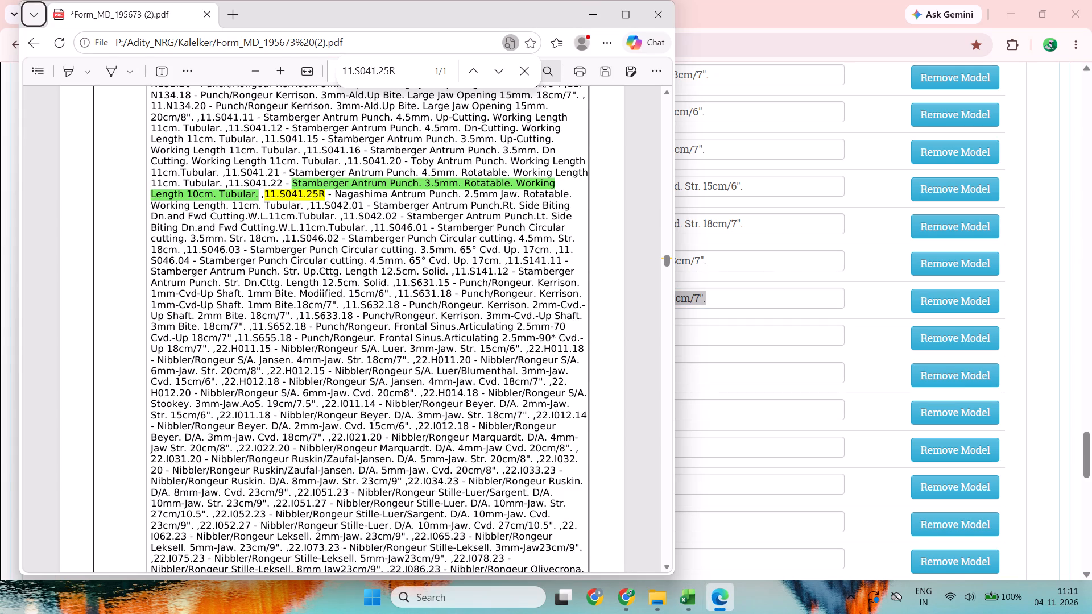
drag(394, 72, 303, 65)
key(ctrl+v)
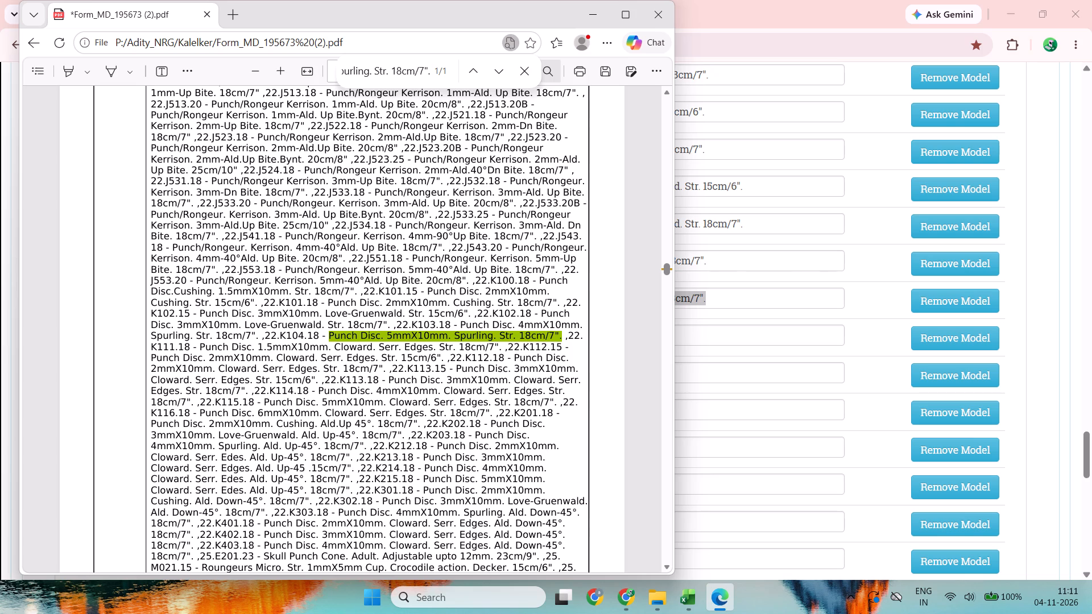
click(564, 338)
scroll(568, 335, down, 1)
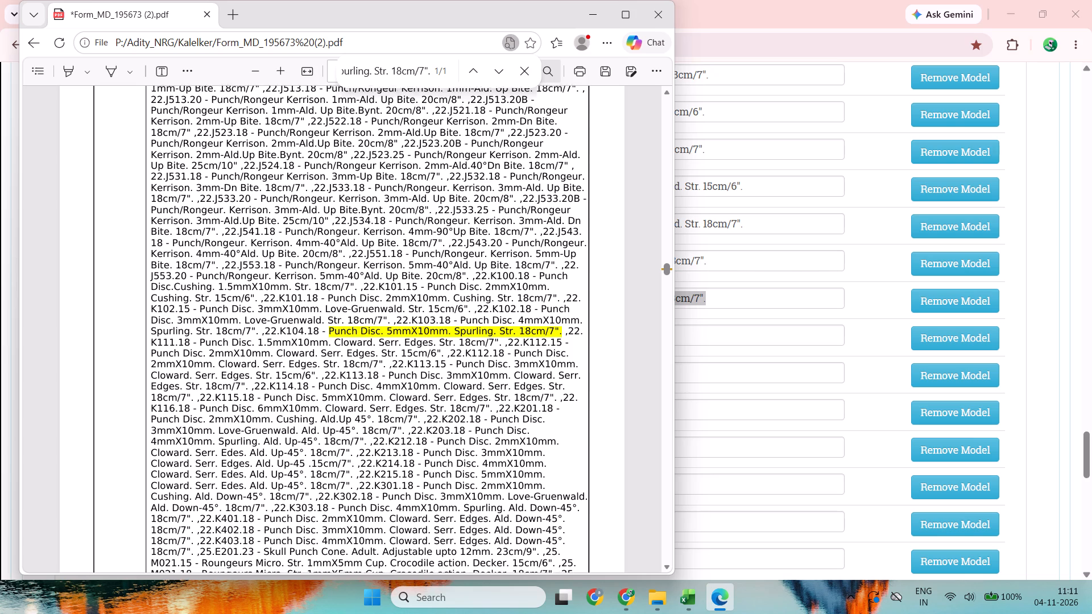
Close the PDF search and copy code 22.K111.18 from the PDF into the form's blank model row below 22.K104.18.
drag(568, 263, 581, 272)
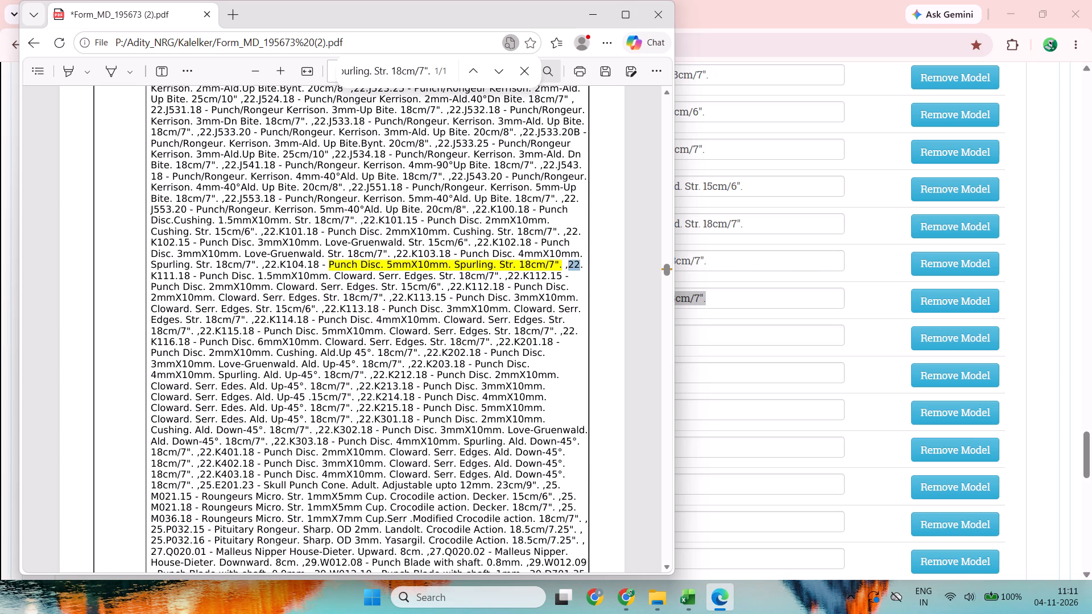
drag(581, 272, 200, 277)
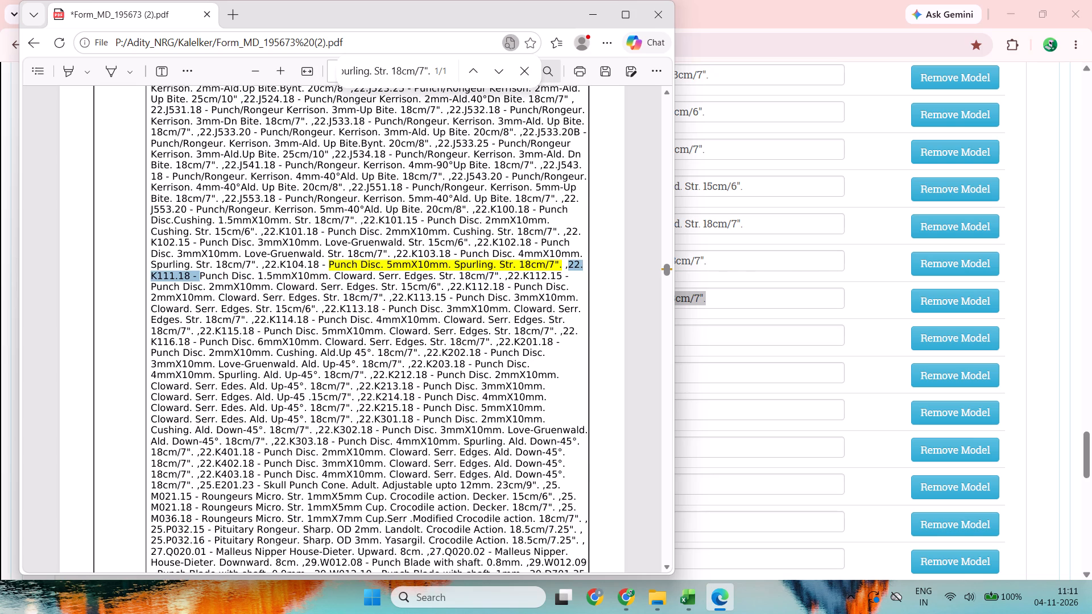
drag(200, 277, 191, 273)
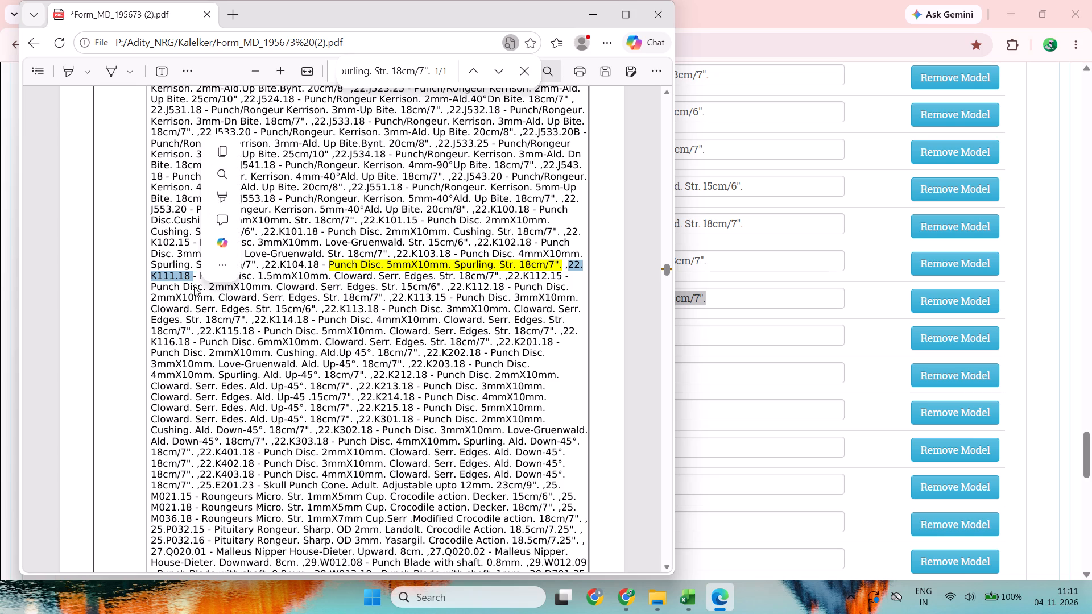
key(ctrl+c)
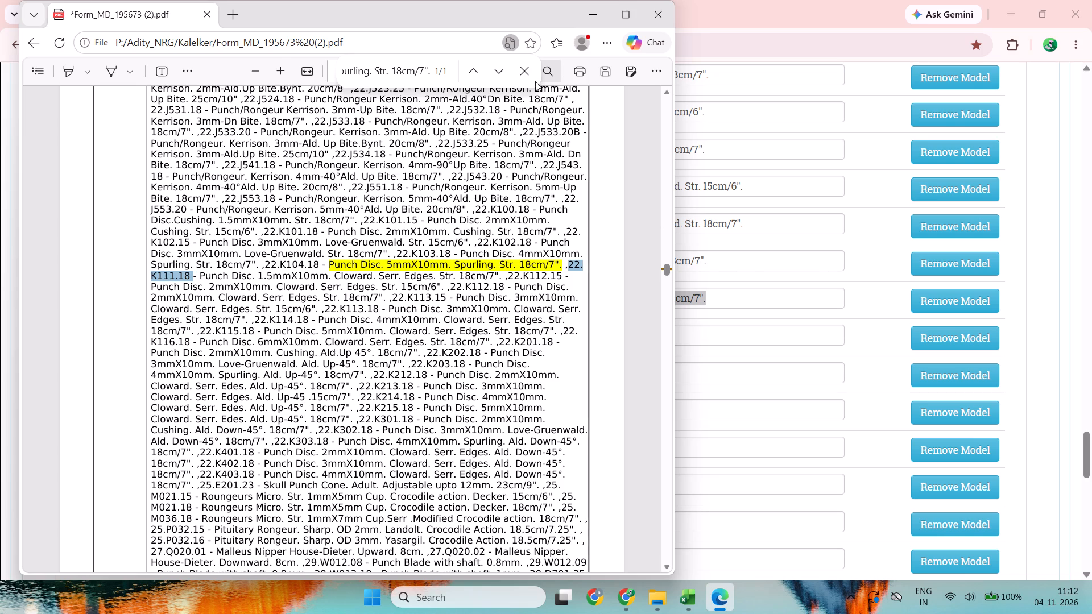
click(533, 74)
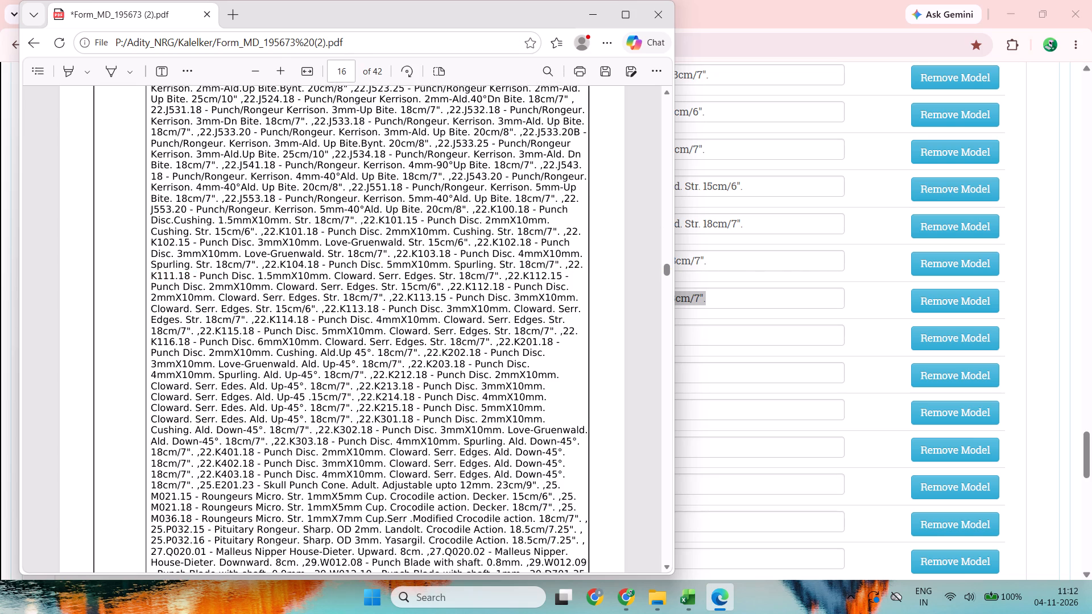
drag(569, 263, 167, 279)
drag(167, 279, 191, 276)
drag(191, 276, 191, 277)
key(ctrl+c)
key(alt+Tab)
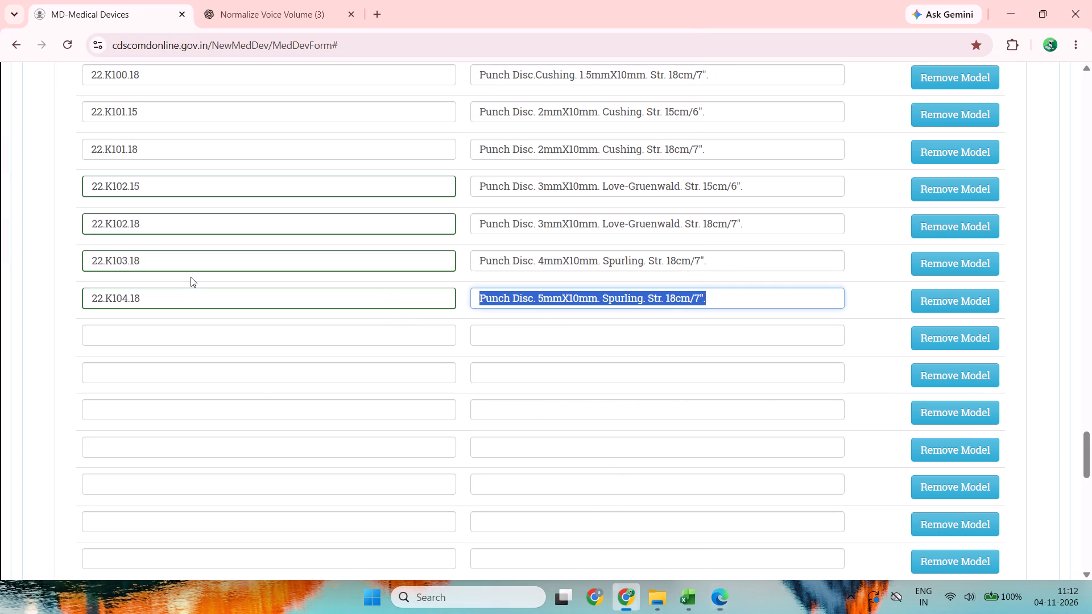
click(184, 342)
key(ctrl+v)
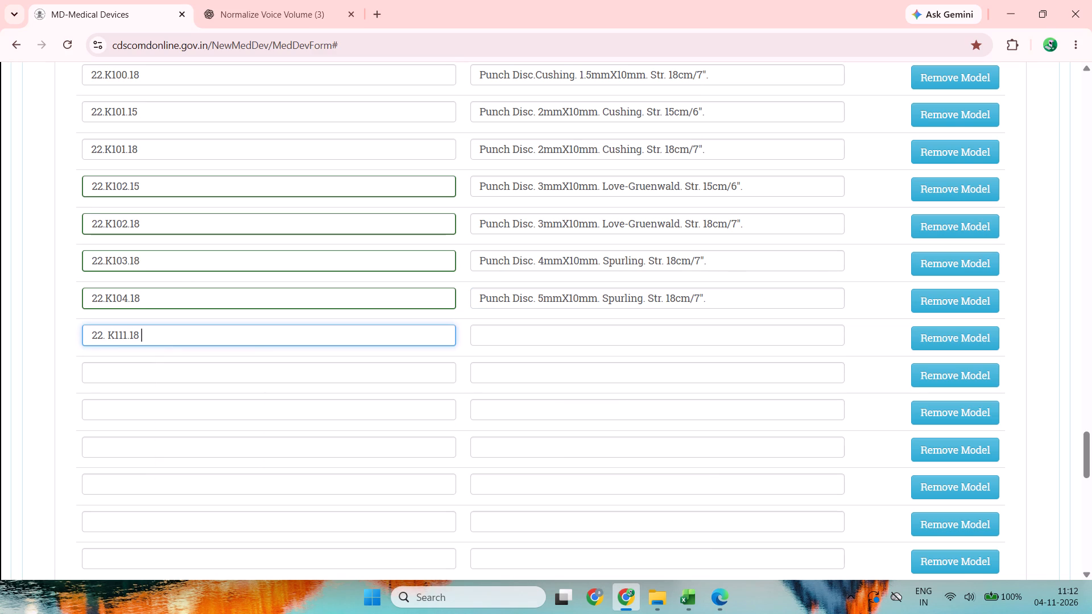
Copy the description "Punch Disc. 1.5mmX10mm. Cloward. Serr. Edges. Str. 18cm/7"." from the PDF into the form's K111.18 model row.
key(alt+Tab)
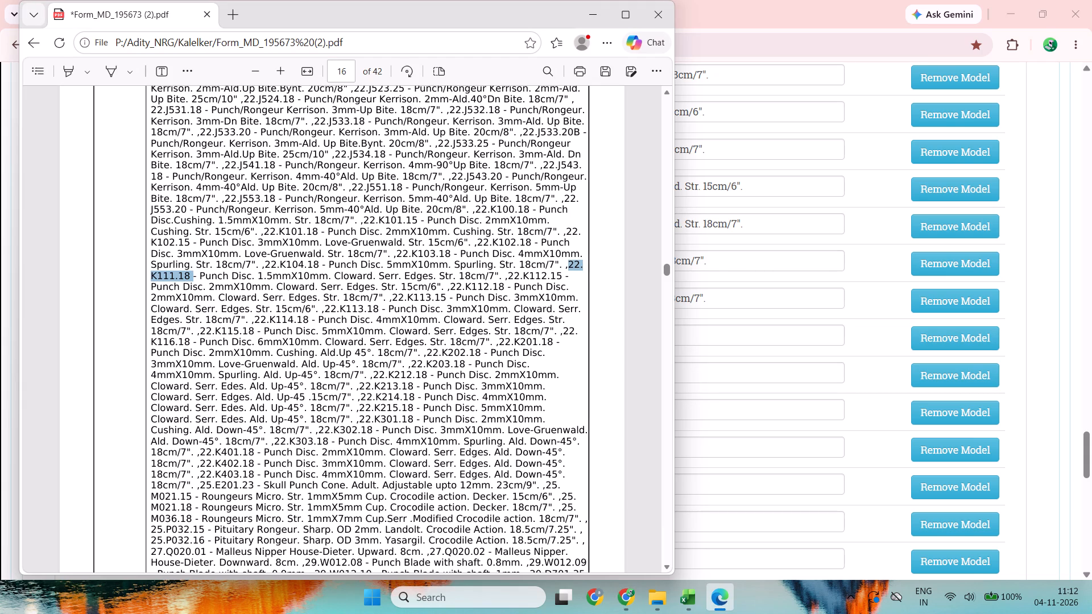
drag(199, 275, 200, 275)
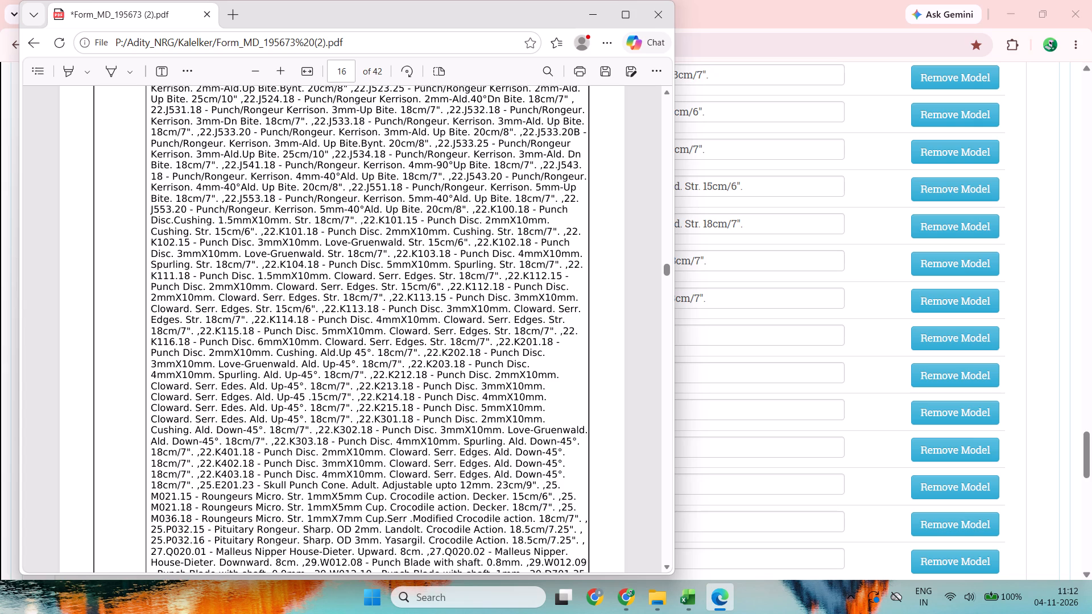
drag(200, 275, 492, 281)
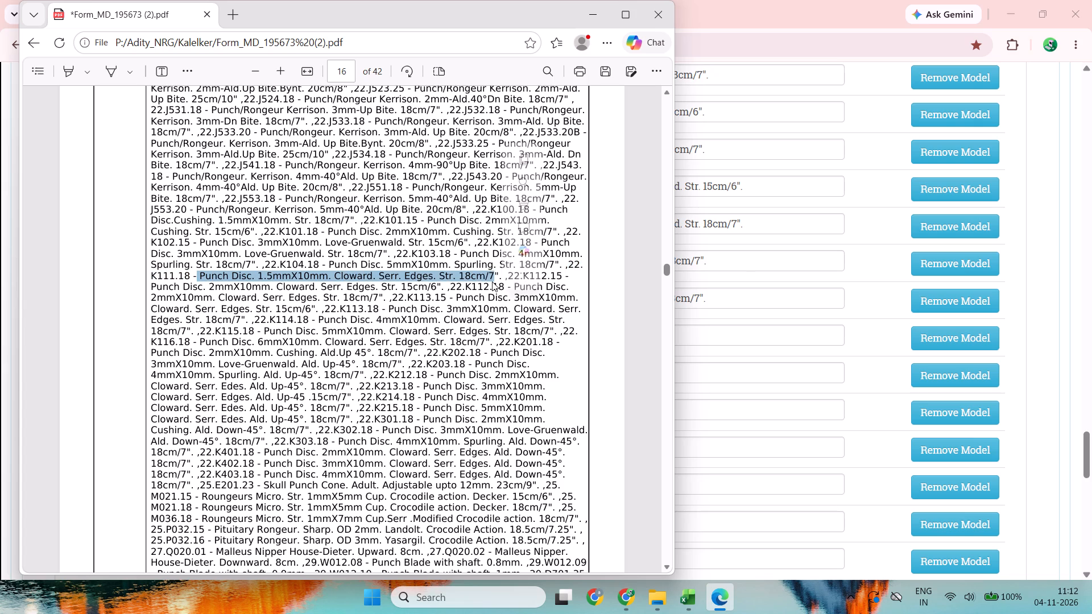
key(shift+Right)
key(shift+Right)
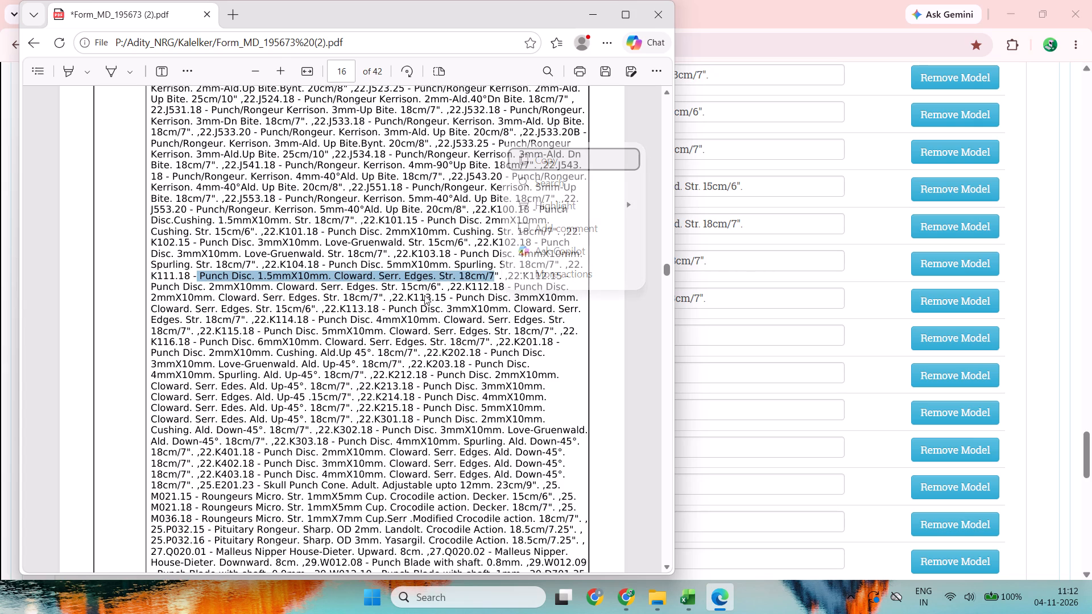
click(490, 276)
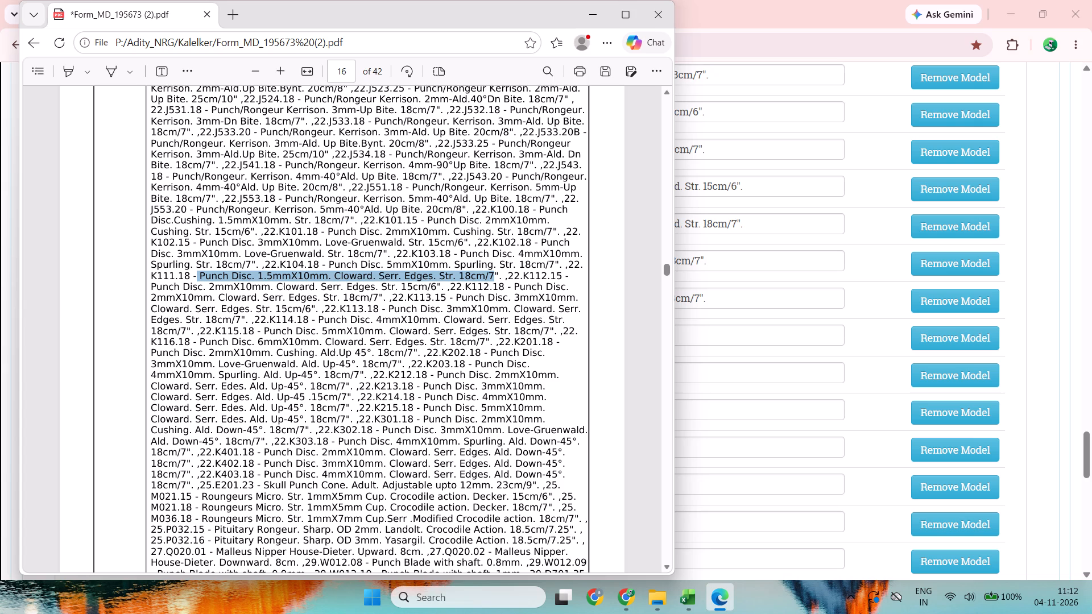
drag(201, 276, 505, 274)
drag(505, 274, 500, 274)
key(ctrl+c)
key(alt+Tab)
click(500, 343)
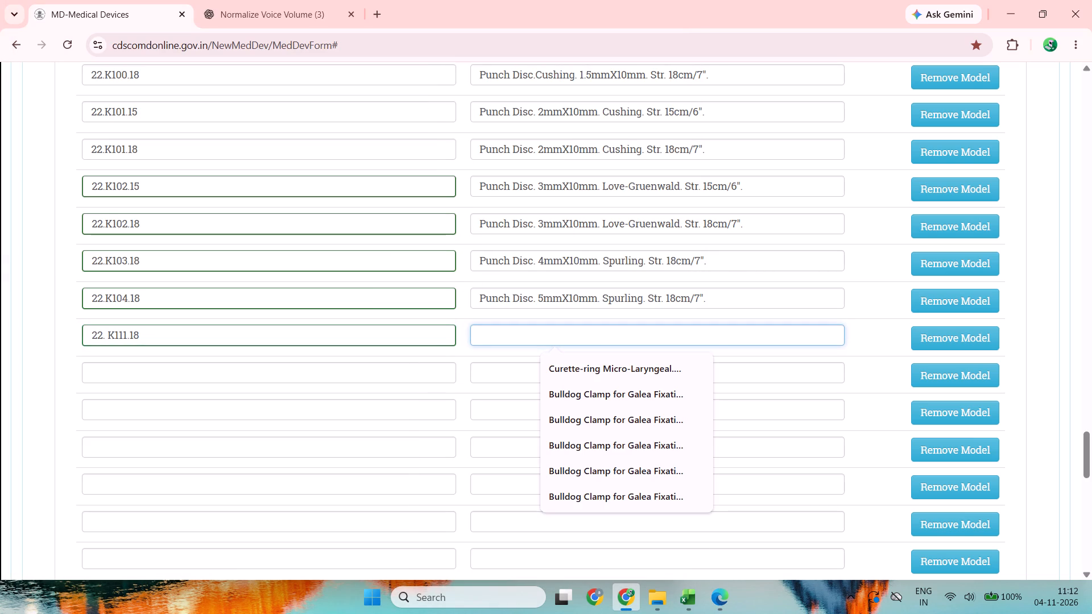
key(ctrl+v)
Copy code 22.K112.15 and description "Punch Disc. 2mmX10mm. Cloward. Serr. Edges. Str. 15cm/6"." from the PDF into the model row below K111.18.
click(249, 364)
key(alt+Tab)
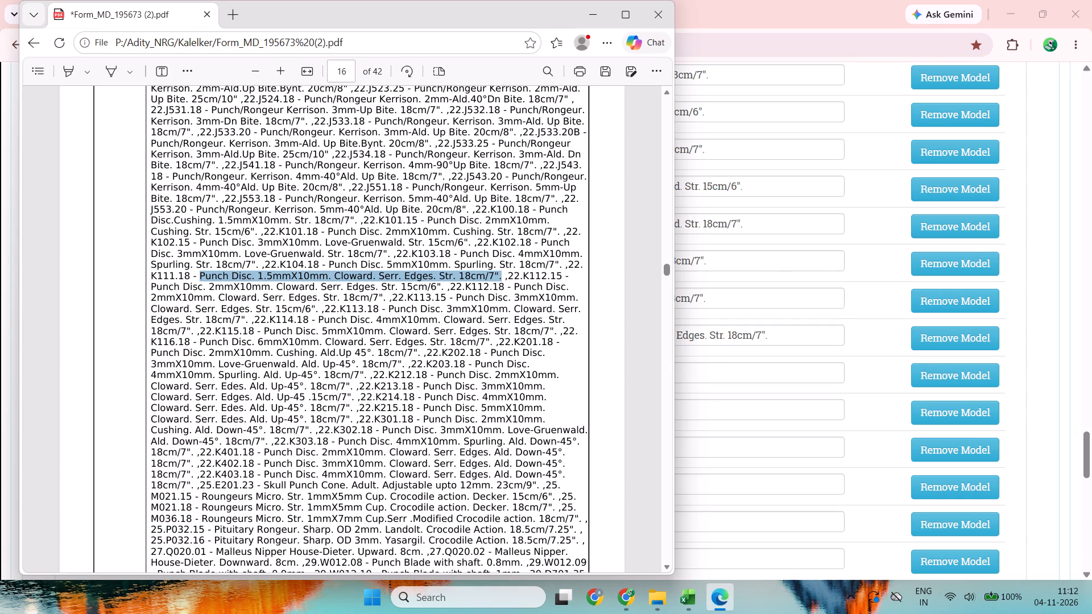
drag(511, 274, 563, 277)
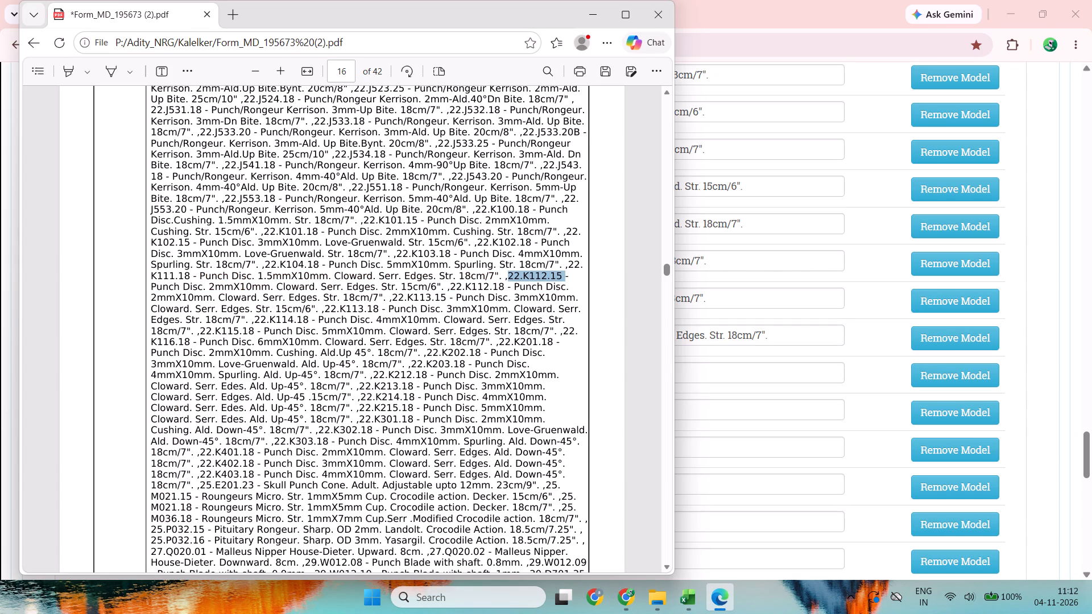
drag(563, 277, 561, 277)
key(ctrl+c)
key(alt+Tab)
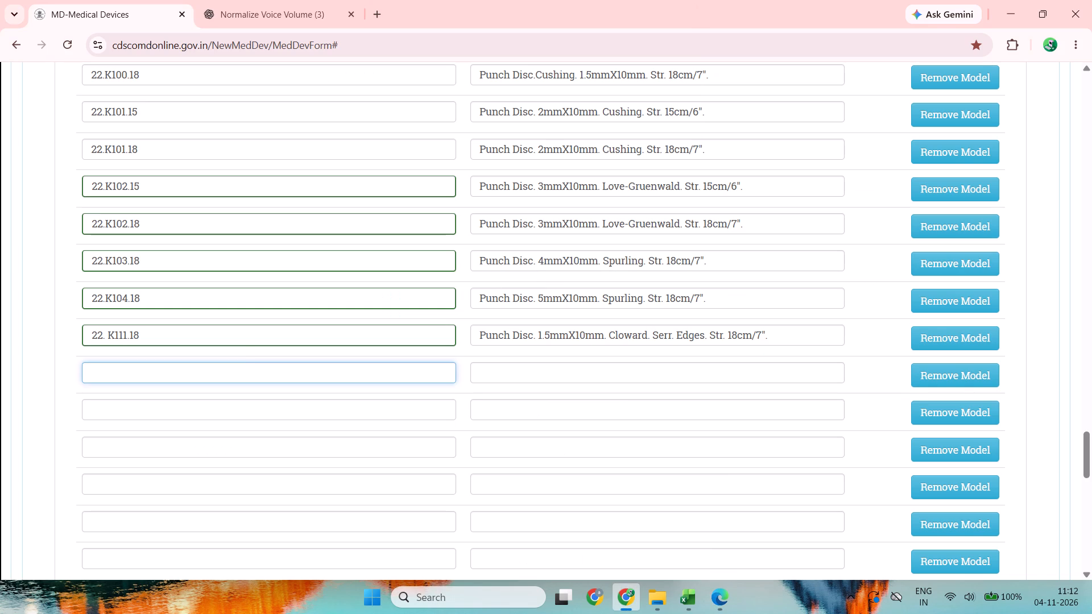
key(ctrl+v)
key(alt+Tab)
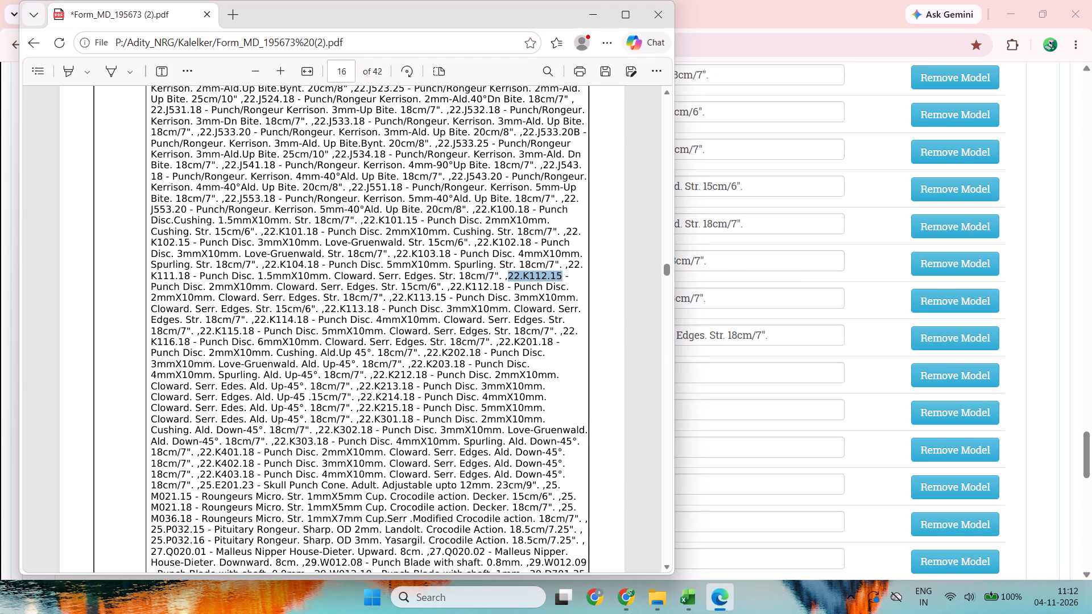
drag(152, 288, 430, 282)
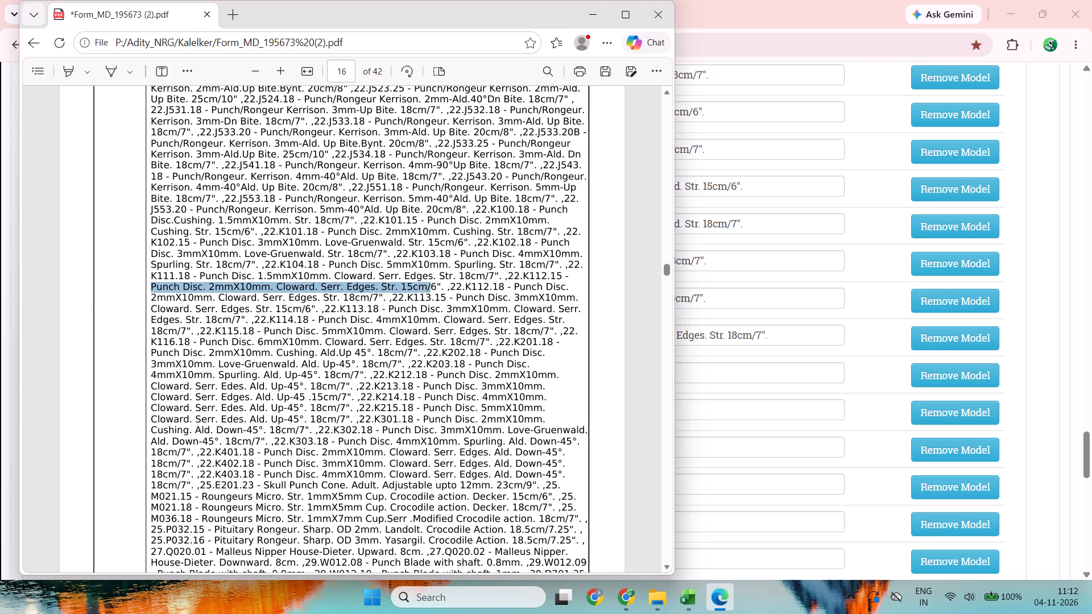
drag(430, 282, 441, 283)
key(ctrl+c)
key(alt+Tab)
key(Tab)
key(ctrl+v)
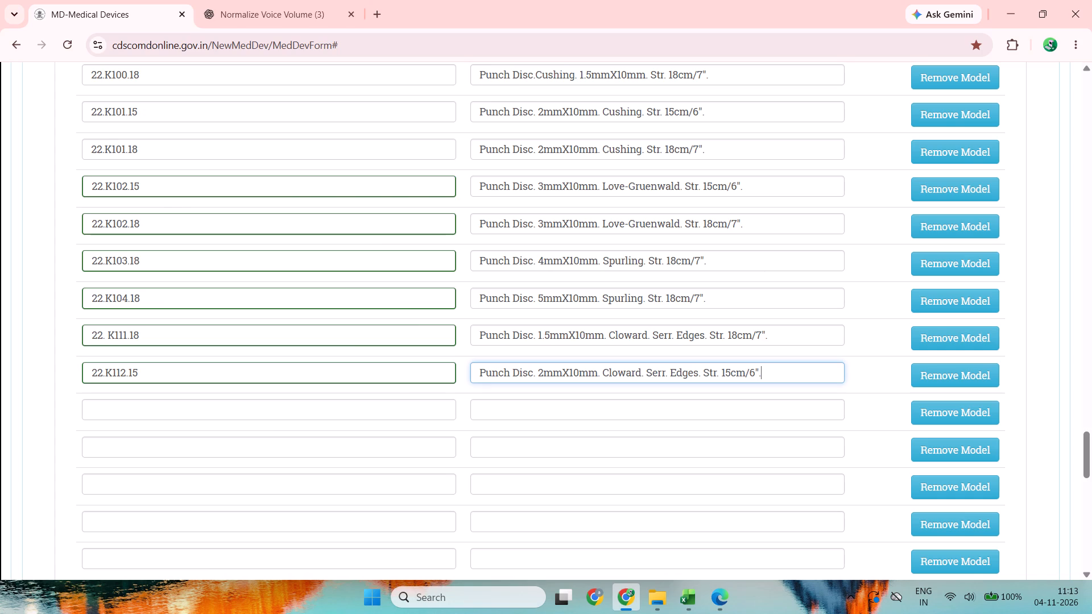
Copy code 22.K112.18 and description "Punch Disc. 2mmX10mm. Cloward. Serr. Edges. Str. 18cm/7"." from the PDF into the model row below 22.K112.15.
key(alt+Tab)
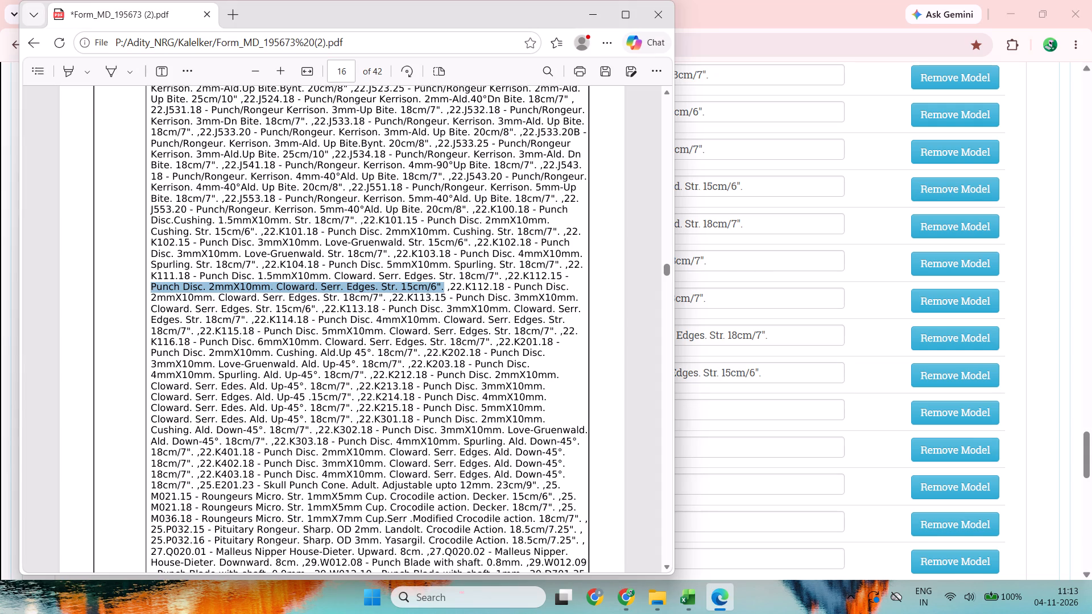
drag(454, 287, 495, 292)
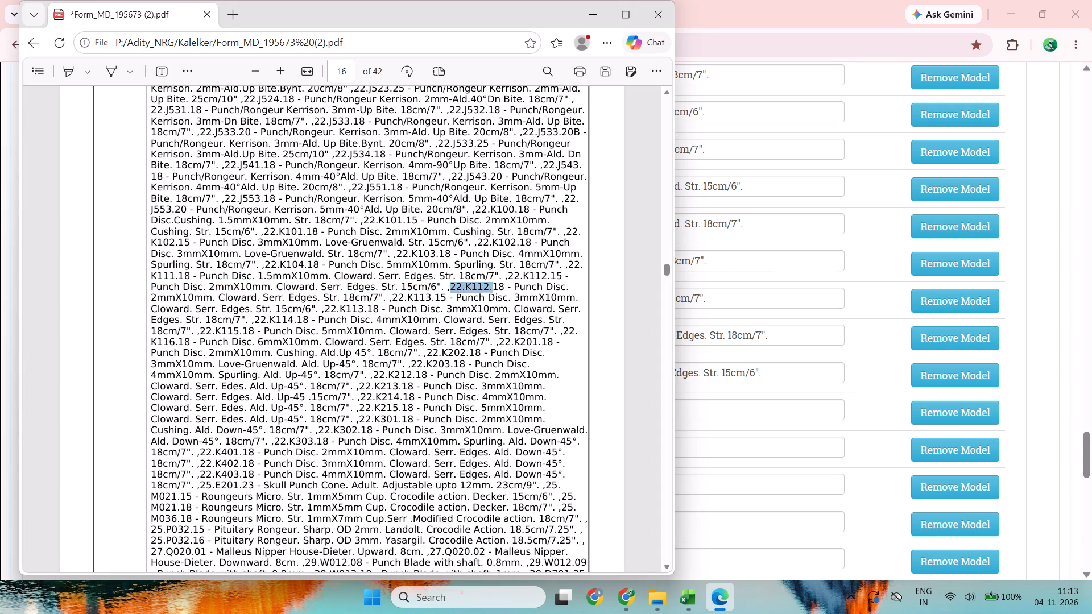
drag(495, 292, 502, 288)
key(ctrl+c)
key(alt+Tab)
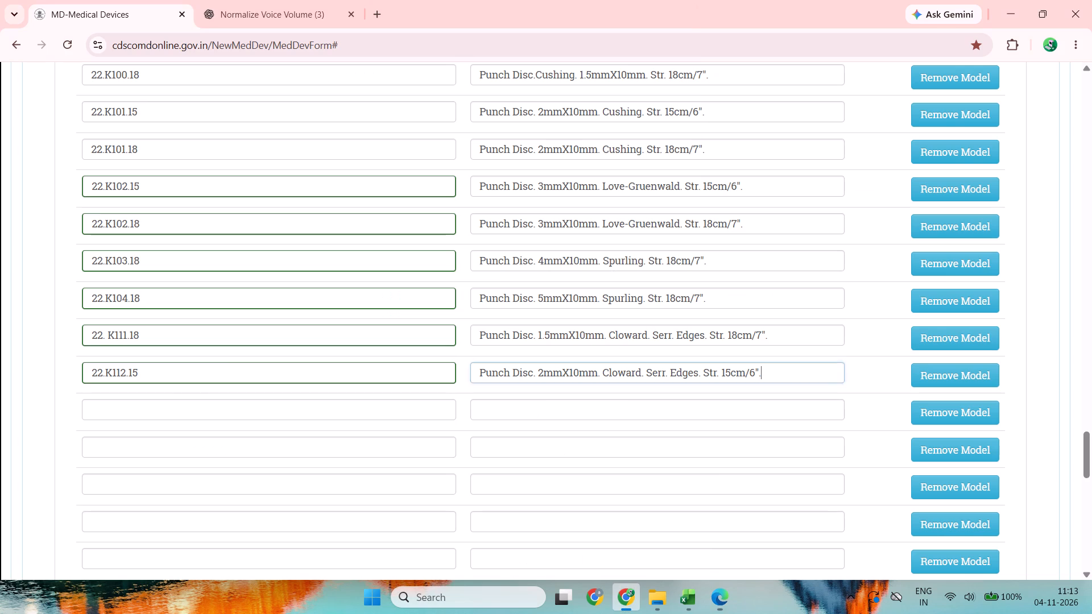
click(187, 397)
click(182, 403)
key(ctrl+v)
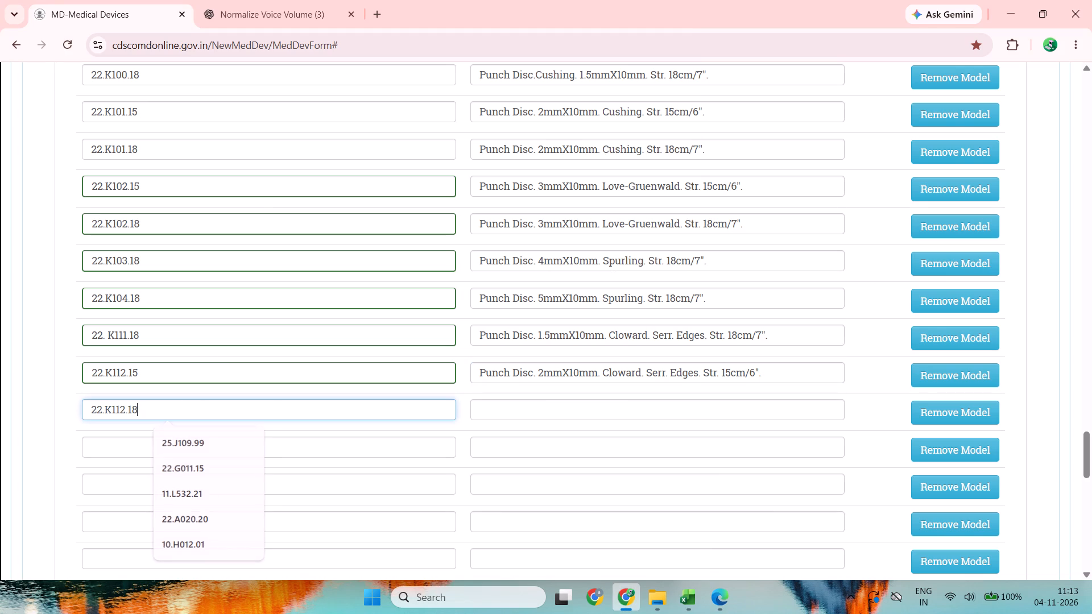
key(alt+Tab)
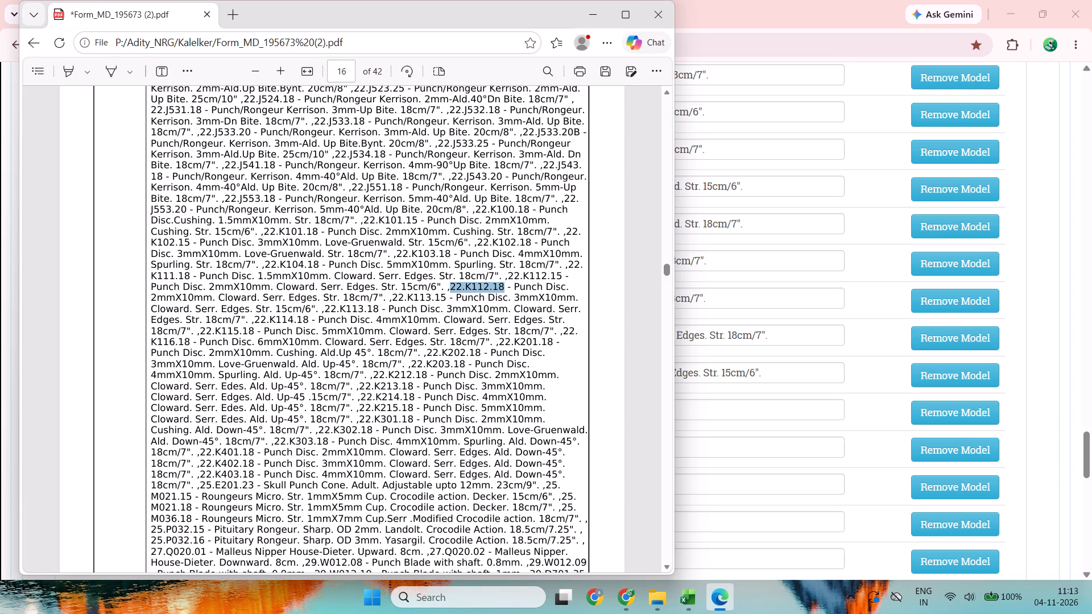
drag(515, 288, 399, 299)
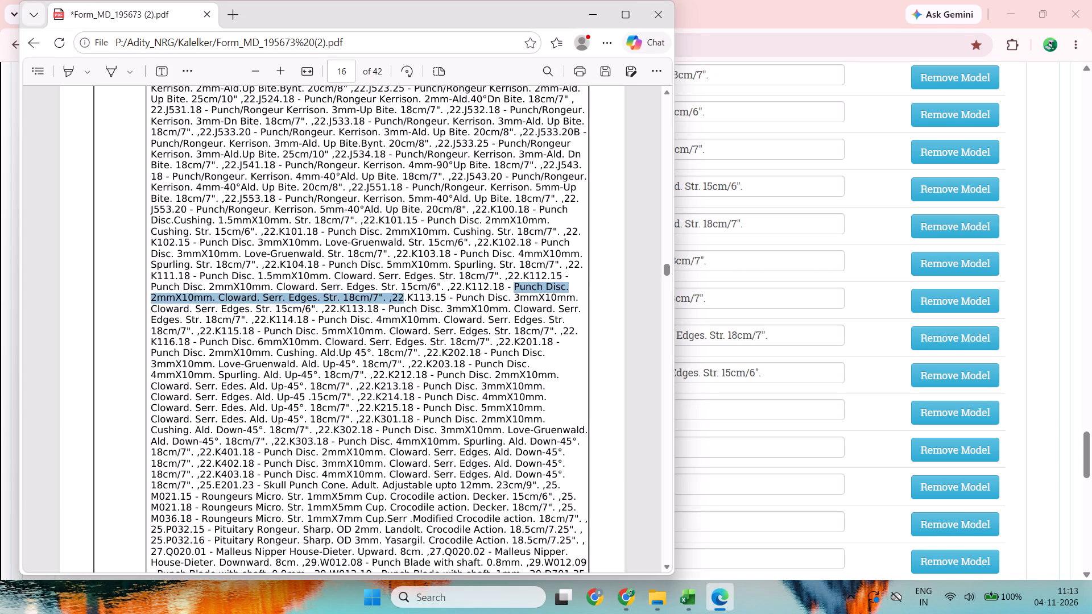
drag(399, 299, 386, 296)
key(ctrl+c)
key(alt+Tab)
key(Tab)
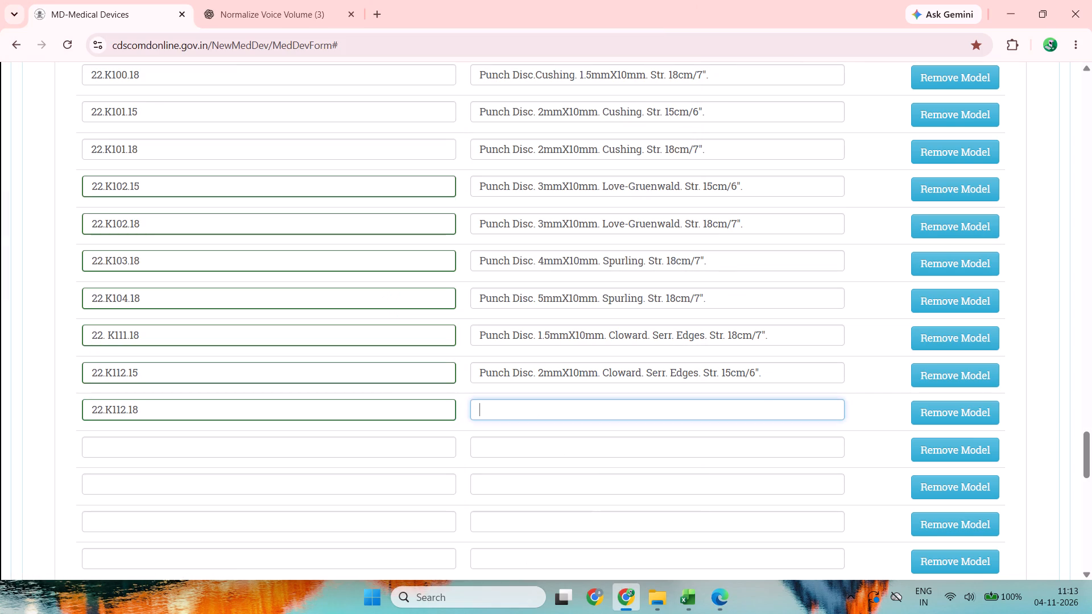
key(ctrl+v)
key(alt+Tab)
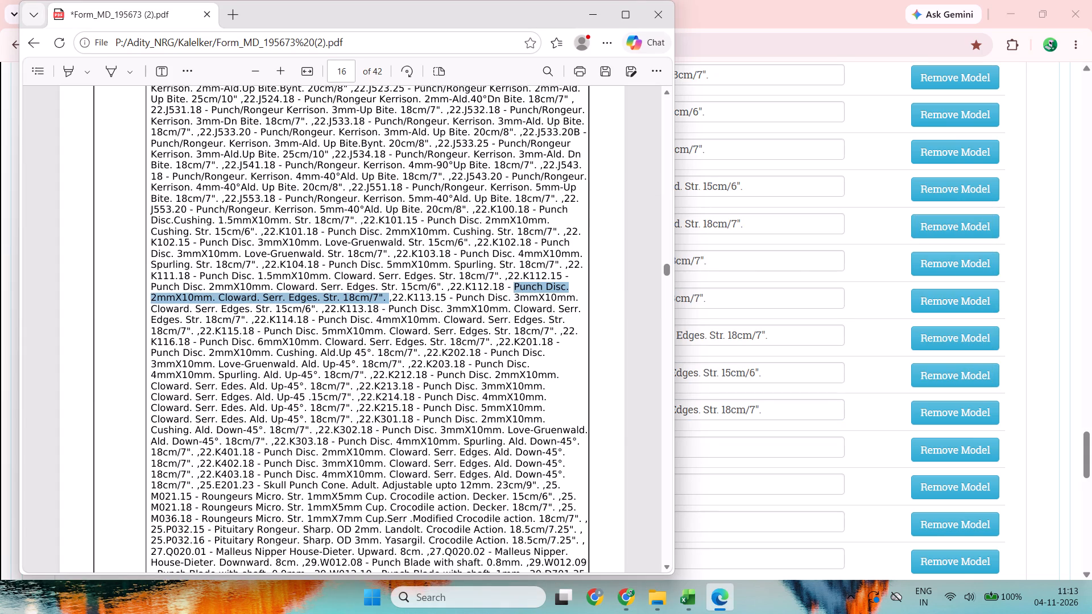
Copy code 22.K113.15 from the PDF into the form's blank model row below 22.K112.18.
drag(394, 292, 407, 300)
click(402, 300)
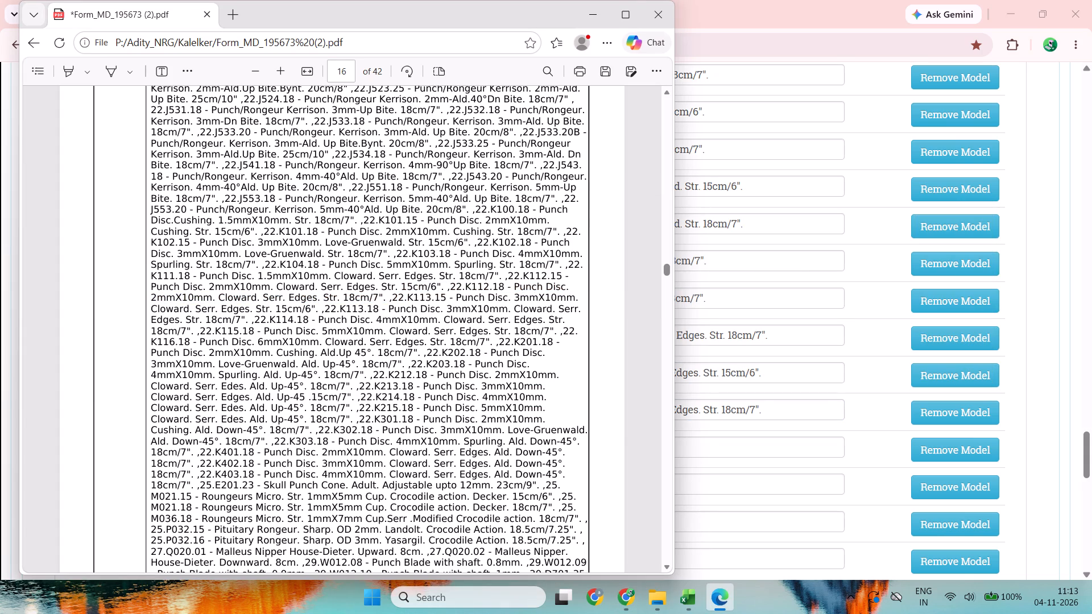
drag(395, 300, 553, 298)
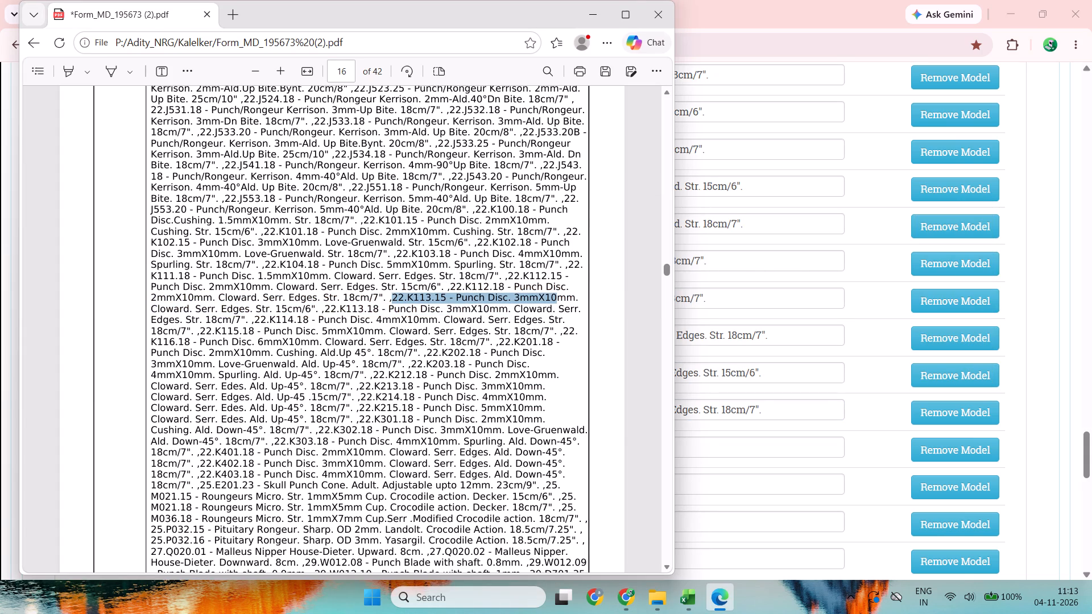
drag(553, 298, 308, 303)
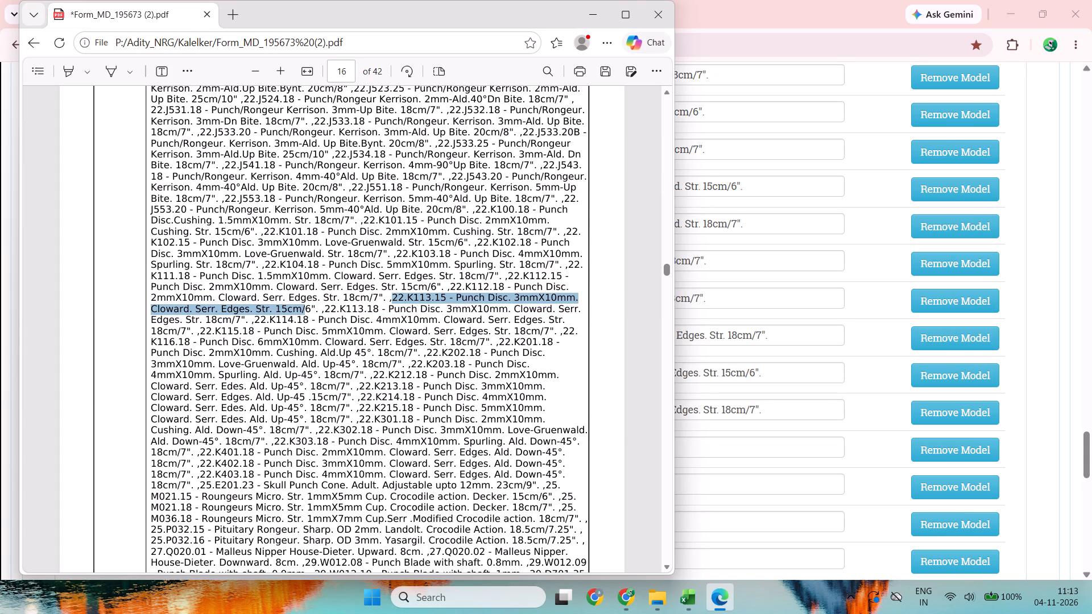
drag(308, 303, 316, 305)
key(ctrl+c)
key(alt+Tab)
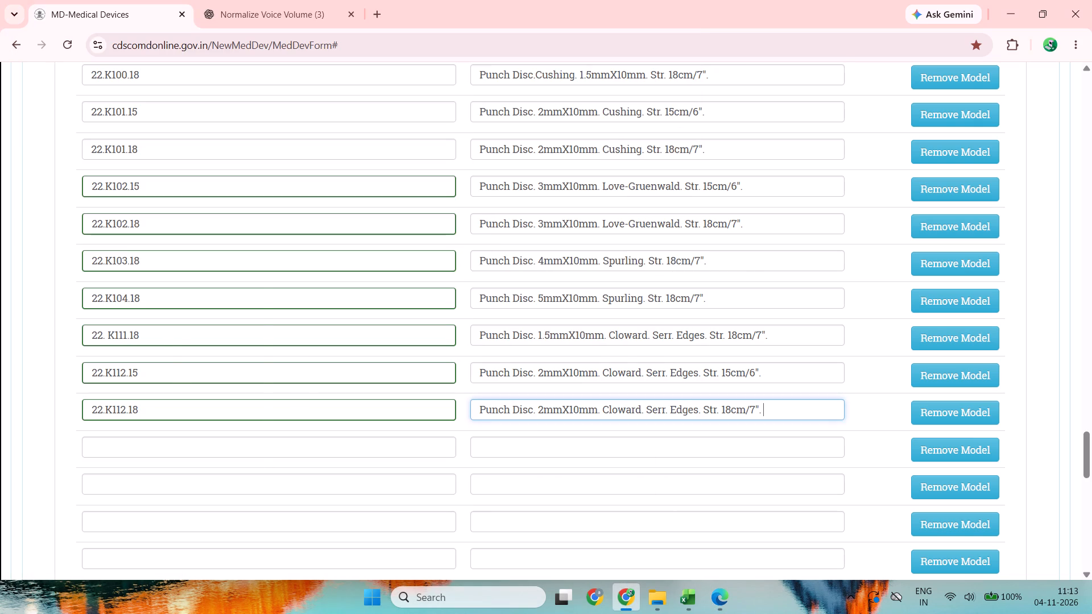
click(247, 452)
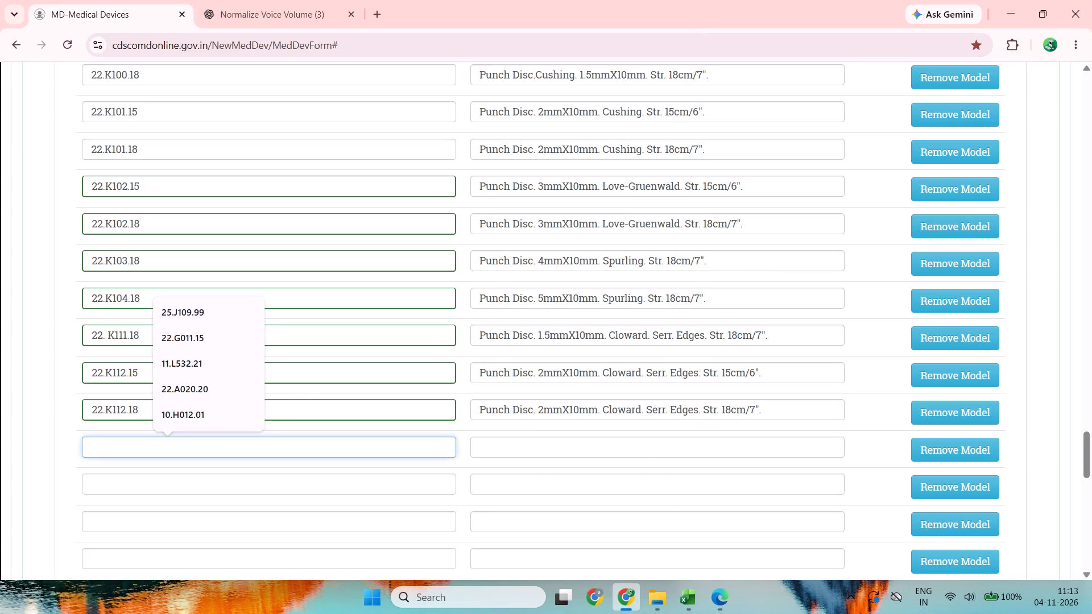
key(alt+Tab)
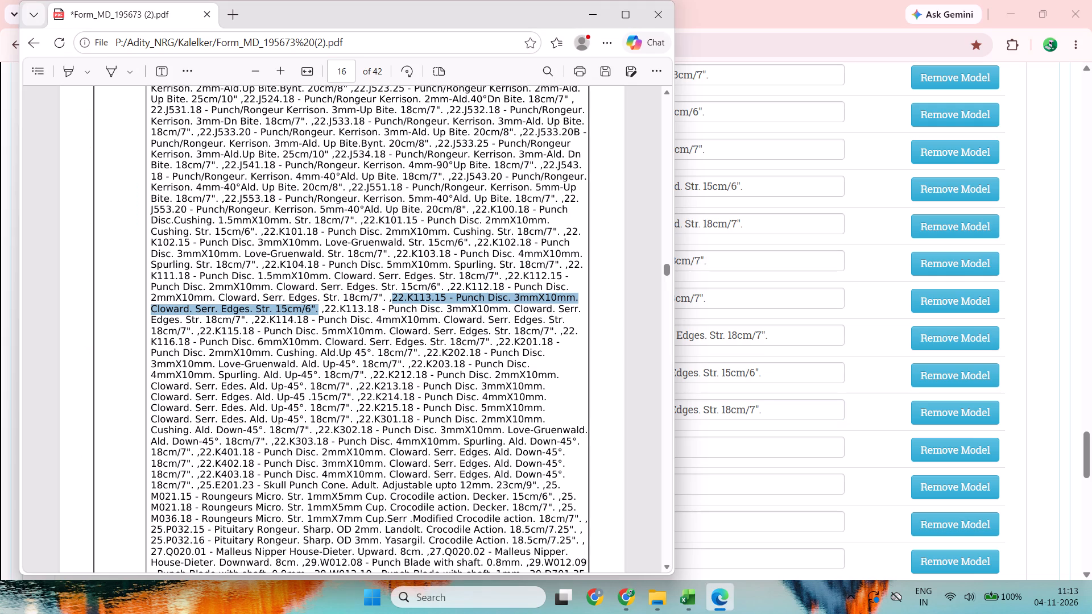
click(400, 298)
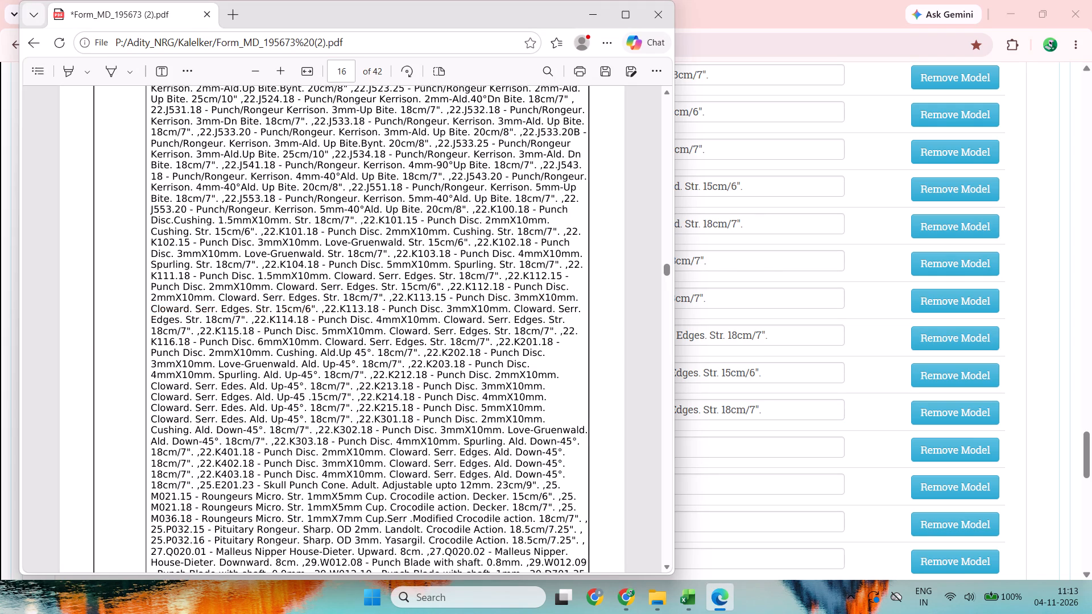
drag(395, 296, 441, 300)
key(ctrl+c)
key(alt+Tab)
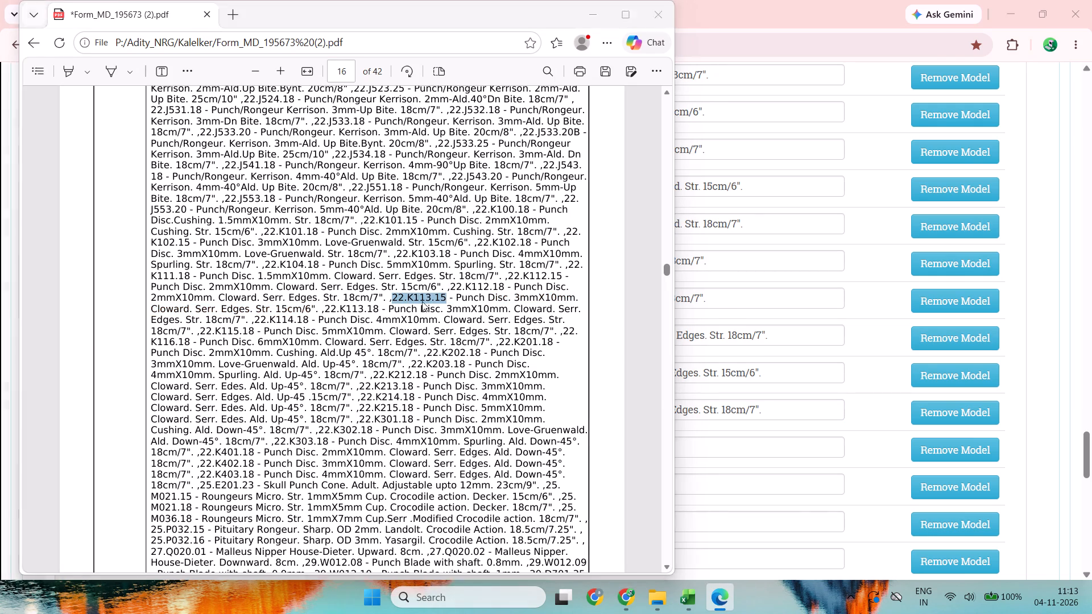
key(ctrl+v)
Copy the description "Punch Disc. 3mmX10mm. Cloward. Serr. Edges. Str. 15cm/6"." from the PDF into the form's 22.K113.15 model row.
key(alt+Tab)
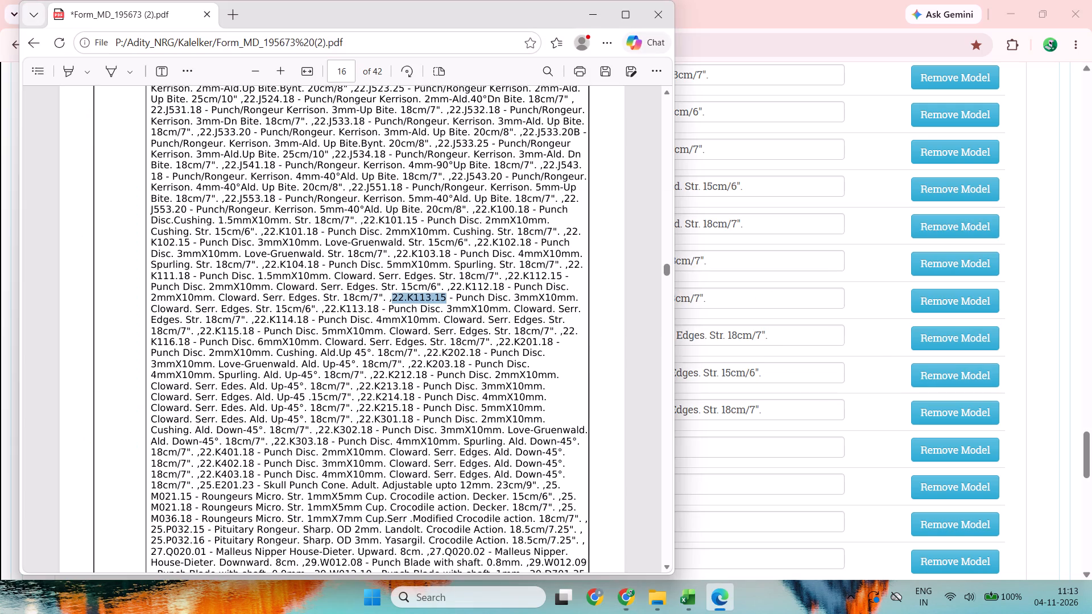
drag(456, 298, 267, 314)
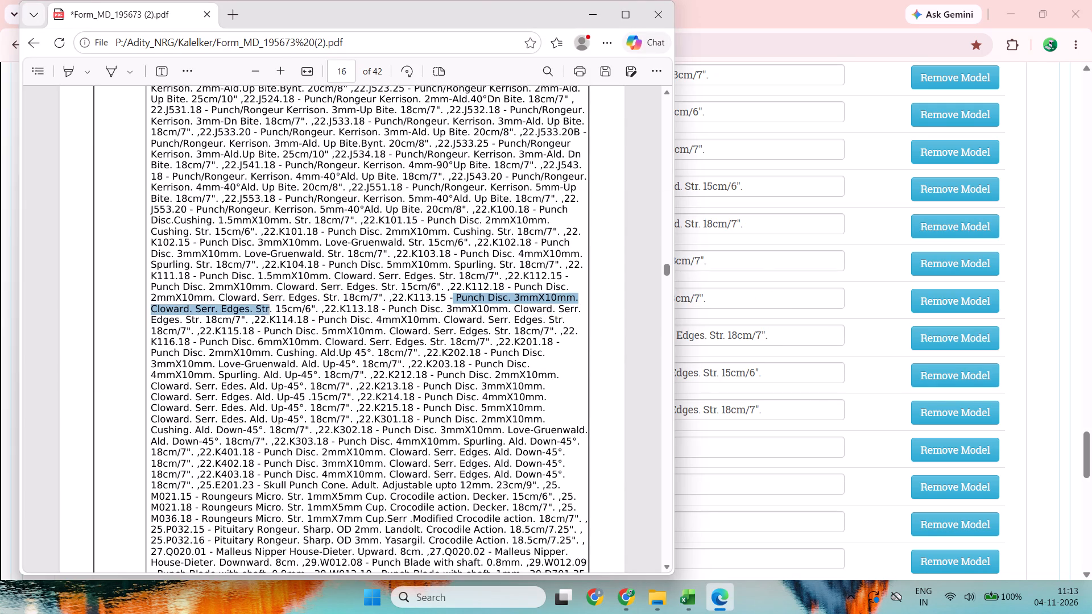
drag(267, 314, 305, 320)
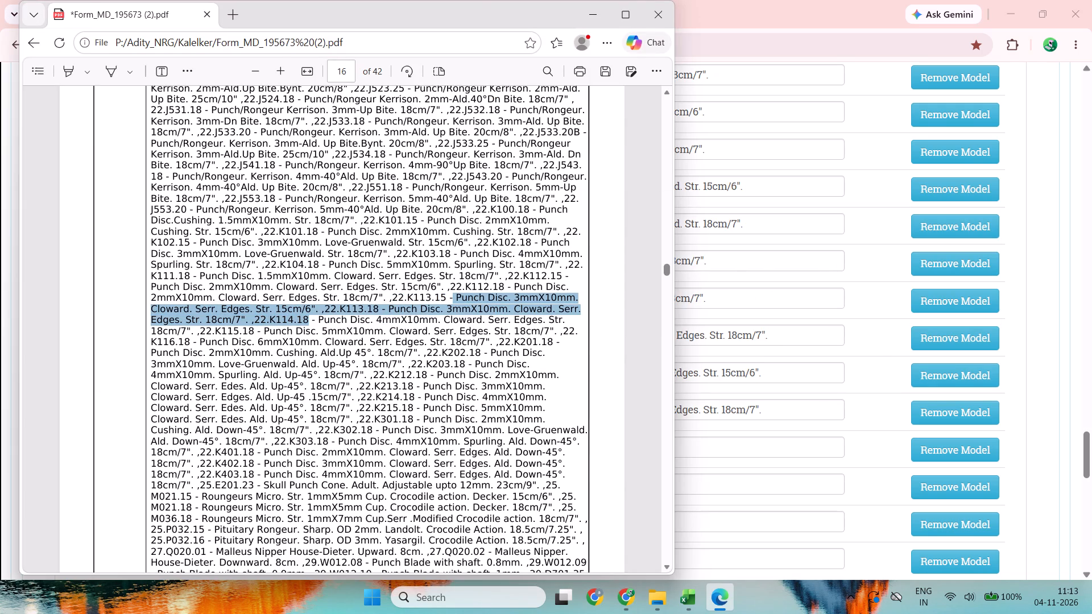
drag(305, 320, 319, 311)
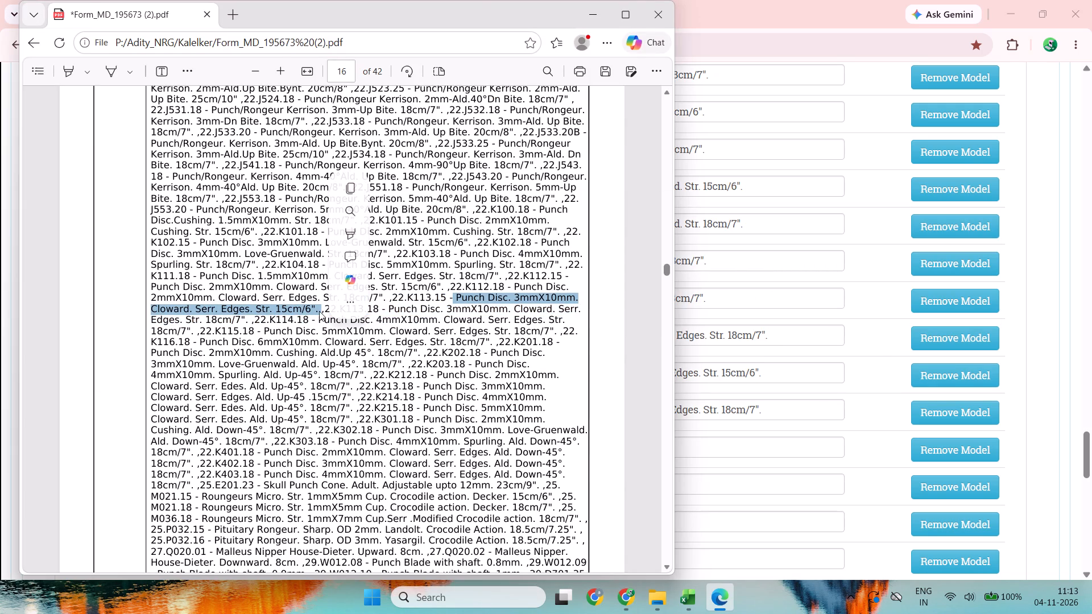
key(ctrl+c)
key(alt+Tab)
key(Tab)
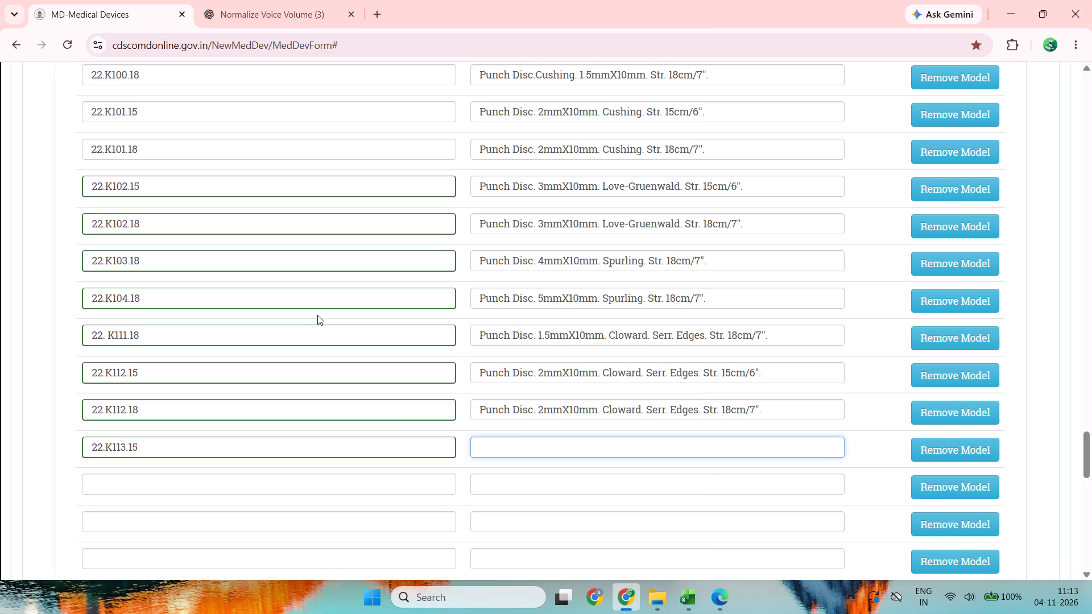
key(ctrl+v)
Enter code 22.K113.18 from the PDF in the form's blank model row below 22.K113.15, completing its final digit.
key(alt+Tab)
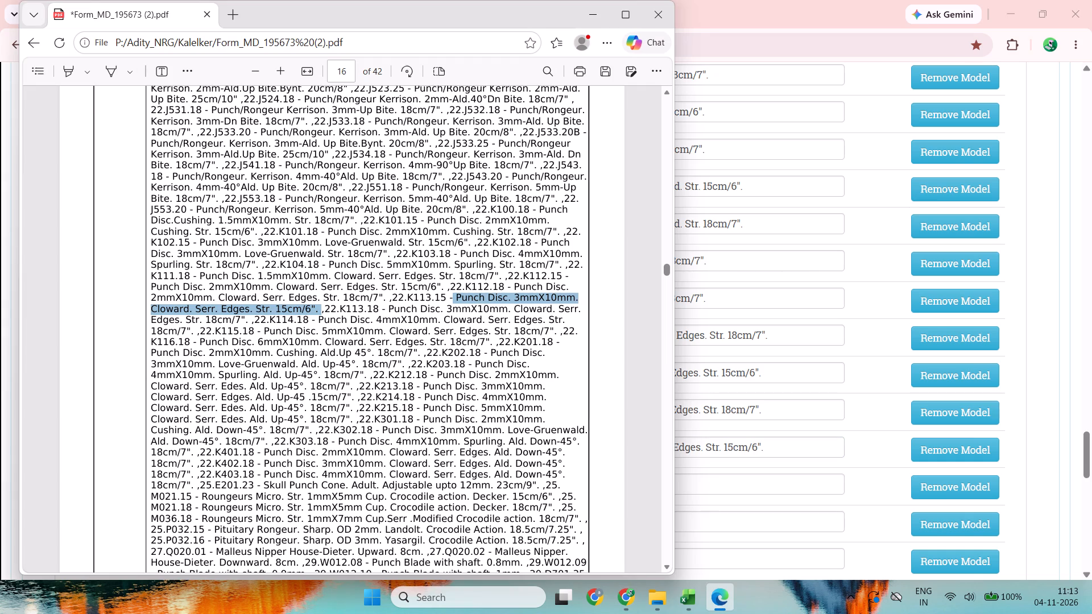
drag(327, 307, 379, 307)
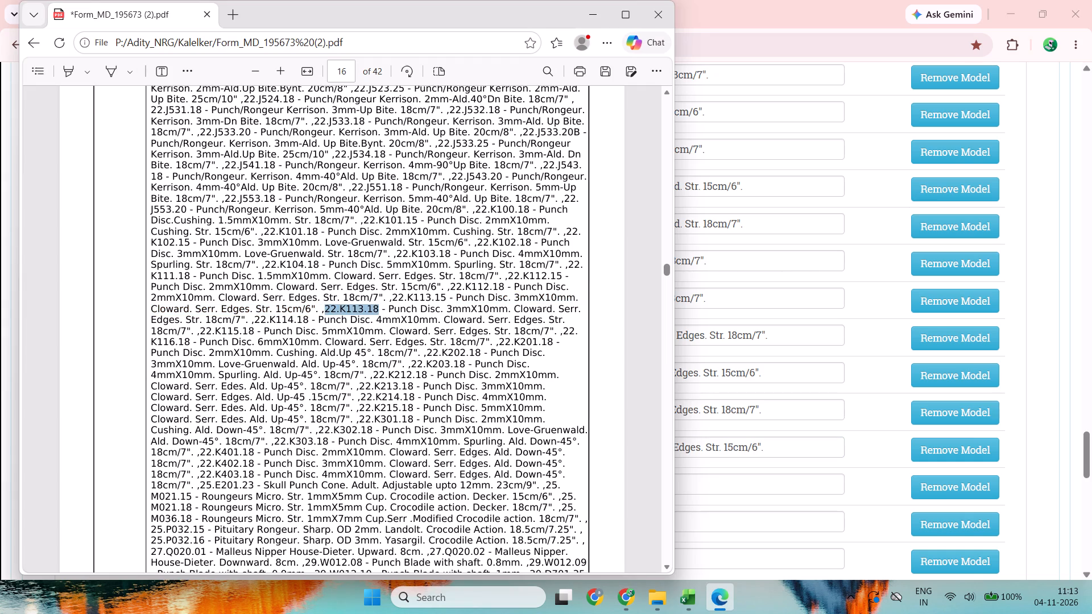
drag(379, 307, 370, 305)
key(ctrl+c)
key(alt+Tab)
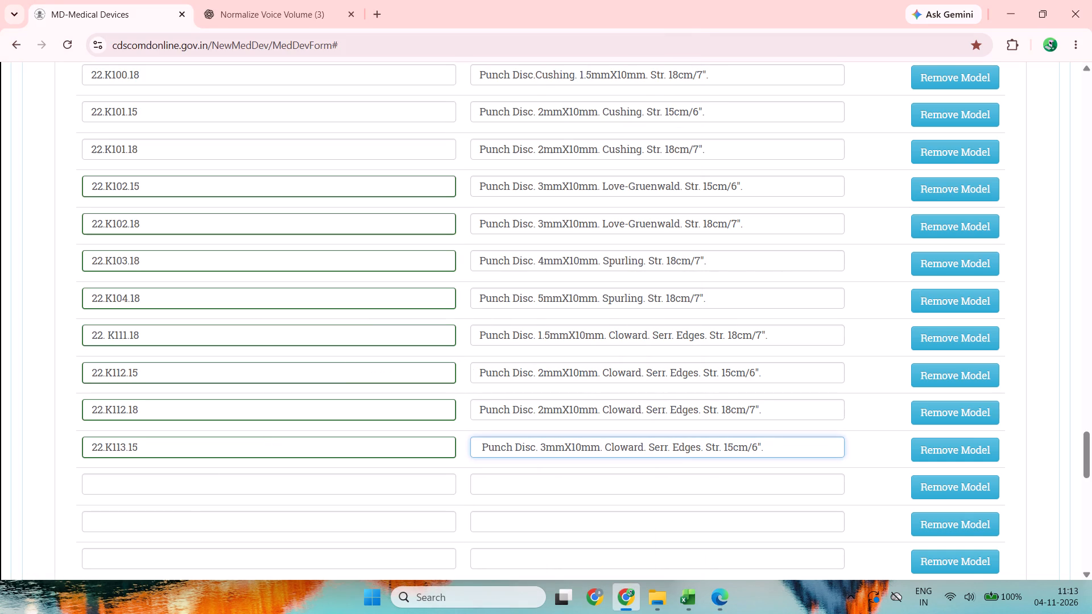
drag(173, 498, 163, 494)
click(163, 494)
key(ctrl+v)
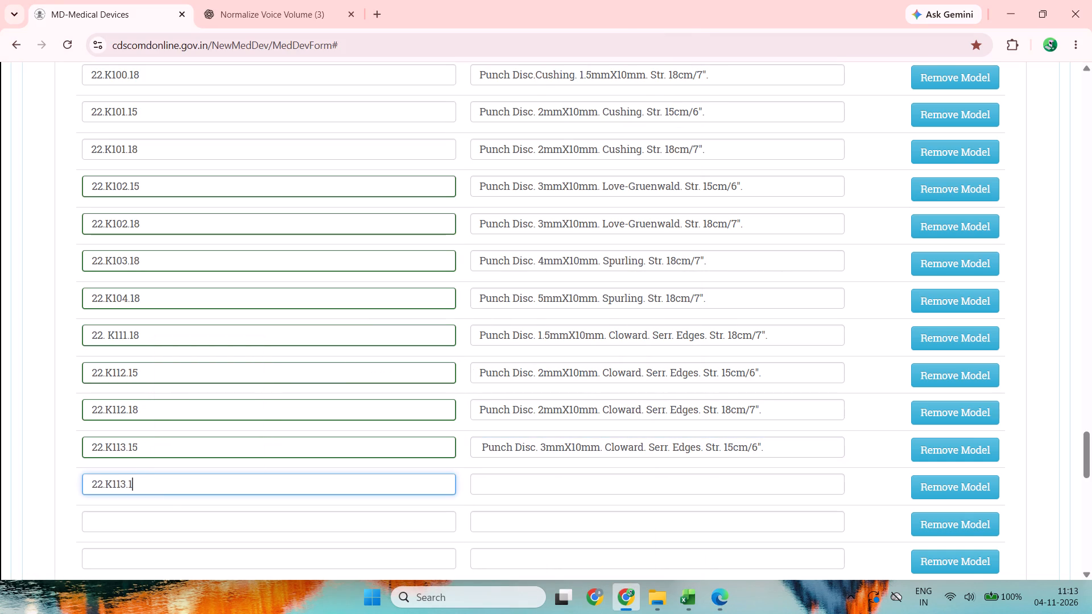
key(alt+Tab)
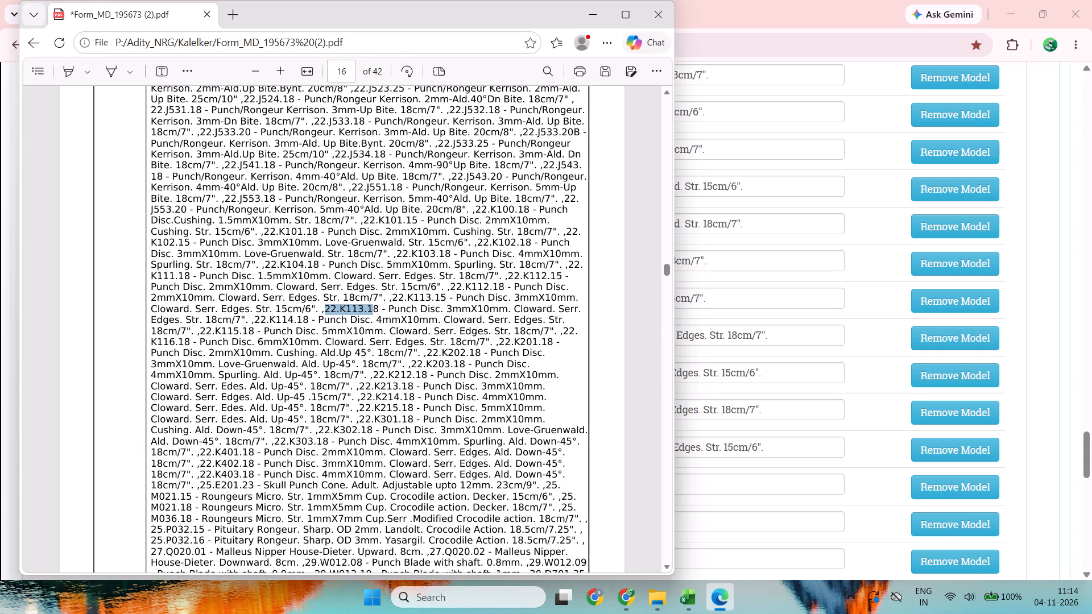
key(alt+Tab)
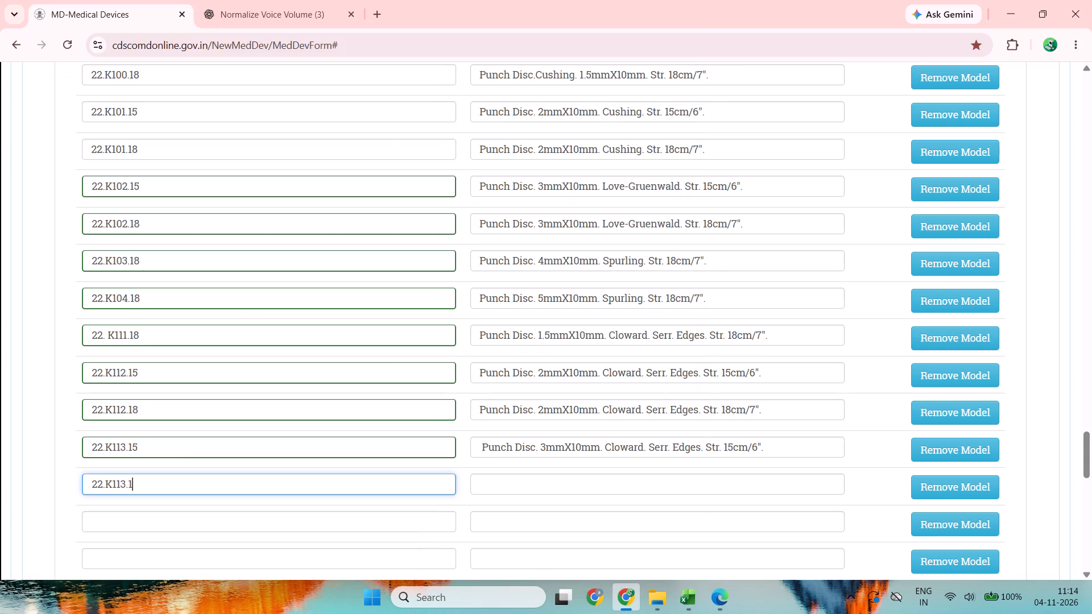
key(8)
Copy the description "Punch Disc. 3mmX10mm. Cloward. Serr. Edges. Str. 18cm/7"." from the PDF into the form's 22.K113.18 model row.
key(Tab)
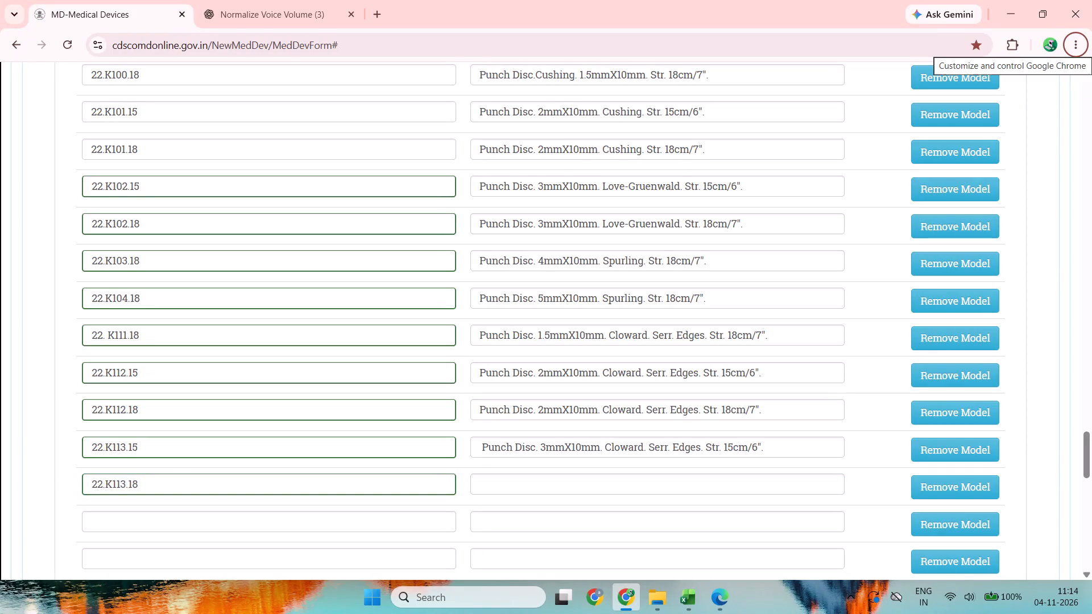
key(Tab)
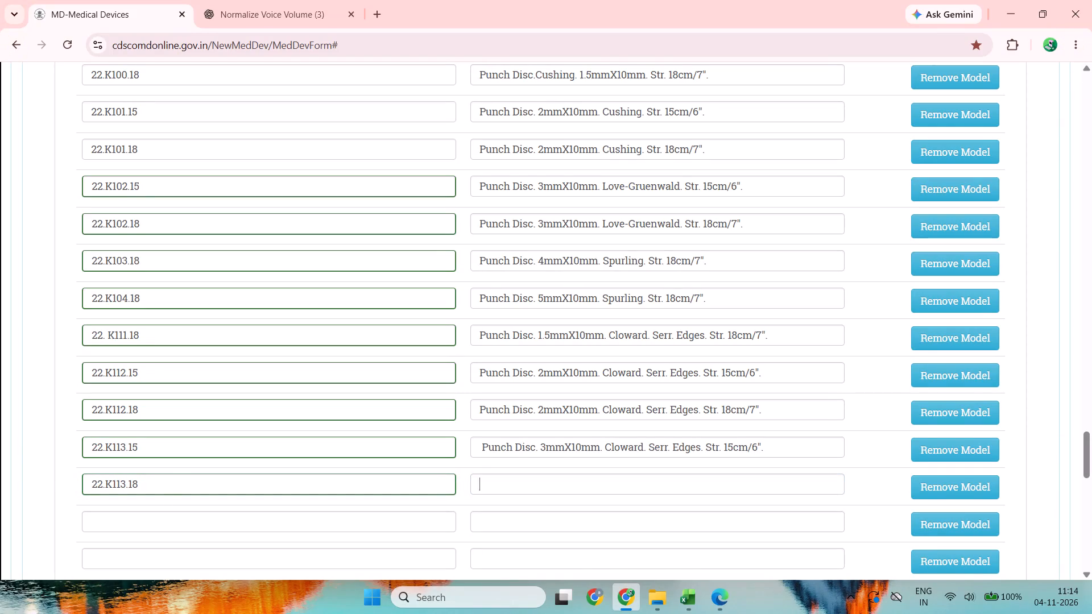
click(173, 483)
key(alt+Tab)
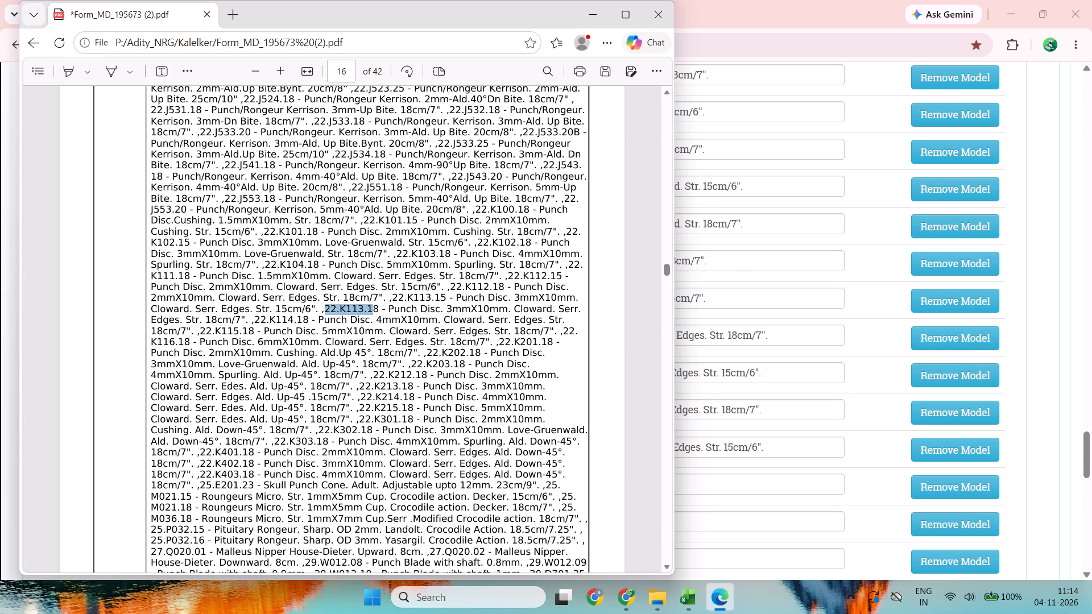
drag(392, 304, 266, 328)
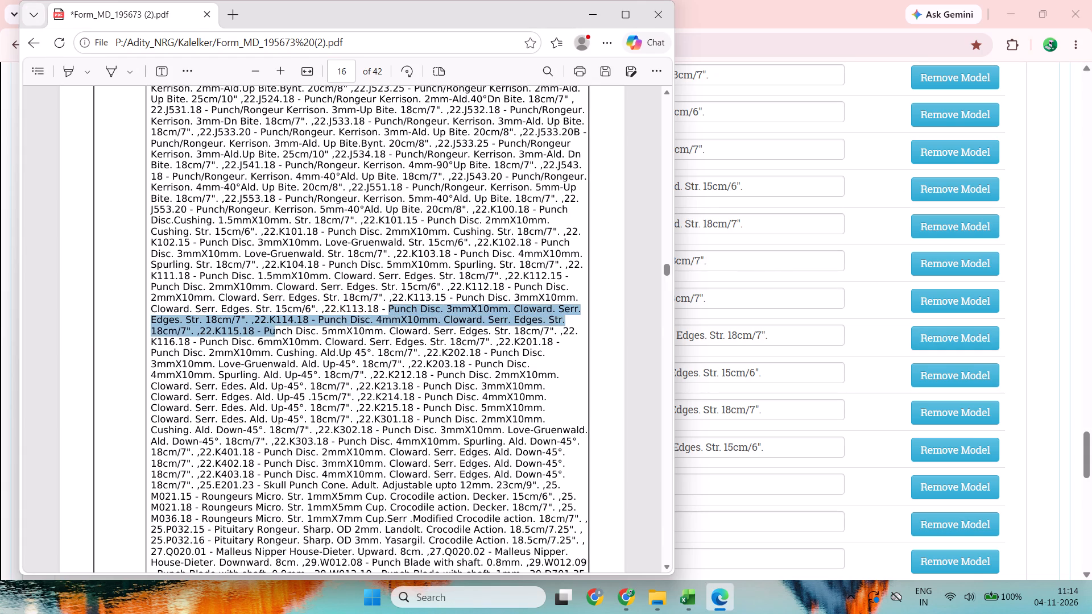
drag(266, 328, 247, 321)
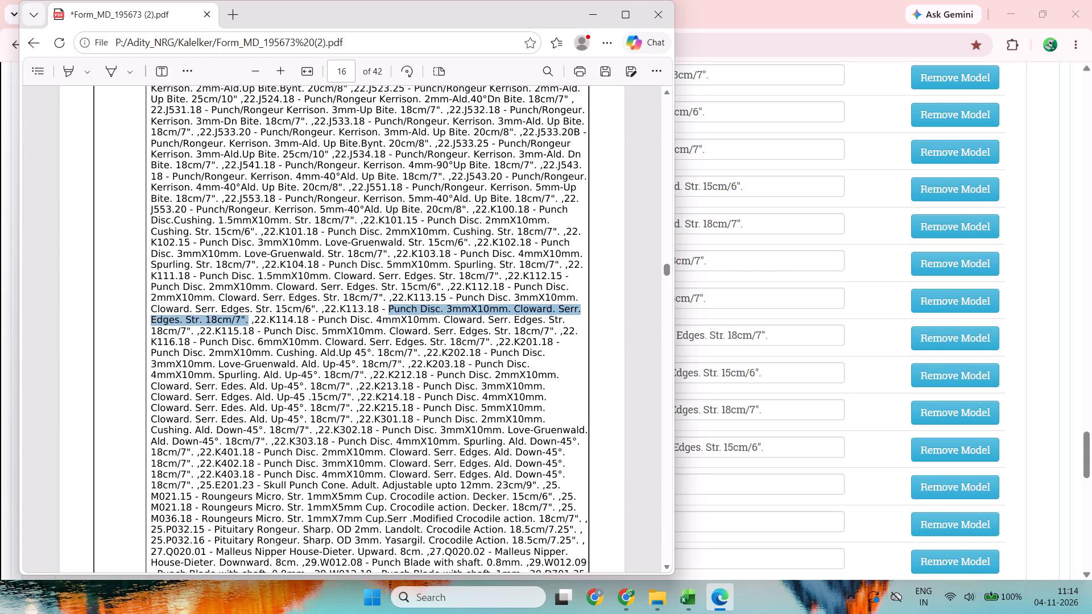
key(ctrl+c)
key(alt+Tab)
key(Tab)
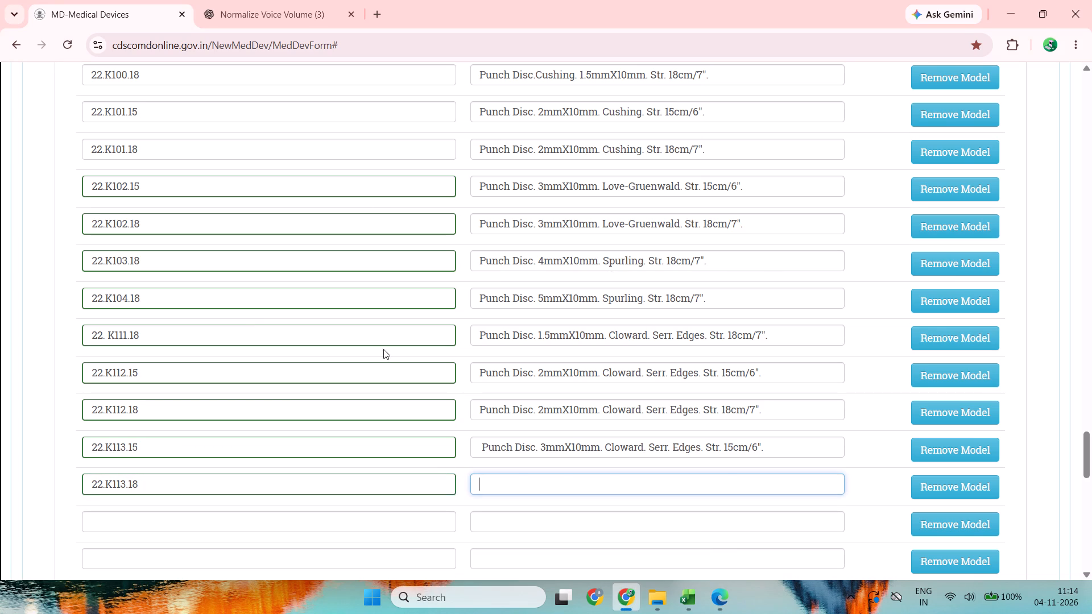
key(ctrl+v)
Copy code 22.K114.18 from the PDF into the form's blank model row below 22.K113.18.
click(264, 524)
scroll(264, 512, down, 2)
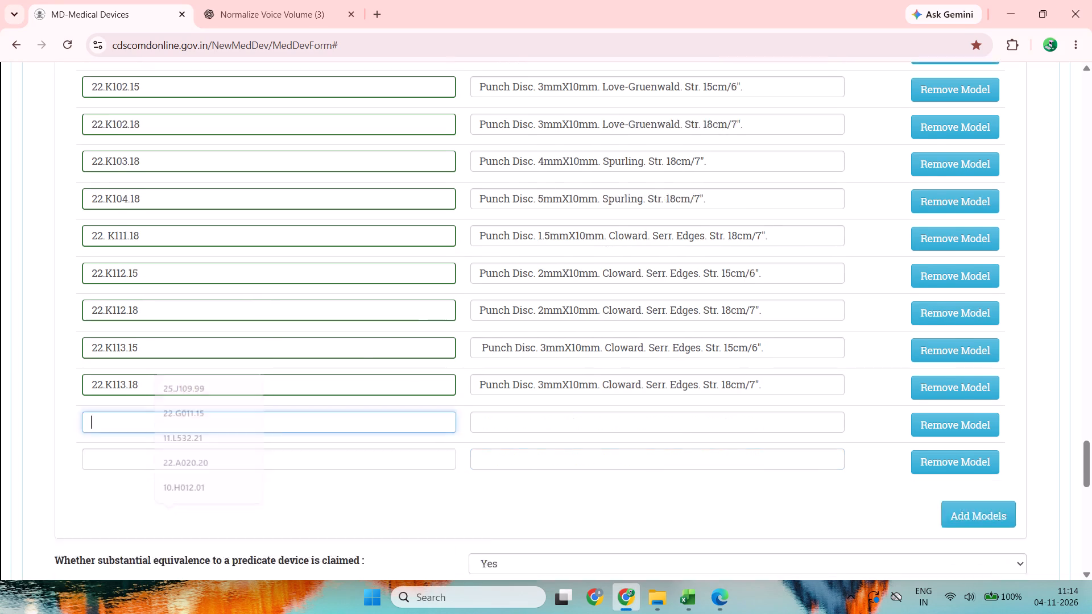
key(alt+Tab)
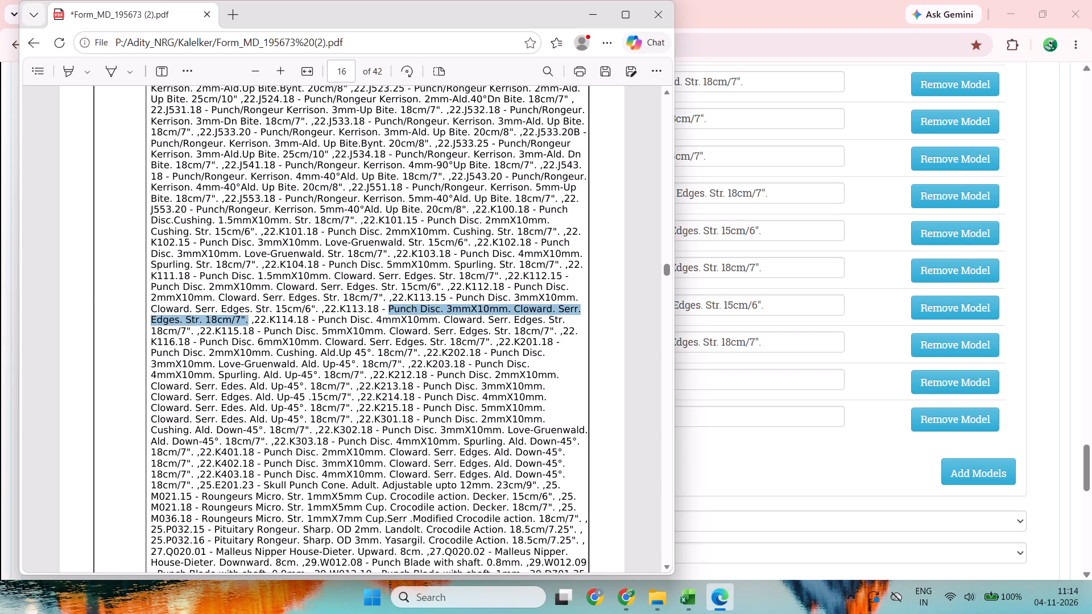
drag(256, 318, 308, 320)
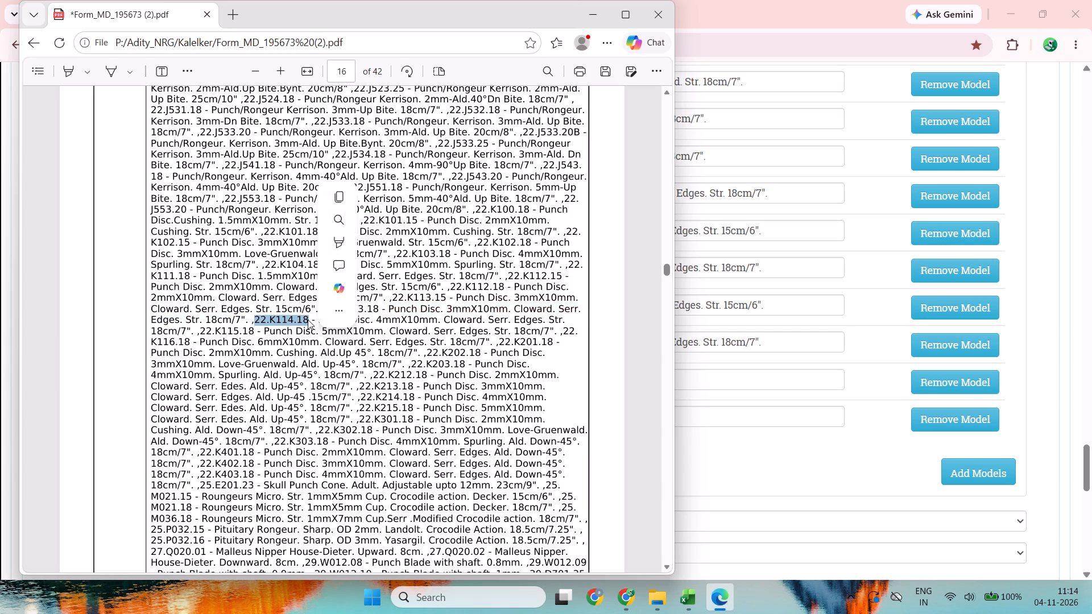
key(ctrl+c)
key(alt+Tab)
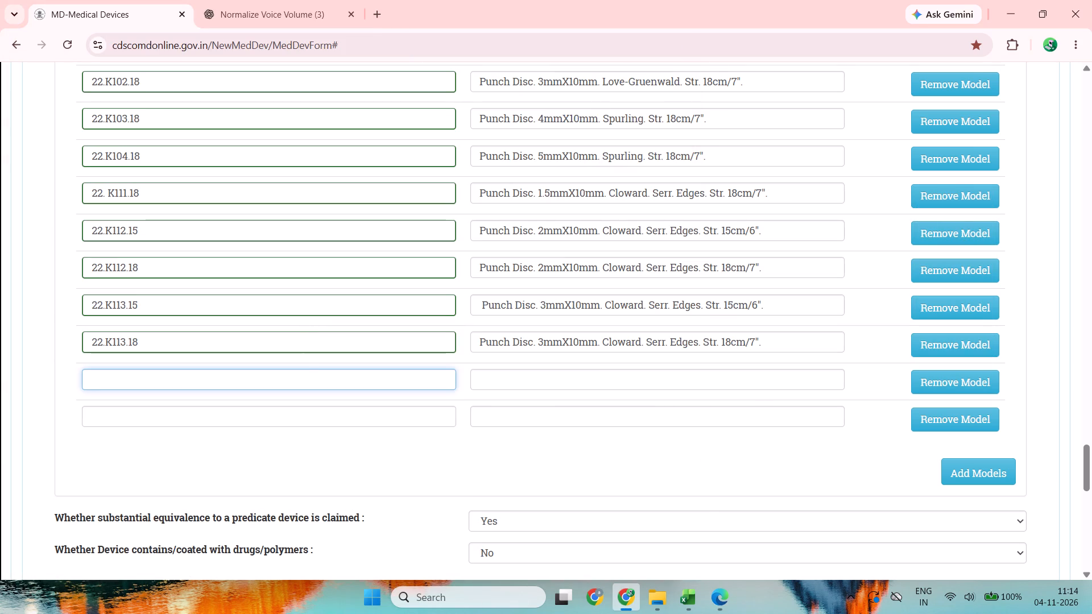
key(ctrl+v)
Copy the description "Punch Disc. 4mmX10mm. Cloward. Serr. Edges. Str. 18cm/7"." from the PDF into the form's 22.K114.18 model row.
key(alt+Tab)
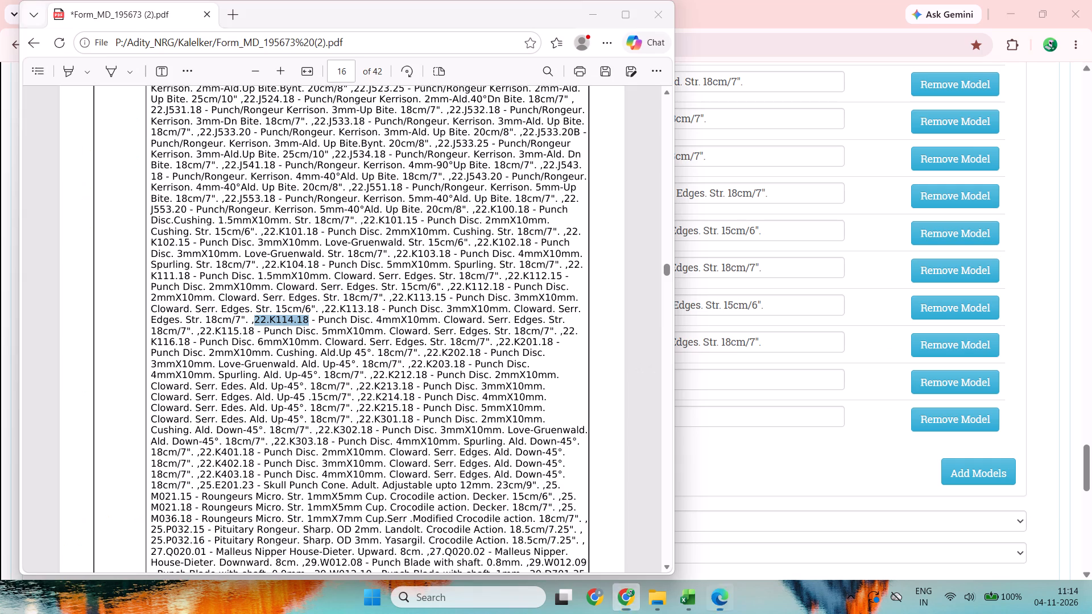
drag(317, 320, 441, 328)
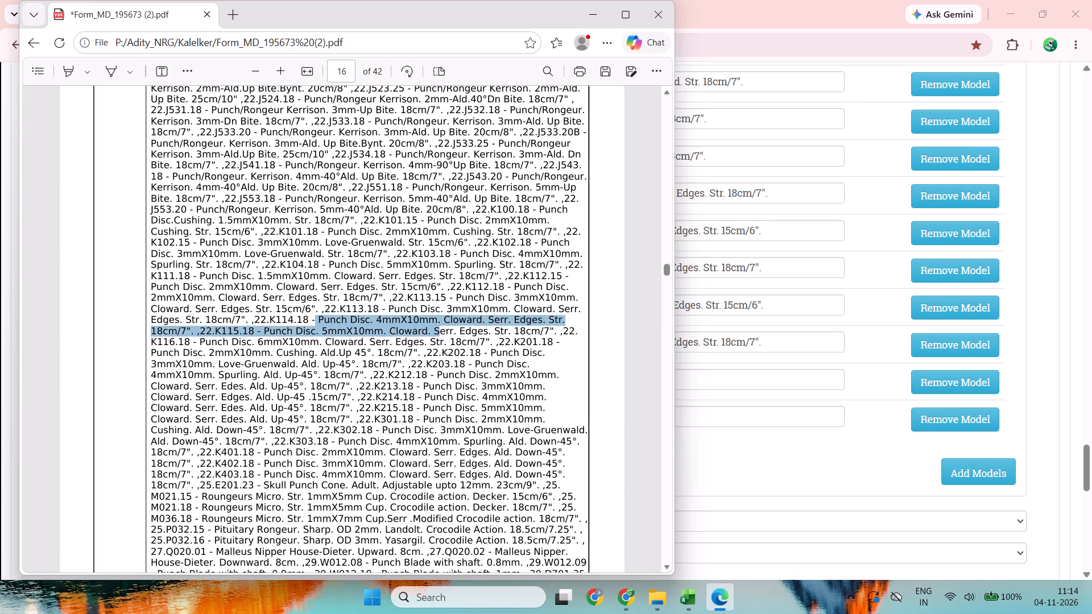
drag(441, 328, 535, 325)
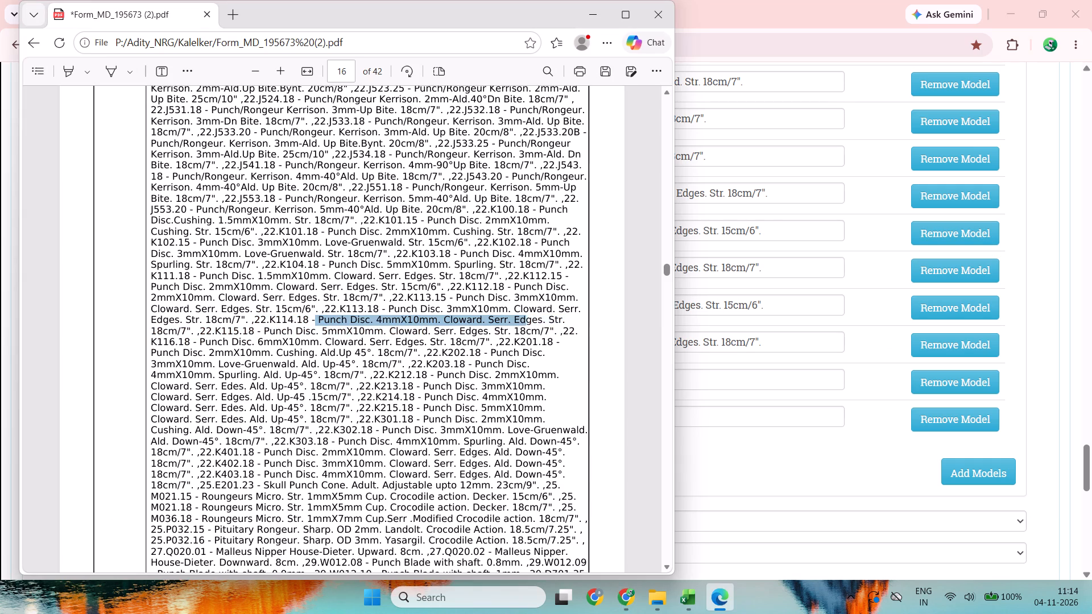
drag(535, 325, 175, 330)
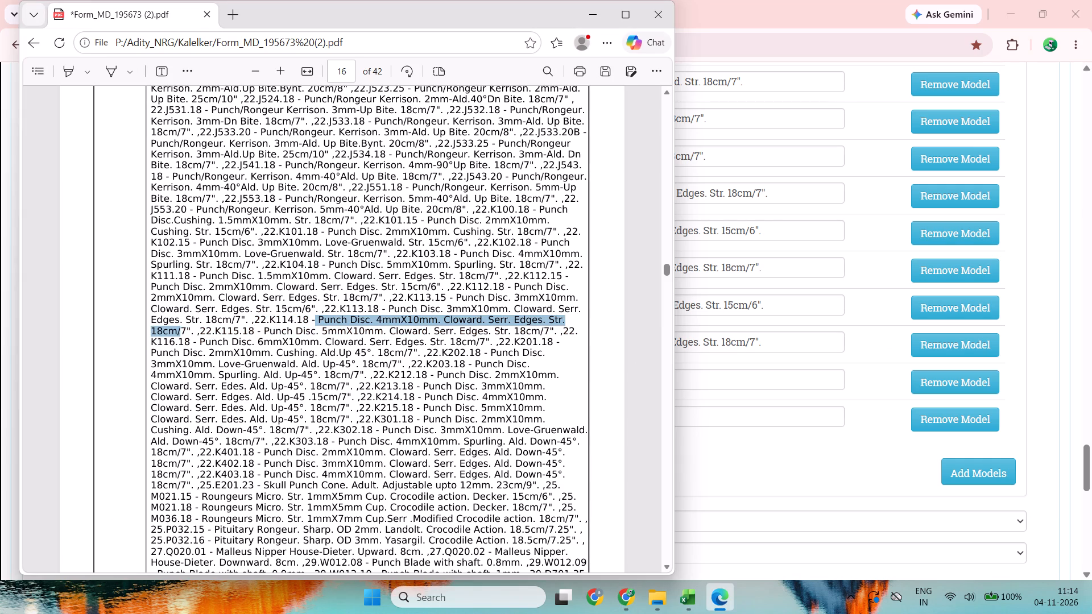
drag(175, 330, 192, 333)
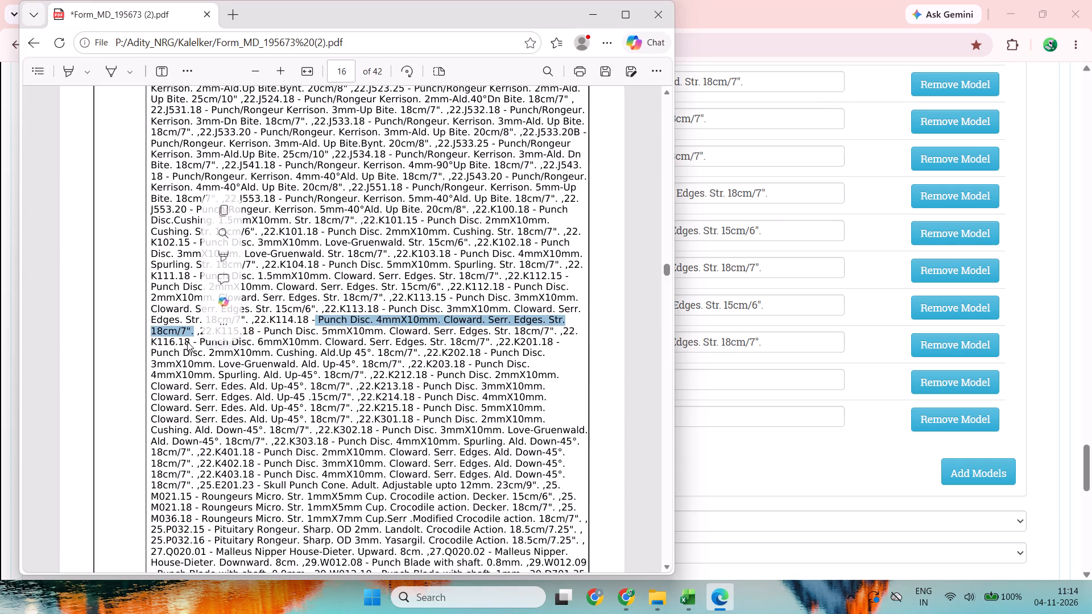
key(ctrl+c)
key(alt+Tab)
key(Tab)
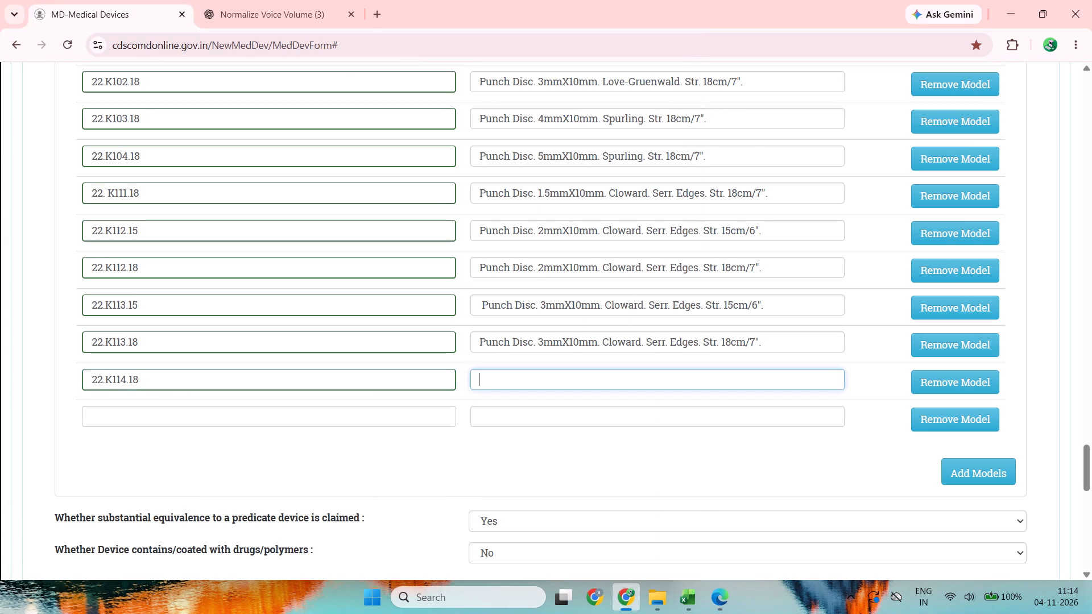
key(ctrl+v)
Copy code 22.K115.18 from the PDF into the form's blank model row below 22.K114.18.
key(alt+Tab)
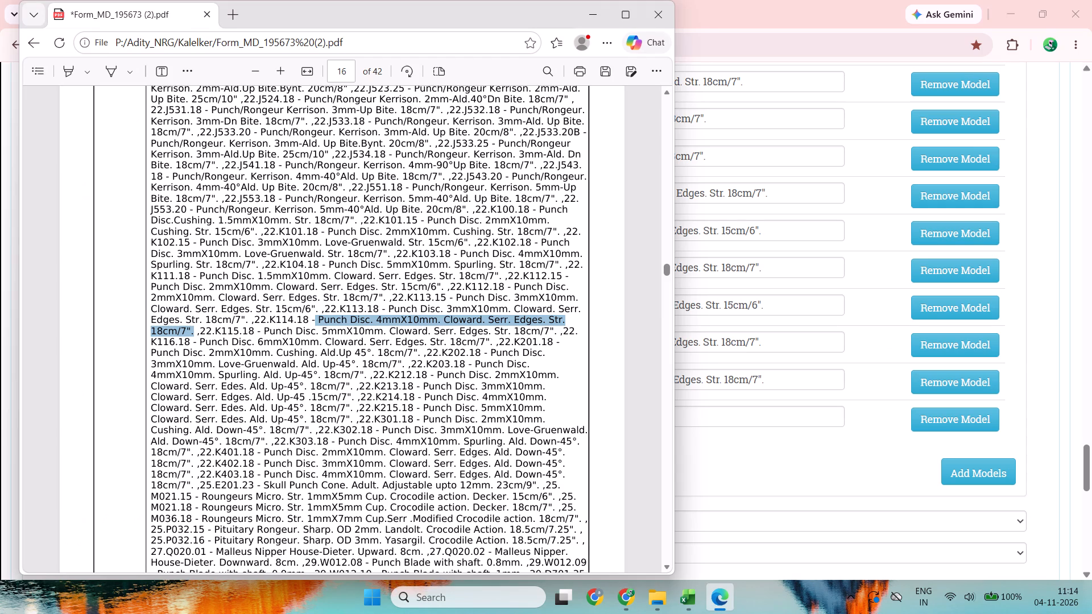
drag(200, 331, 234, 334)
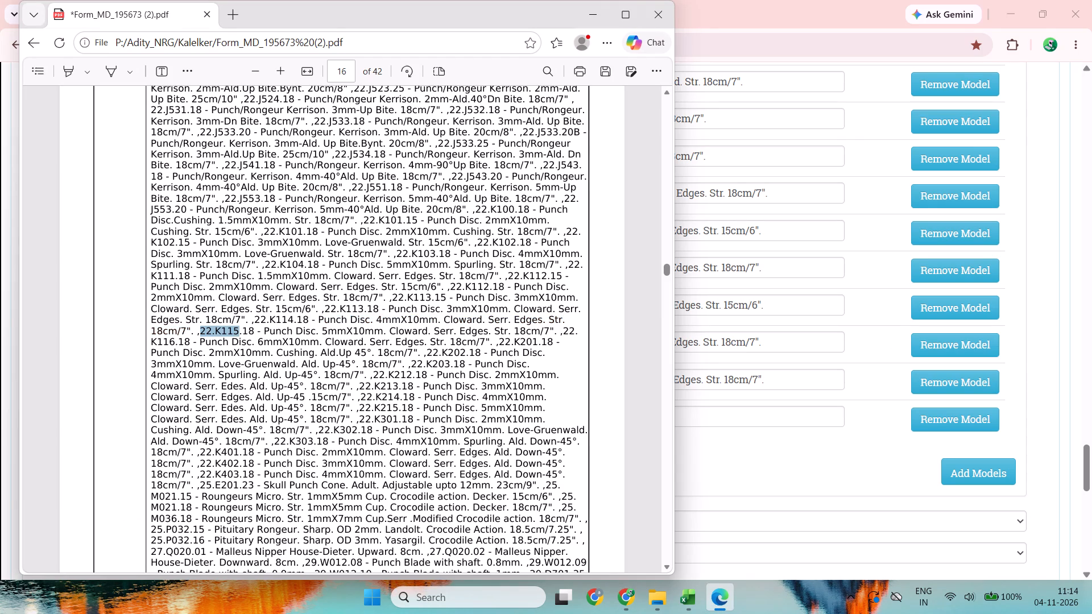
drag(234, 334, 252, 335)
key(ctrl+c)
key(alt+Tab)
click(173, 405)
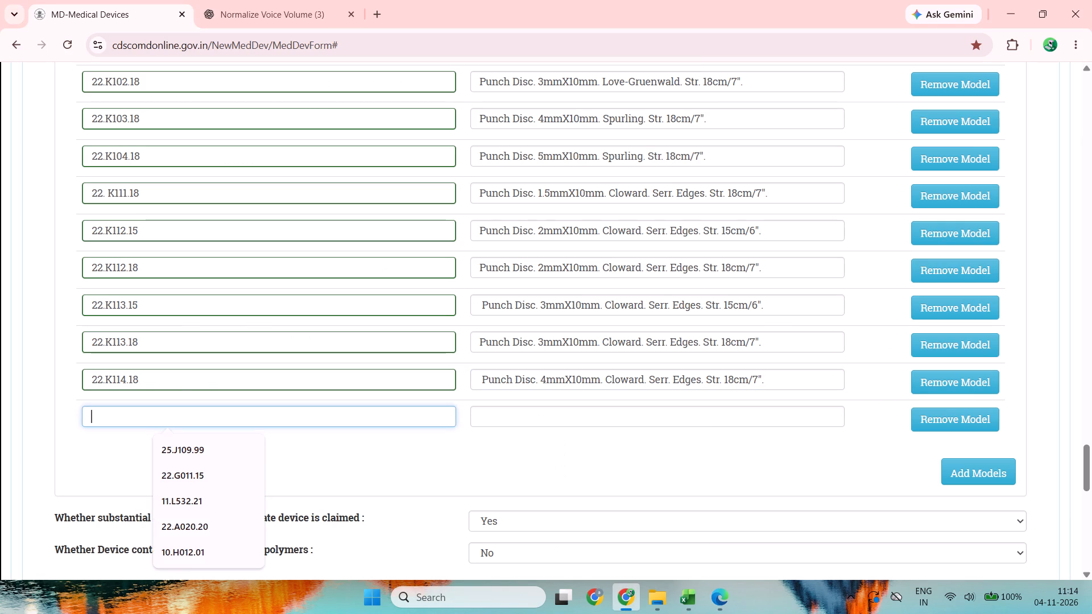
key(ctrl+v)
Copy the description "Punch Disc. 5mmX10mm. Cloward. Serr. Edges. Str. 18cm/7"." from the PDF into the form's 22.K115.18 model row.
key(alt+Tab)
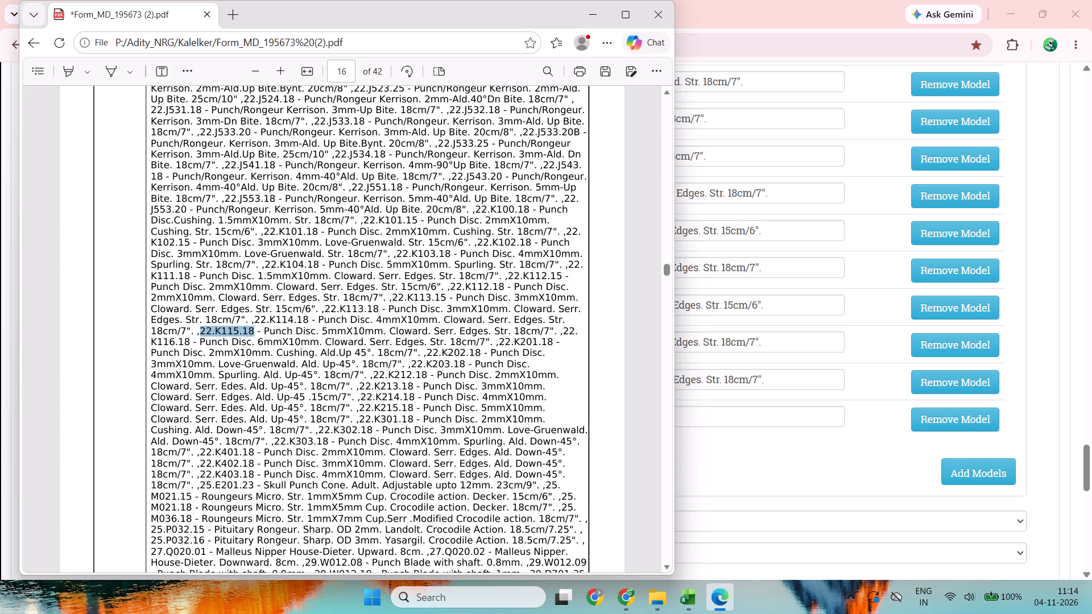
drag(268, 331, 547, 334)
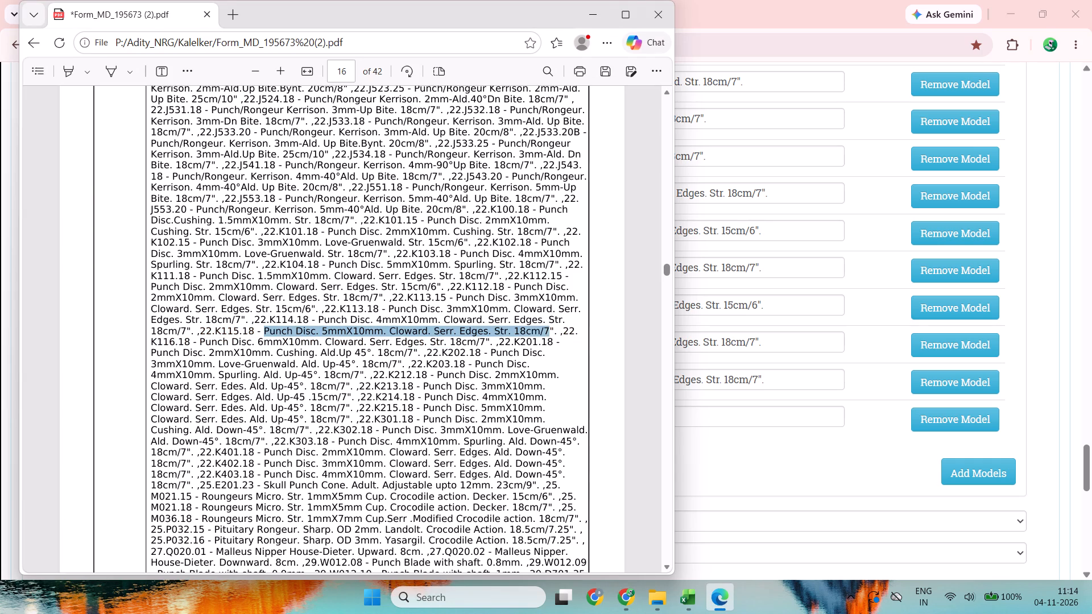
drag(547, 334, 555, 333)
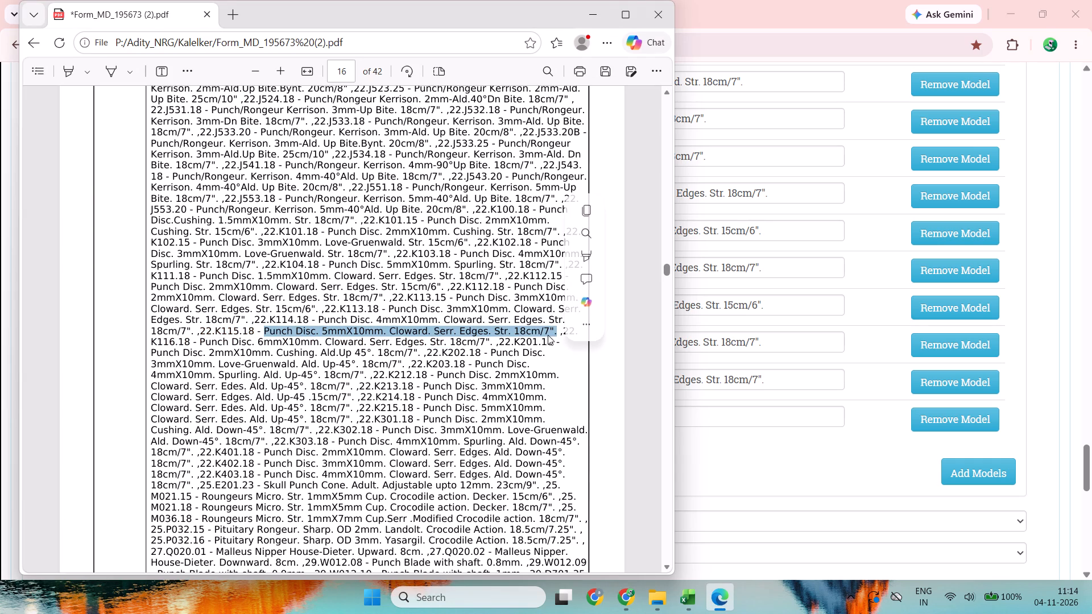
key(ctrl+c)
key(alt+Tab)
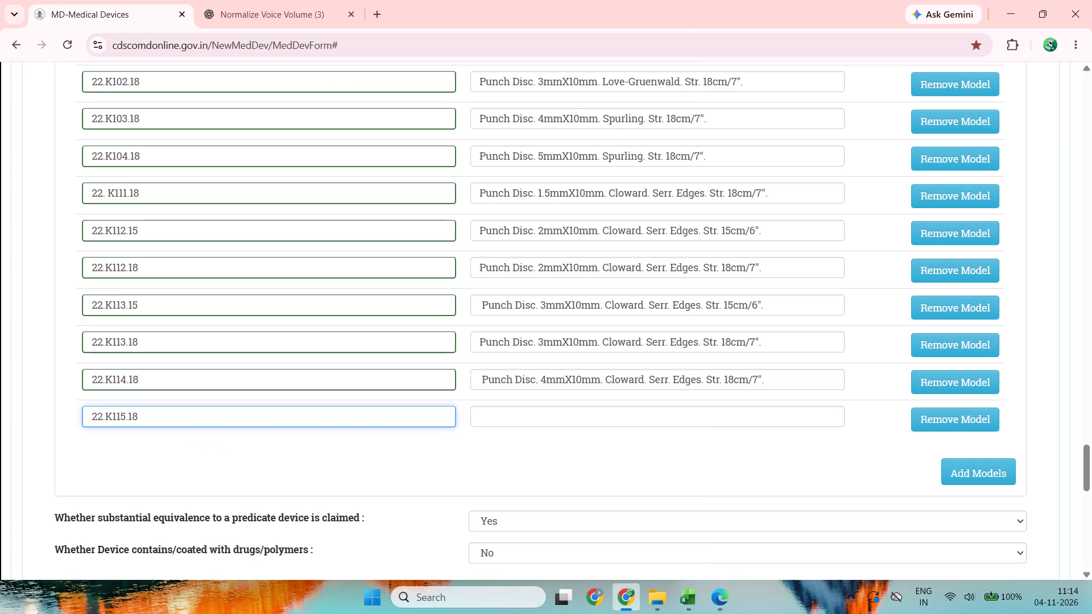
key(Tab)
key(ctrl+v)
Submit the modified Rongeur Nibblers device record to save the added models.
scroll(693, 464, down, 2)
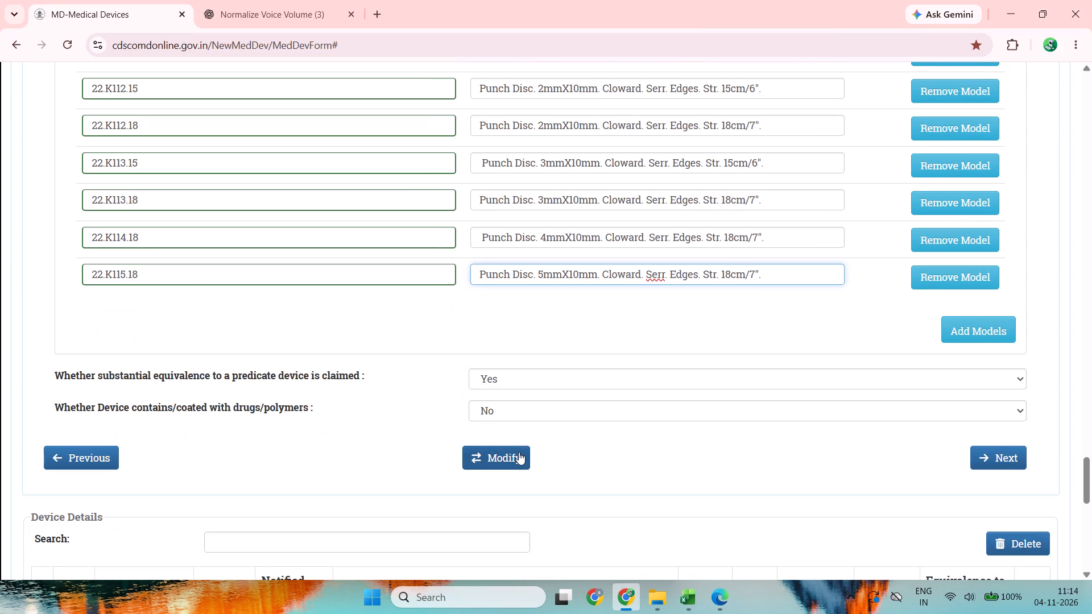
click(519, 452)
click(550, 377)
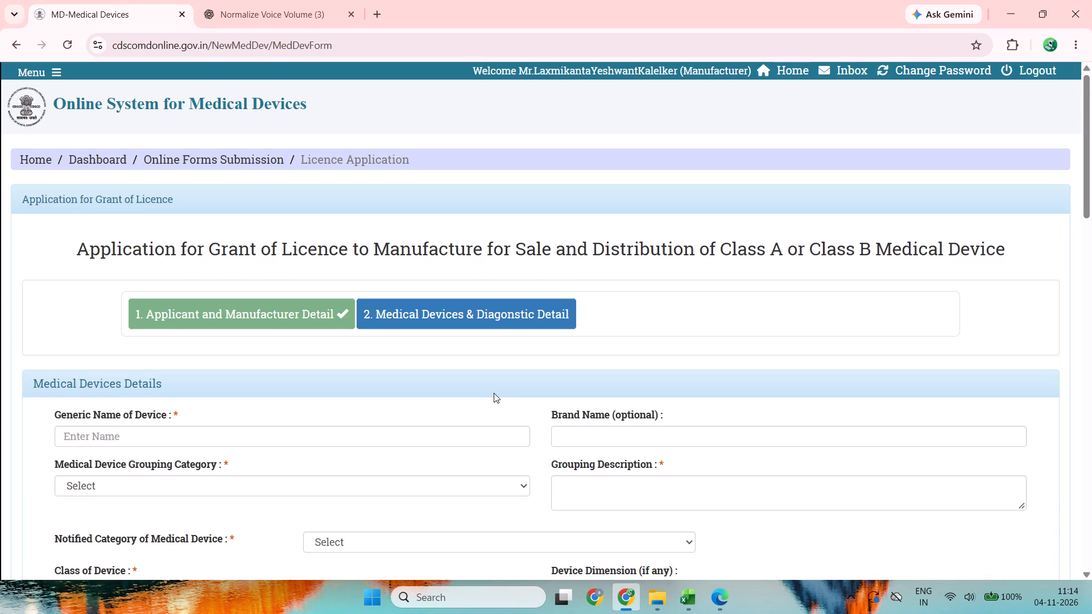
Select the Rongeur Nibblers entry in the Device Details table and reopen it for editing.
scroll(487, 392, down, 9)
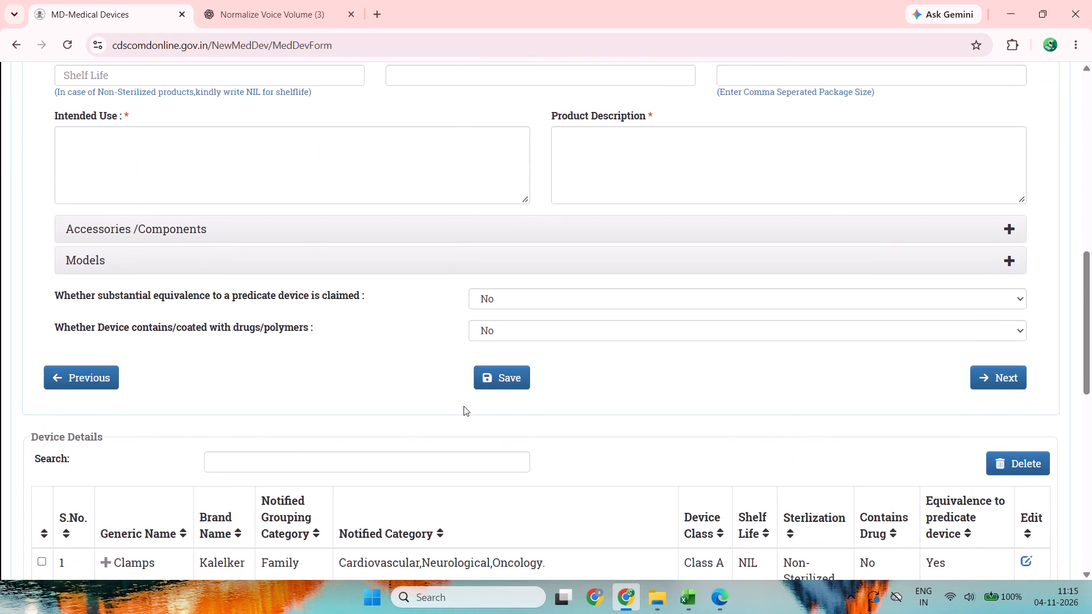
scroll(464, 406, down, 4)
scroll(305, 454, down, 4)
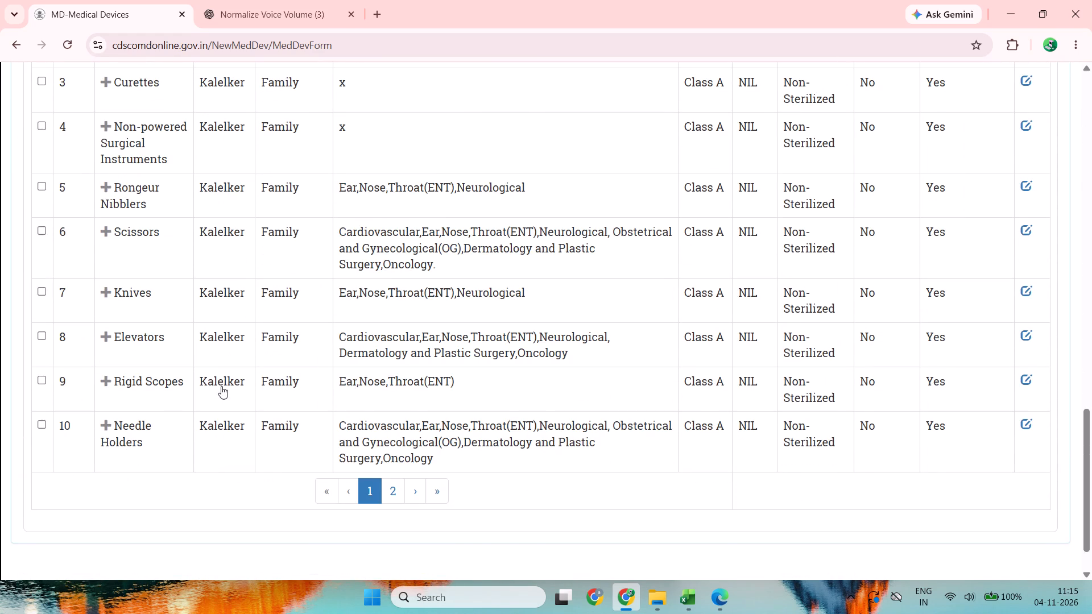
click(39, 185)
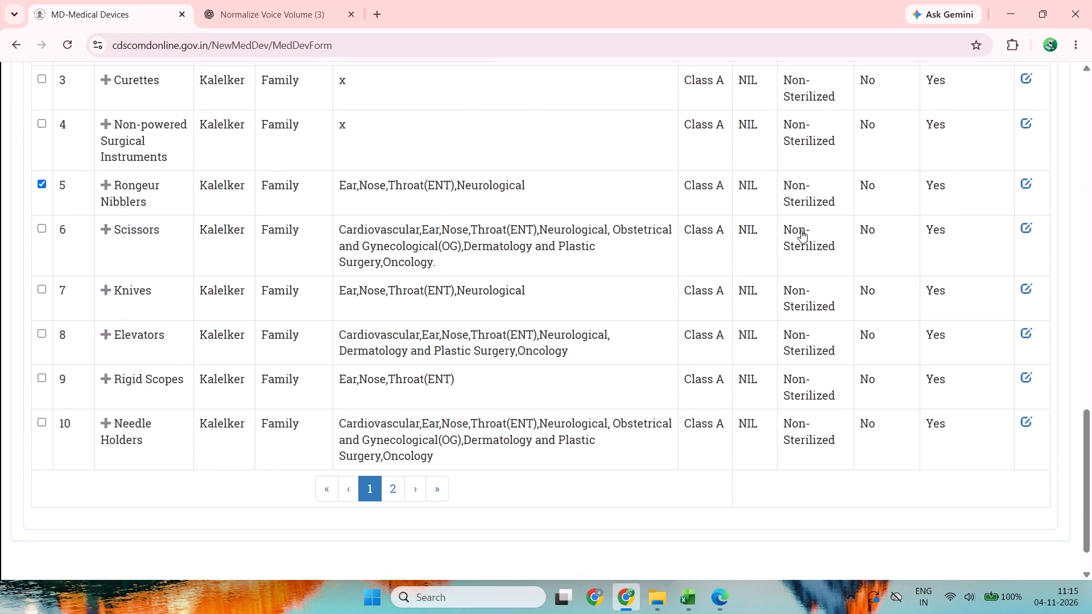
click(1026, 185)
Expand the Models section of the reopened Rongeur Nibblers record.
scroll(462, 330, down, 2)
scroll(60, 456, down, 1)
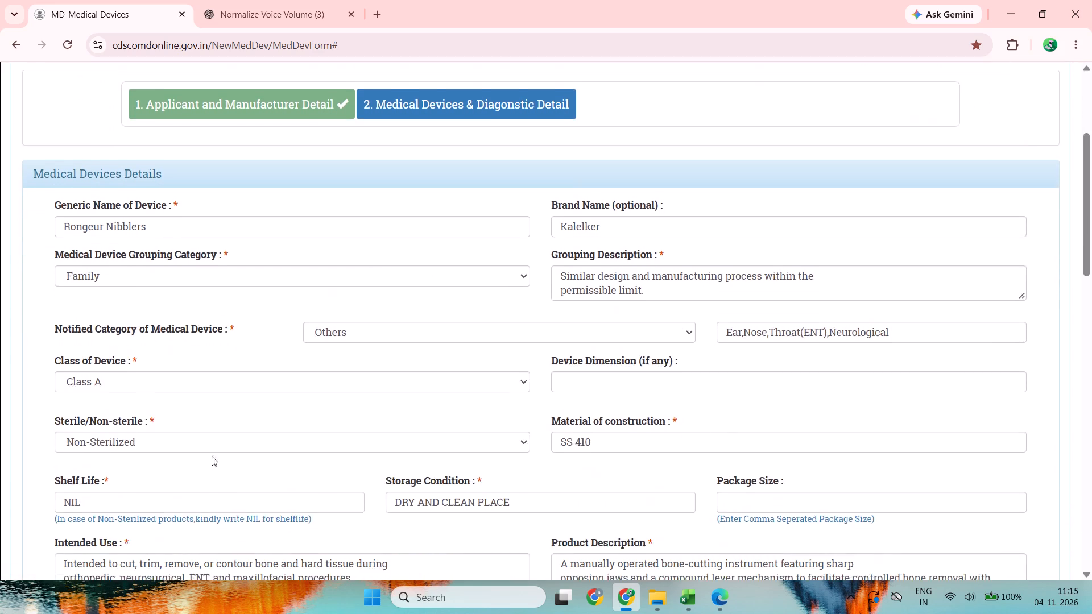
scroll(569, 425, down, 3)
scroll(719, 397, down, 1)
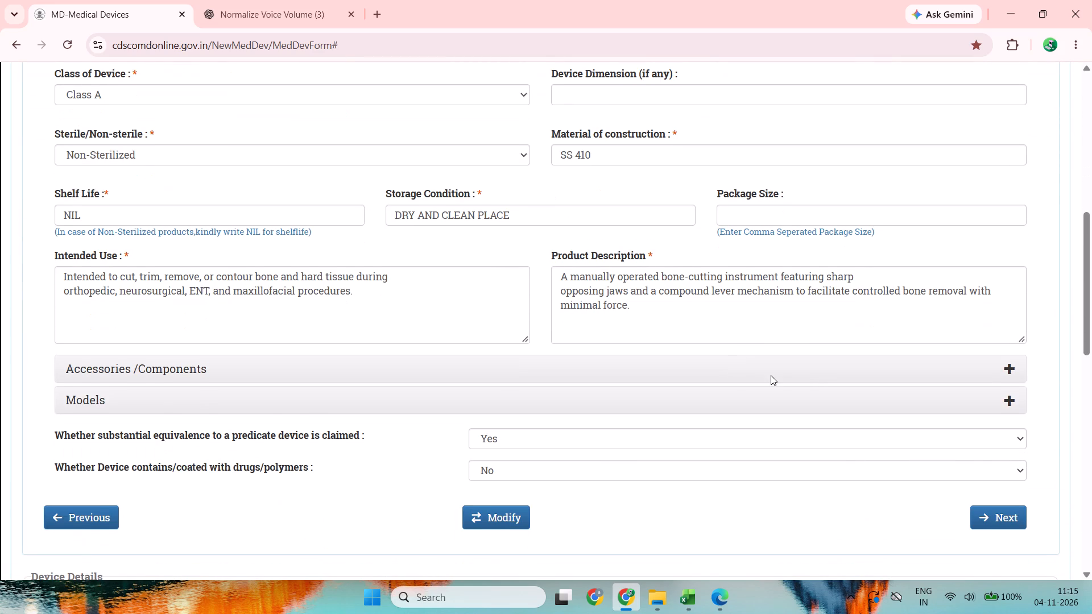
scroll(839, 398, down, 2)
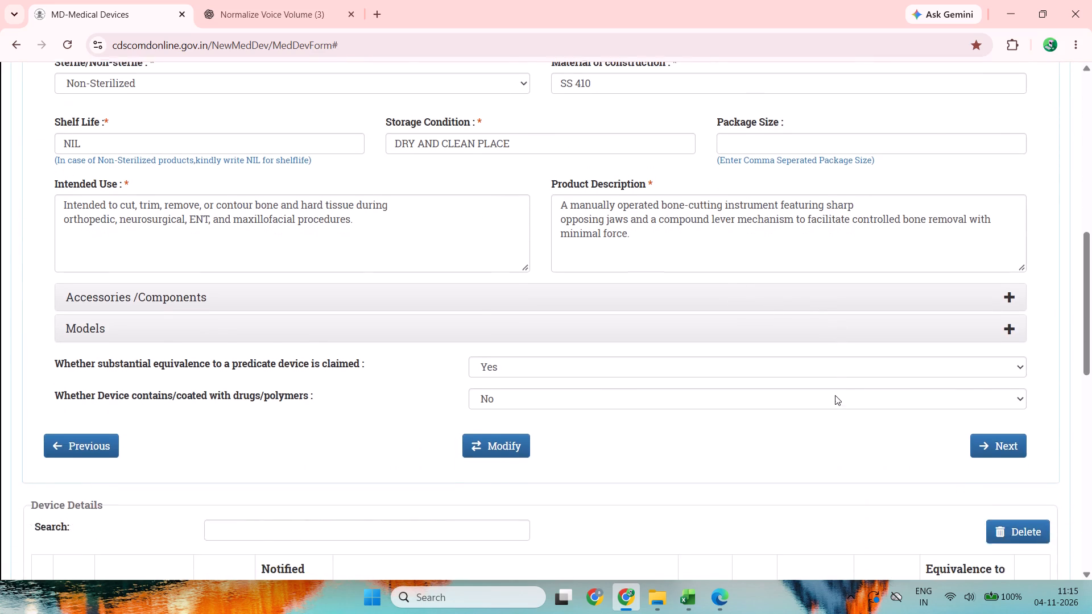
scroll(835, 395, down, 1)
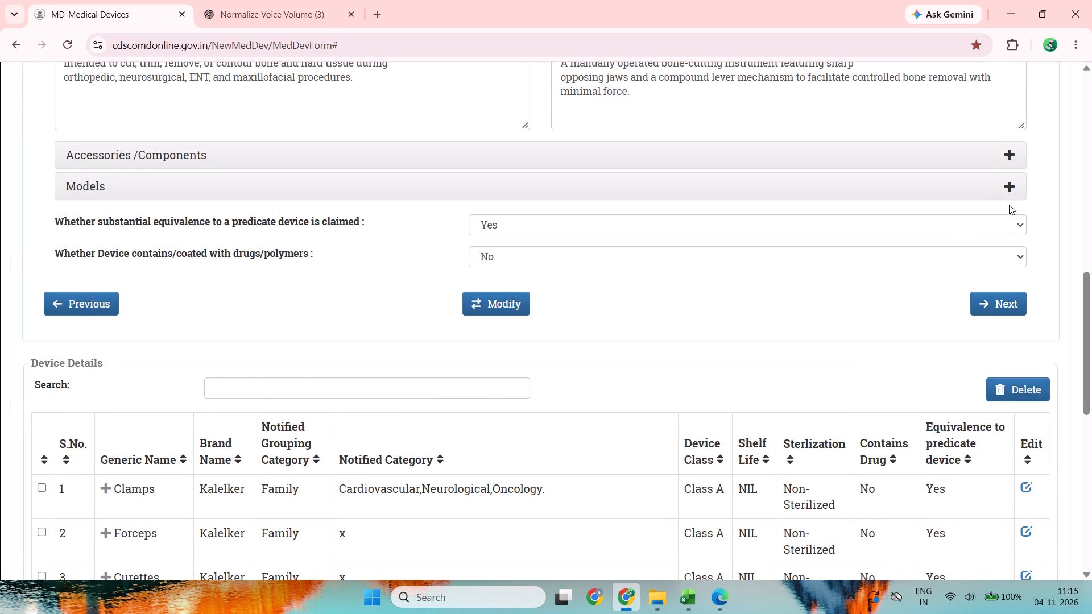
click(1008, 192)
Add ten blank model rows below 22.K115.18 at the end of the Models section.
scroll(388, 401, down, 8)
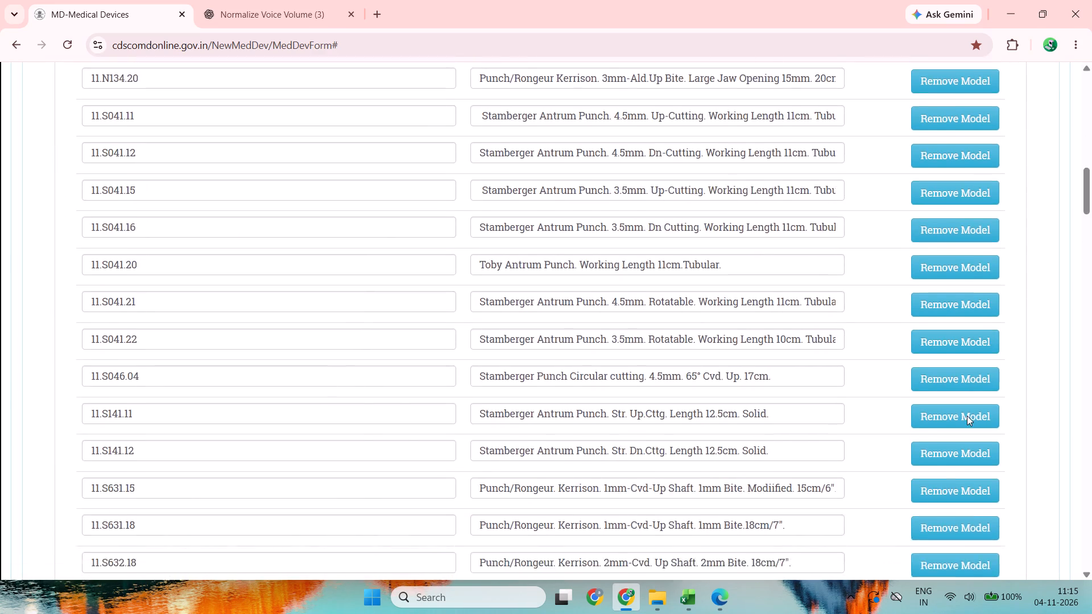
scroll(967, 416, down, 5)
scroll(794, 384, up, 14)
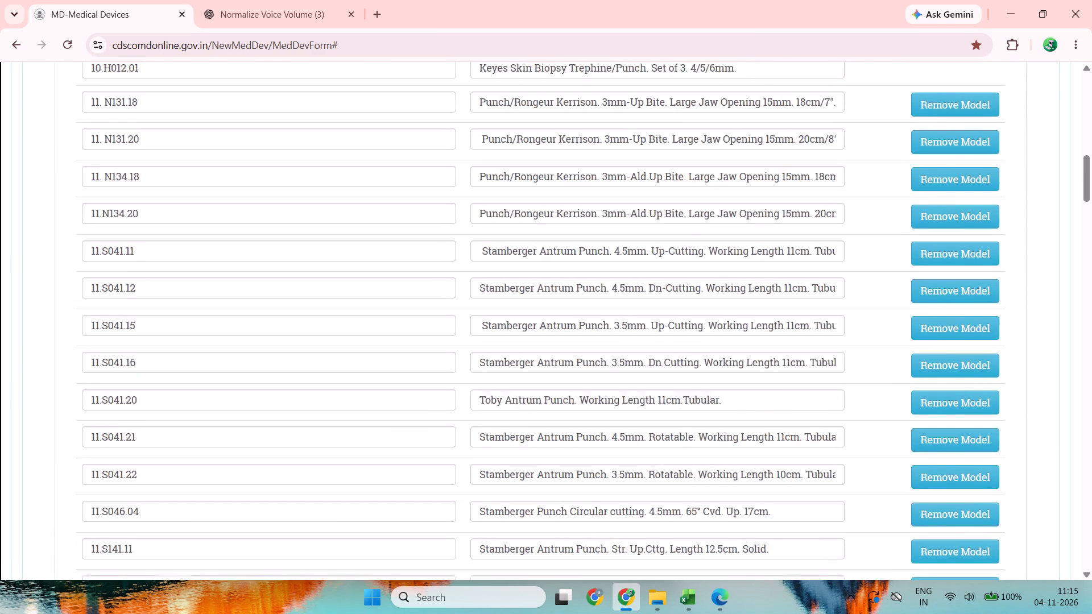
scroll(794, 382, down, 20)
scroll(794, 382, down, 12)
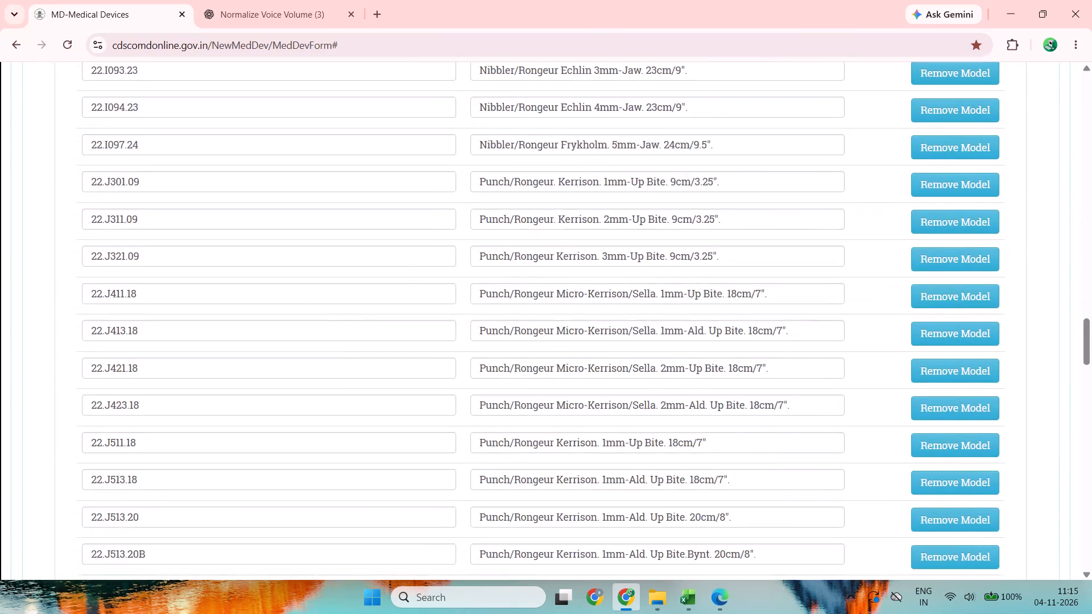
scroll(794, 382, down, 15)
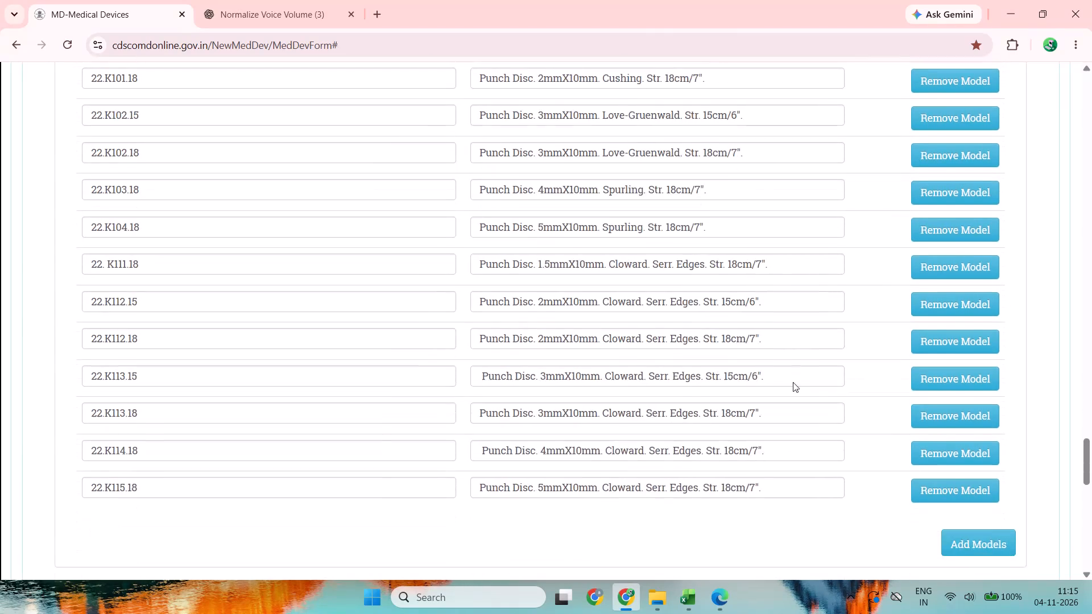
scroll(793, 382, down, 3)
click(974, 400)
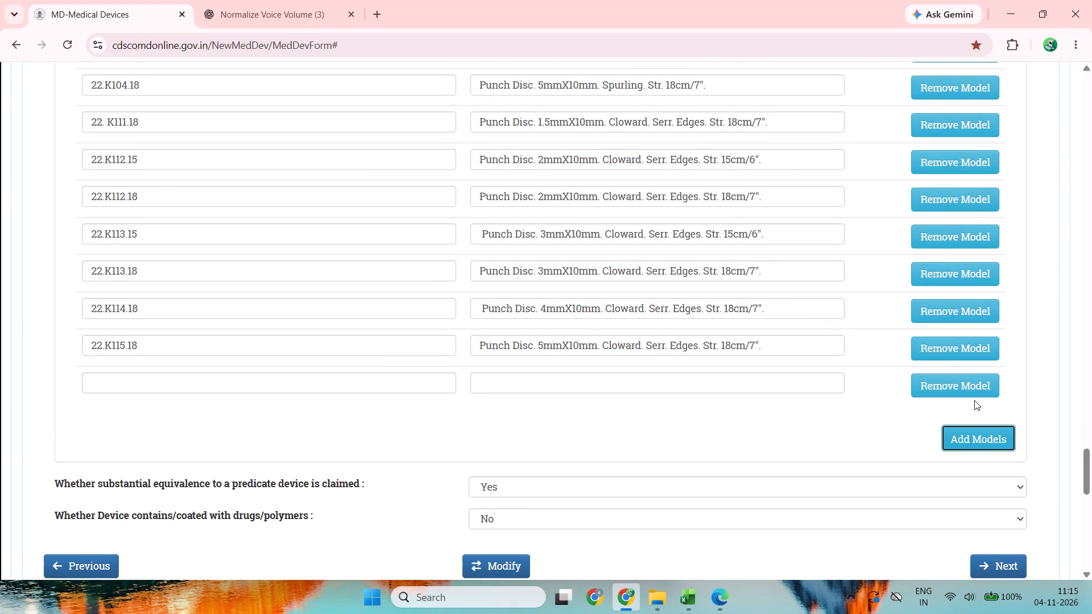
key(Return)
key(Return)
key(Return)
key(Return)
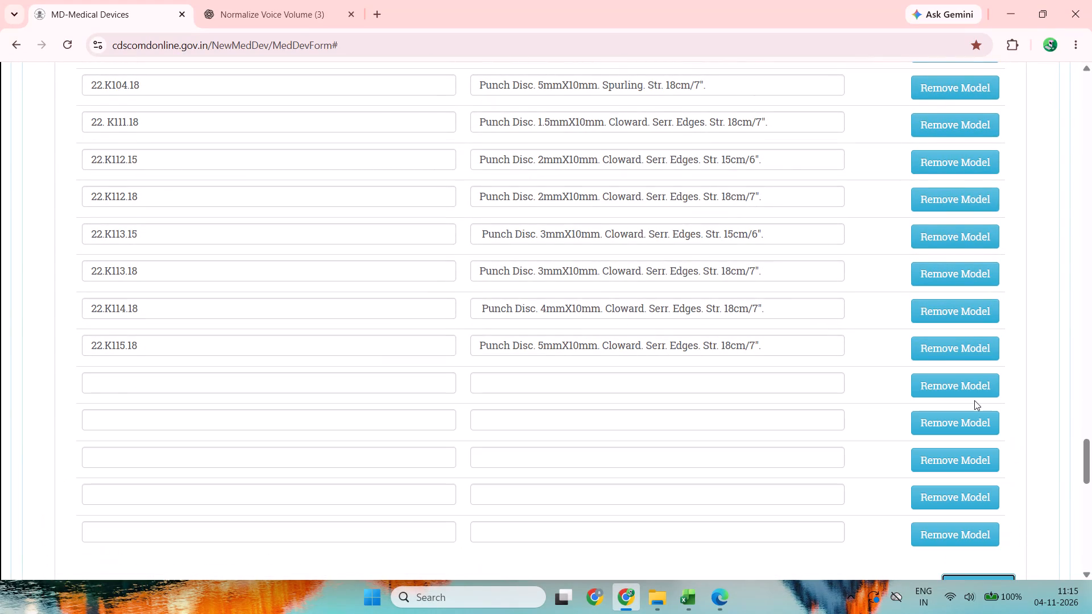
key(Return)
key(Return)
key(Return)
key(Return)
key(Return)
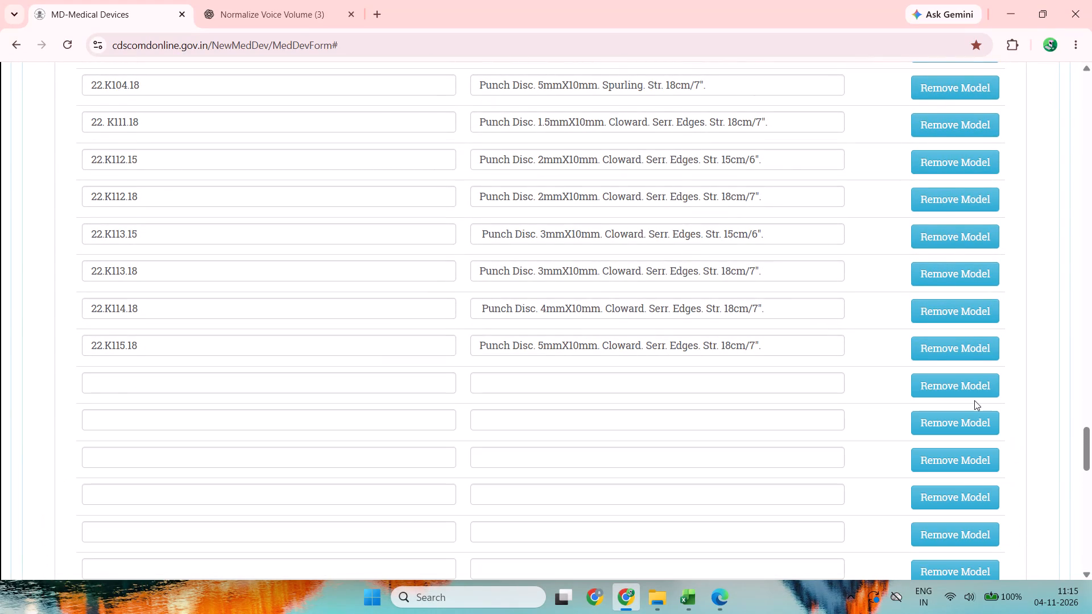
Copy the code 22. K116.18 from the Form_MD_195673 PDF into the first blank model row below 22.K115.18.
scroll(598, 327, down, 1)
scroll(334, 293, down, 2)
click(204, 175)
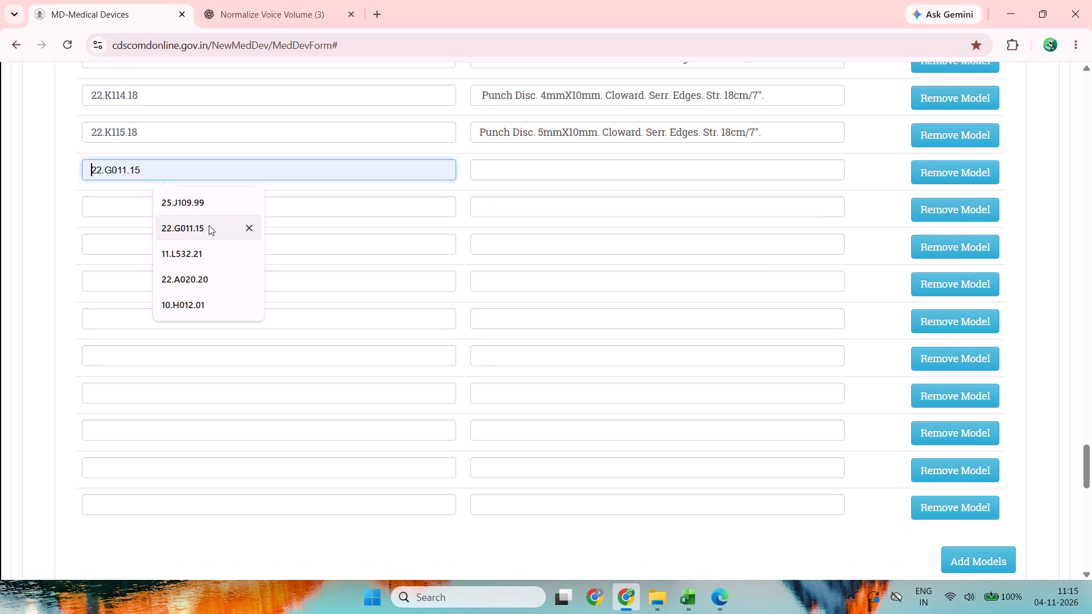
key(alt+Tab)
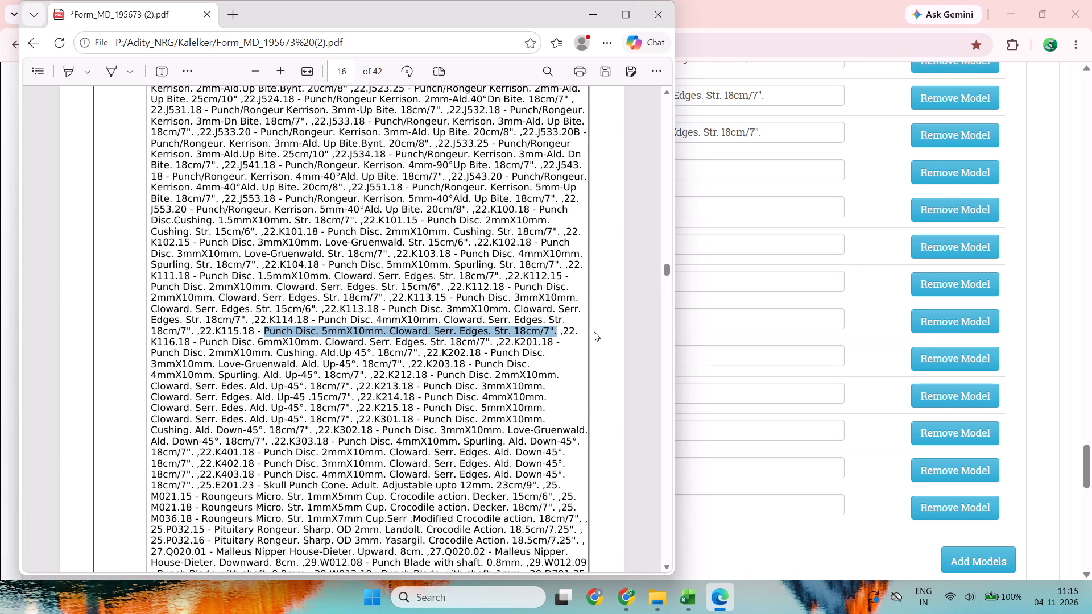
drag(564, 326, 328, 352)
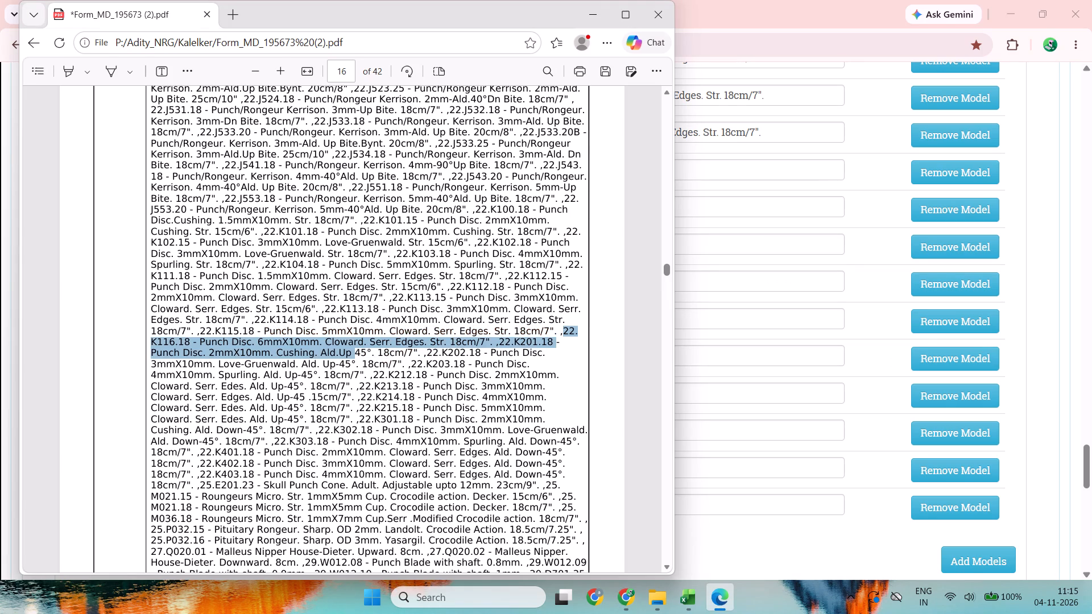
drag(328, 352, 189, 344)
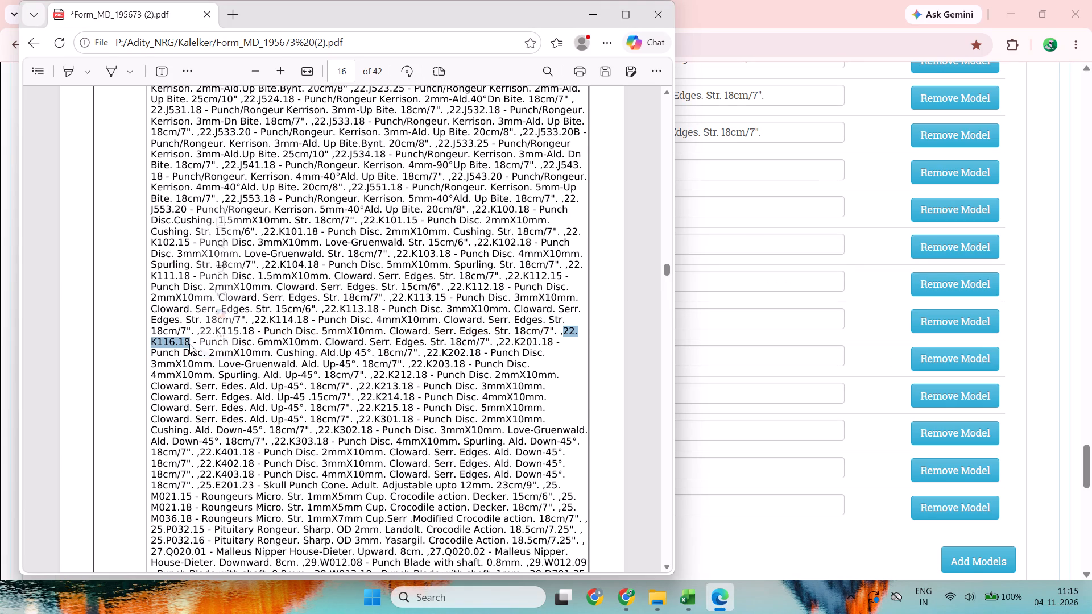
key(ctrl+c)
key(alt+Tab)
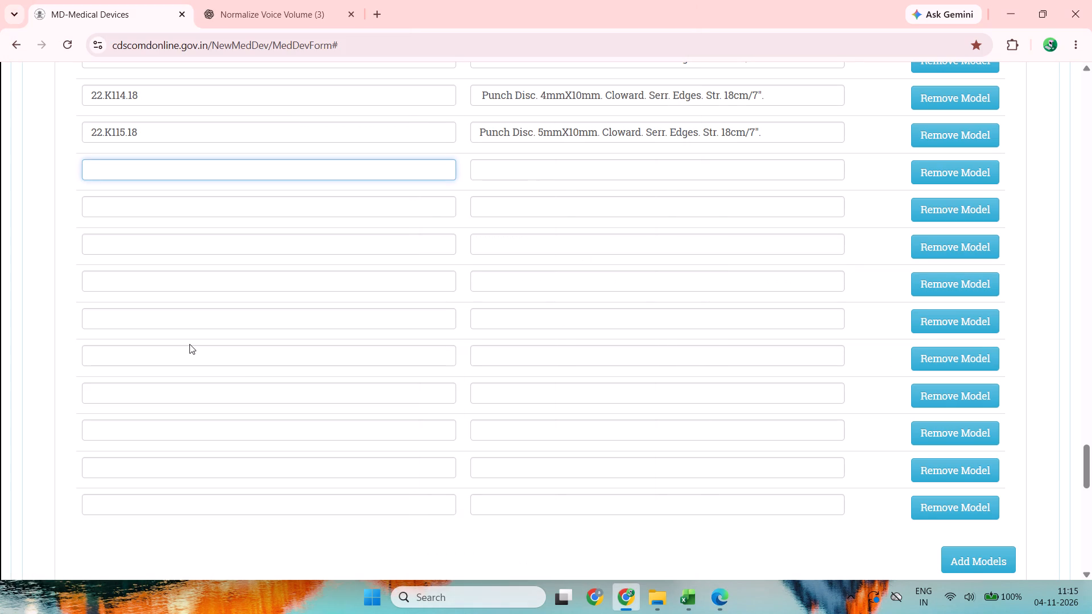
key(ctrl+v)
Copy the description "Punch Disc. 6mmX10mm. Cloward. Serr. Edges. Str. 18cm/7"." from the PDF into the 22. K116.18 row.
key(alt+Tab)
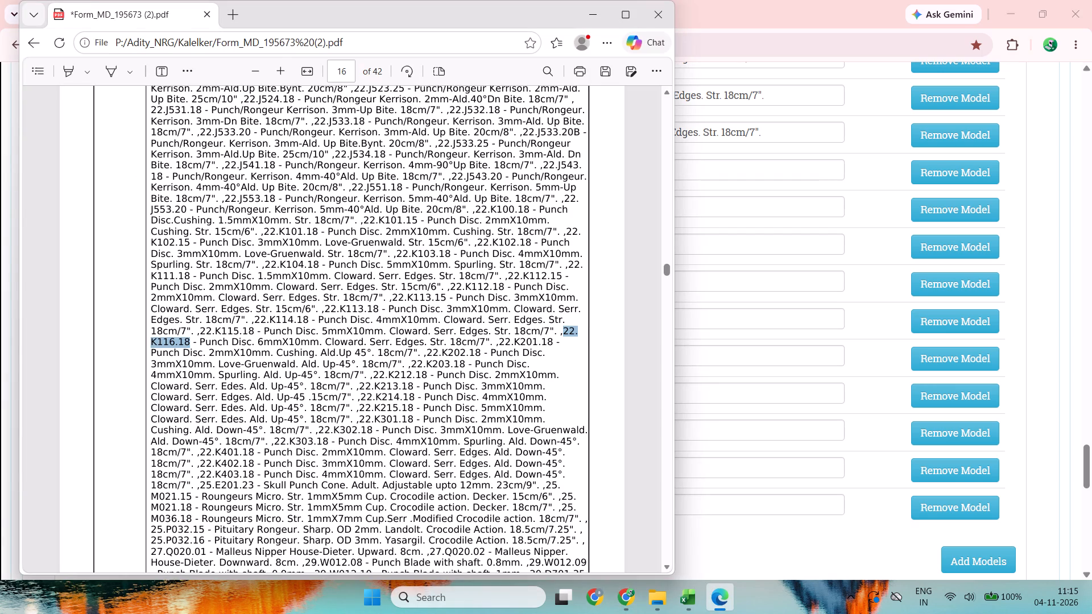
drag(198, 342, 380, 348)
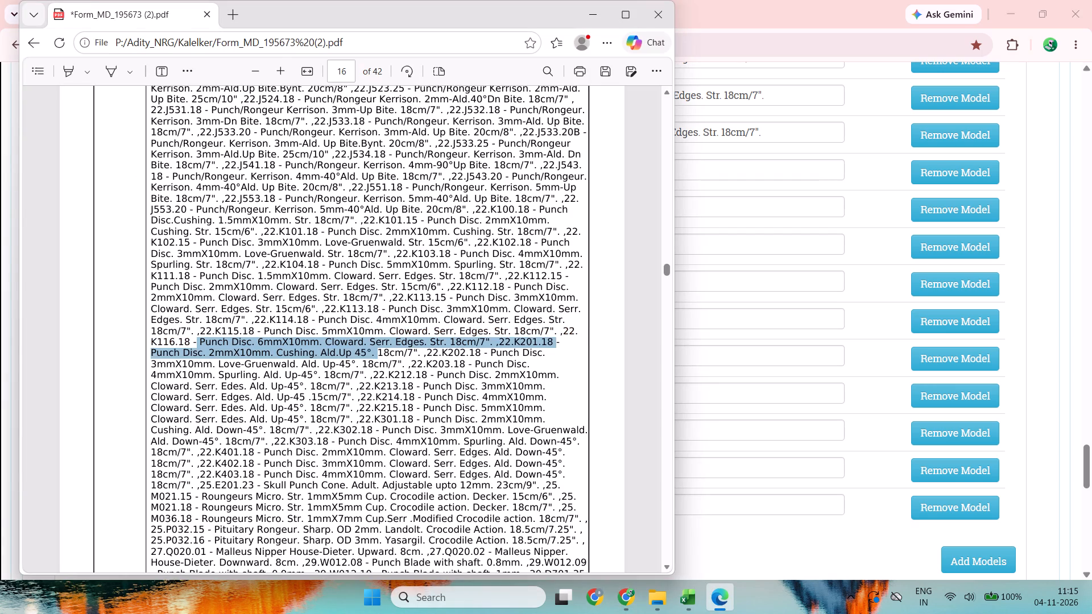
drag(380, 348, 492, 343)
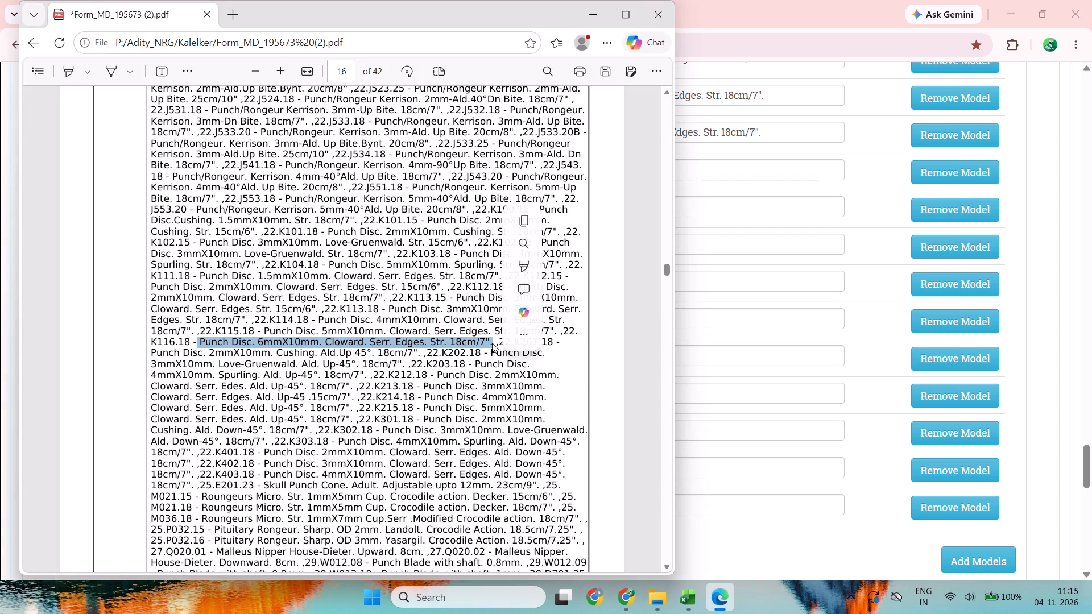
key(ctrl+c)
key(alt+Tab)
key(Tab)
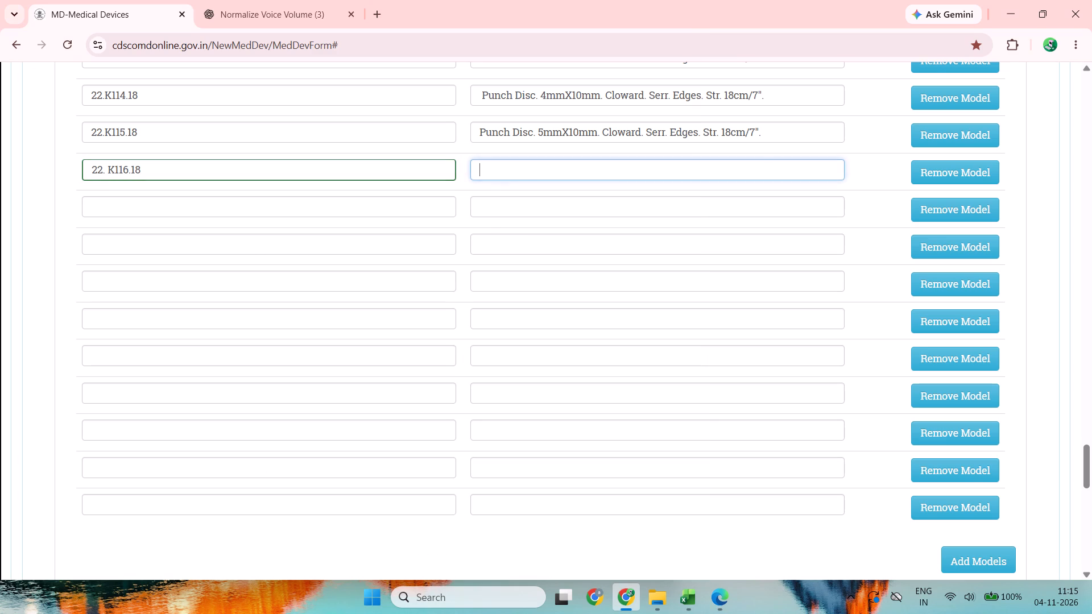
key(ctrl+v)
Copy the code 22.K201.18 from the PDF into the blank model row below 22. K116.18.
key(alt+Tab)
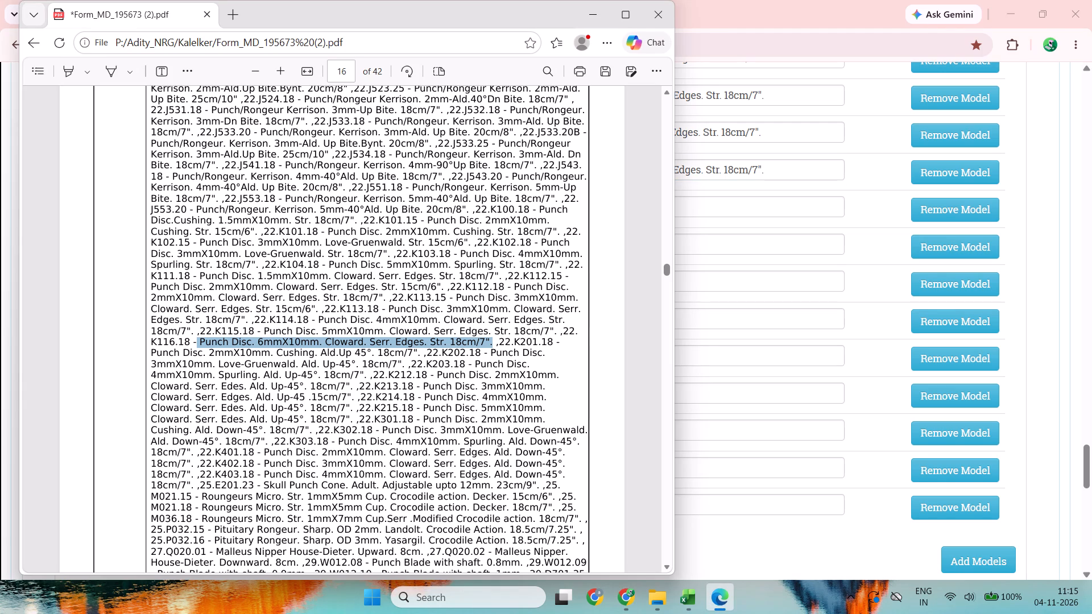
drag(501, 340, 548, 343)
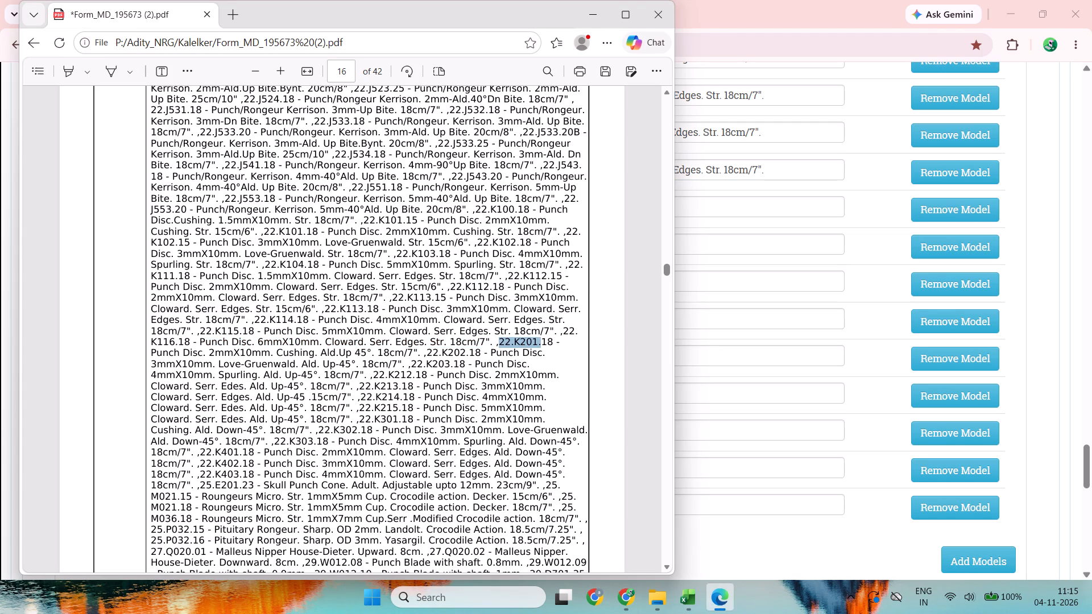
drag(548, 343, 554, 343)
key(ctrl+c)
key(alt+Tab)
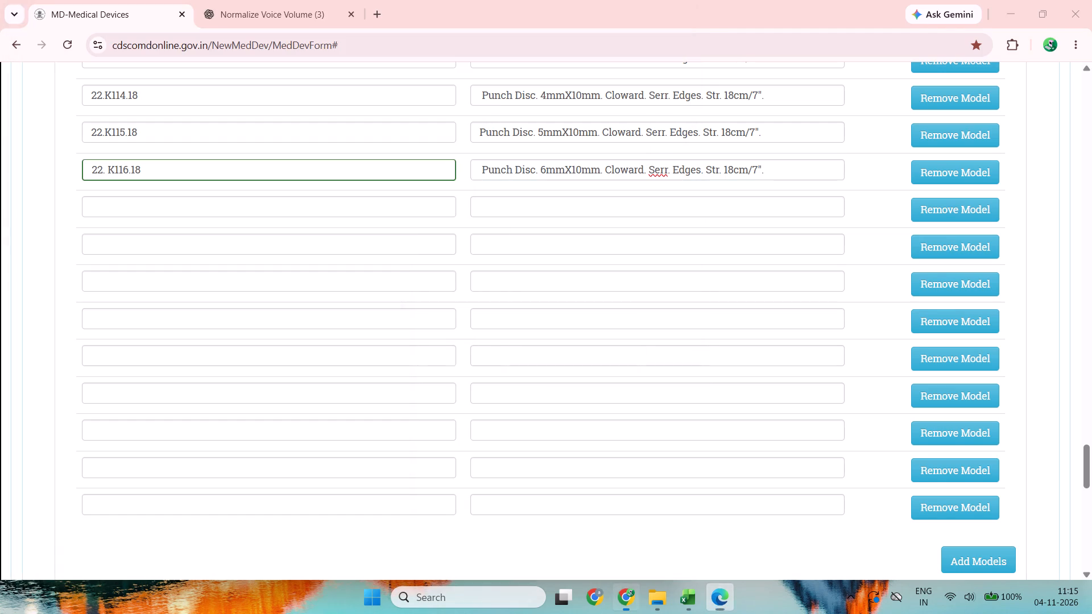
click(189, 207)
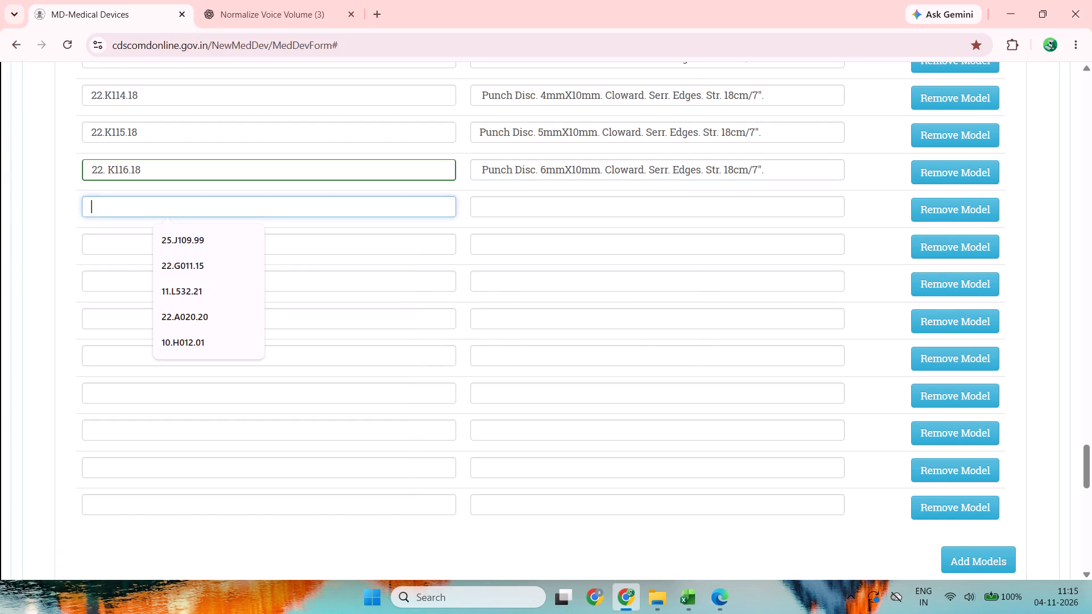
key(ctrl+v)
Copy the description "Punch Disc. 2mmX10mm. Cushing. Ald.Up 45°. 18cm/7"." from the PDF into the 22.K201.18 row.
scroll(255, 235, down, 1)
click(511, 135)
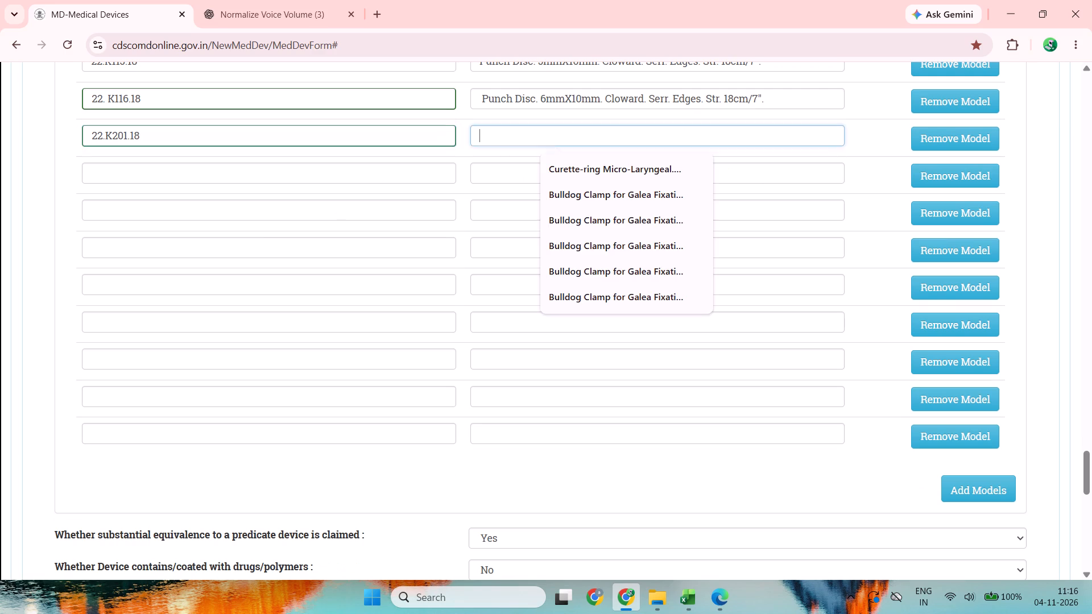
key(alt+Tab)
scroll(489, 369, down, 2)
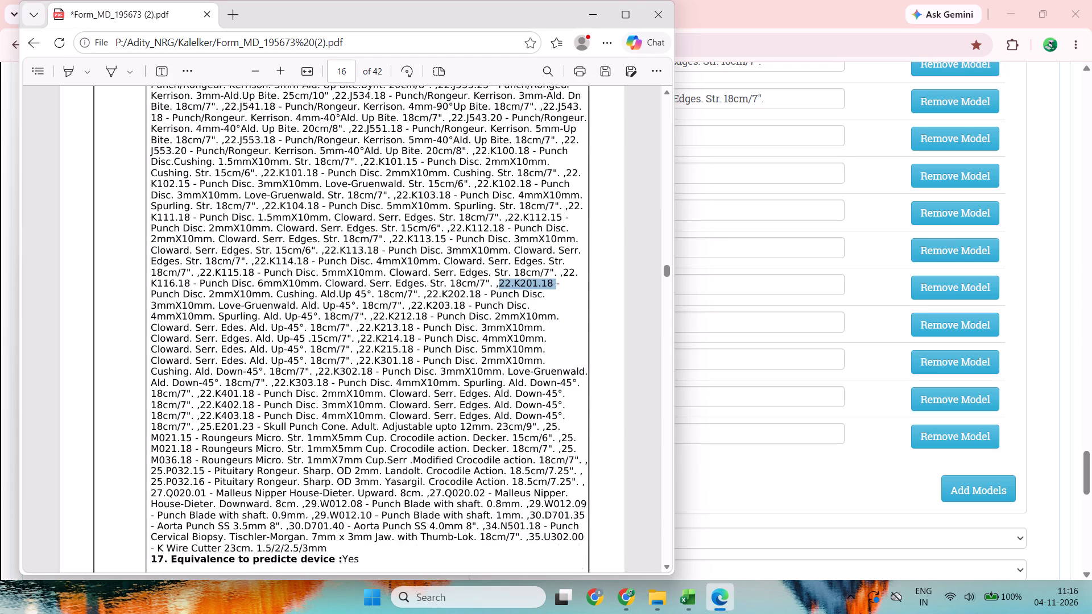
scroll(478, 362, down, 1)
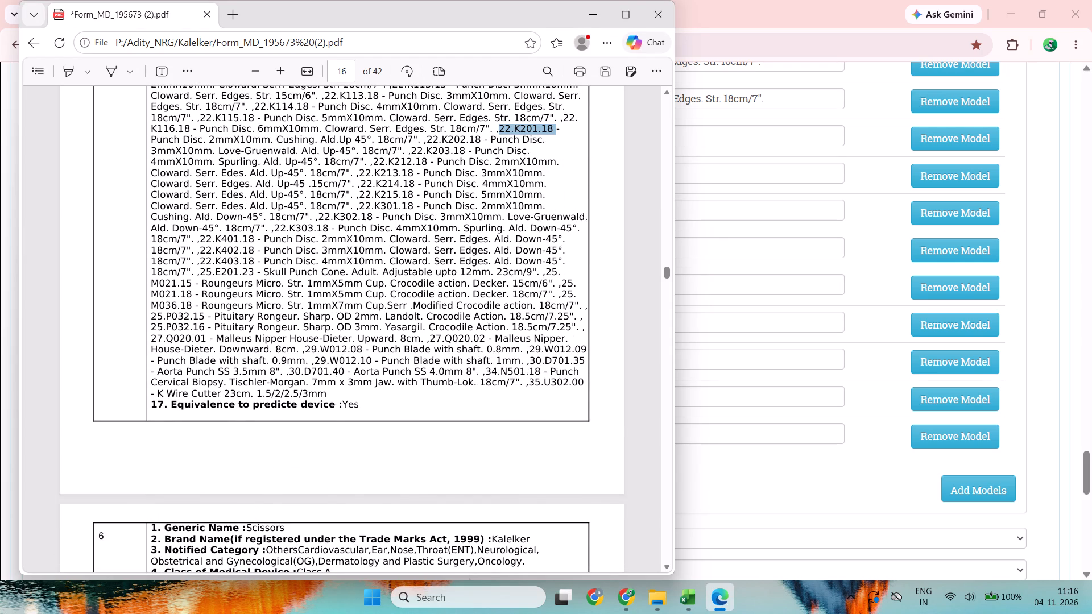
drag(150, 138, 307, 136)
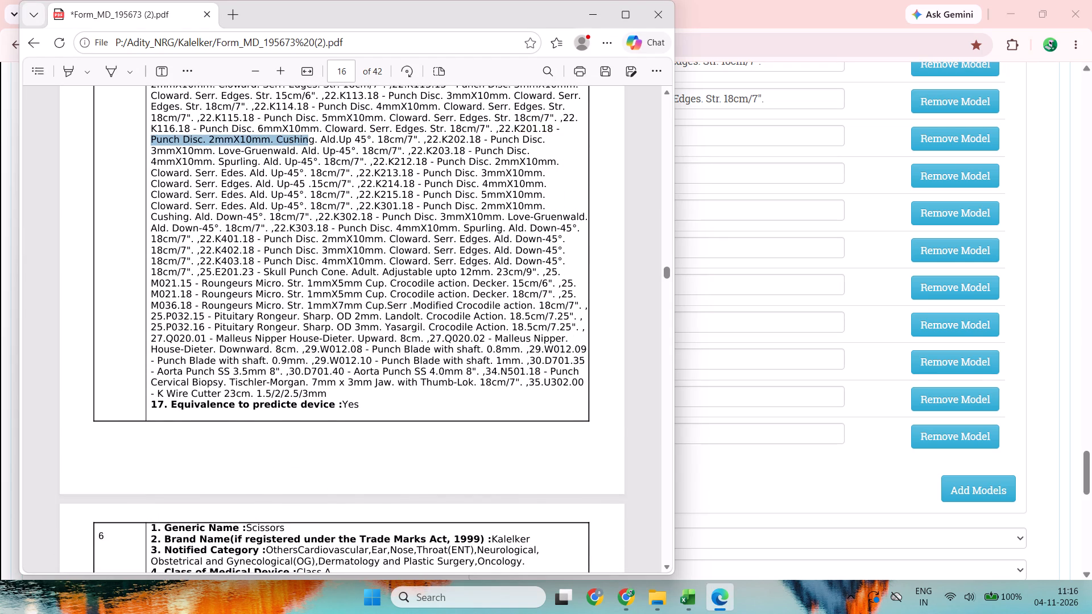
drag(307, 136, 423, 142)
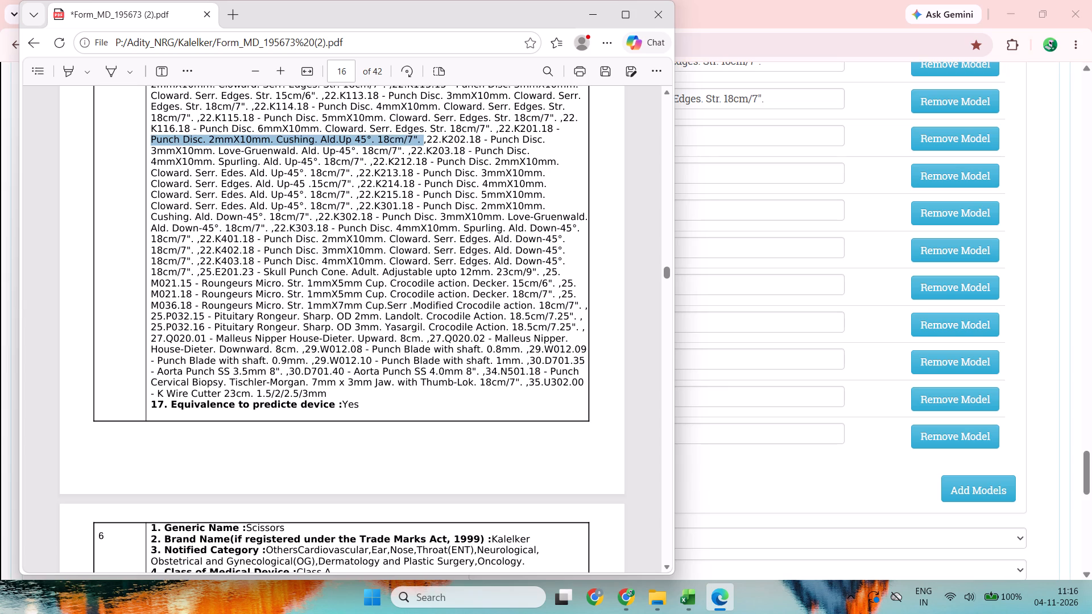
drag(423, 142, 422, 140)
key(ctrl+c)
key(alt+Tab)
key(Tab)
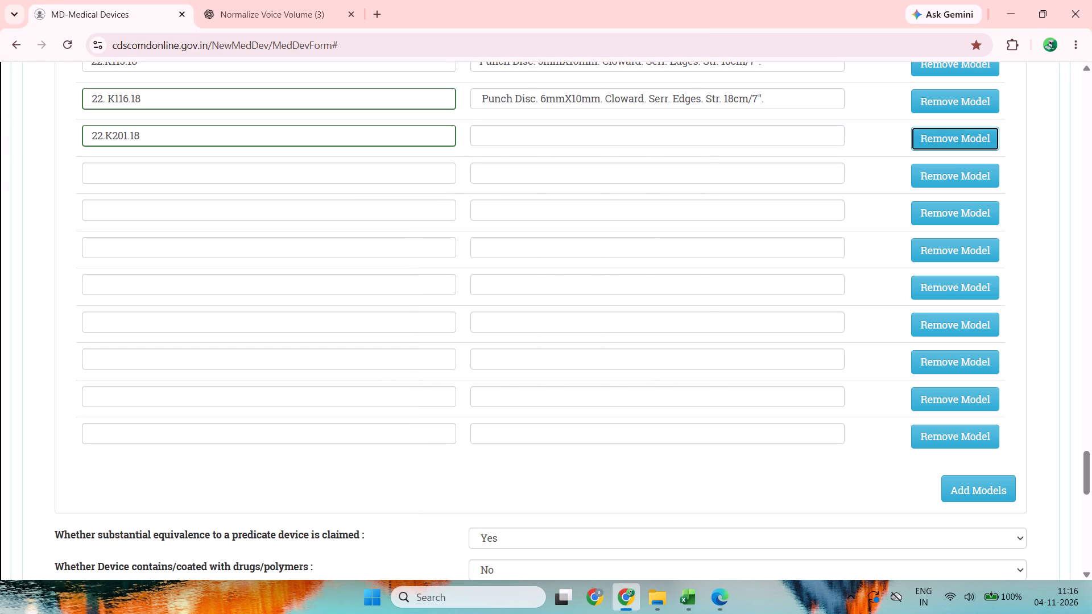
click(508, 134)
key(ctrl+v)
Copy the code 22.K202.18 from the PDF into the blank model row below 22.K201.18.
click(238, 169)
key(alt+Tab)
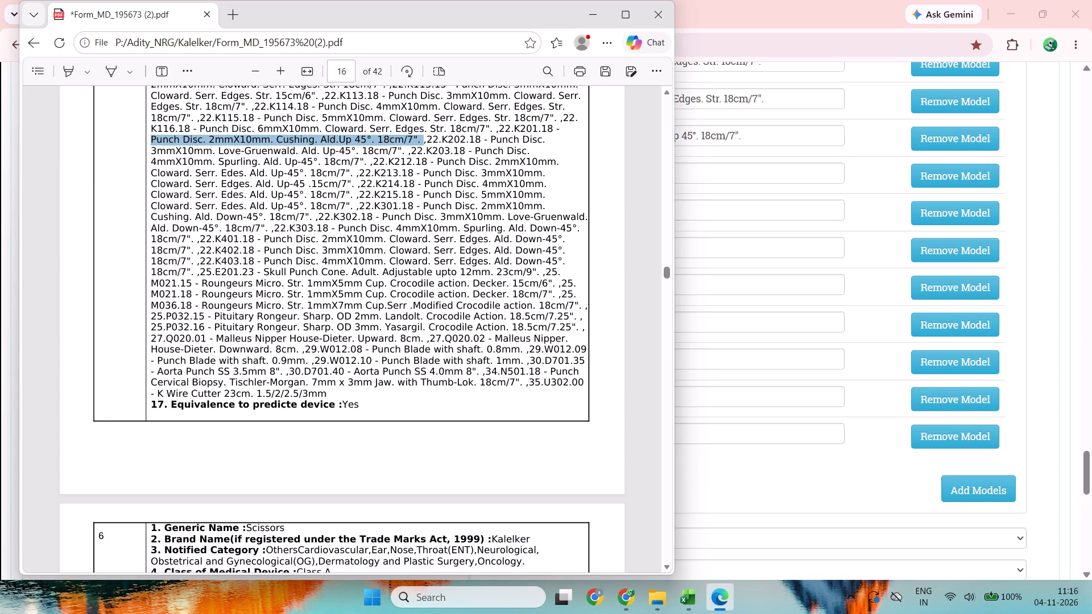
drag(429, 139, 478, 142)
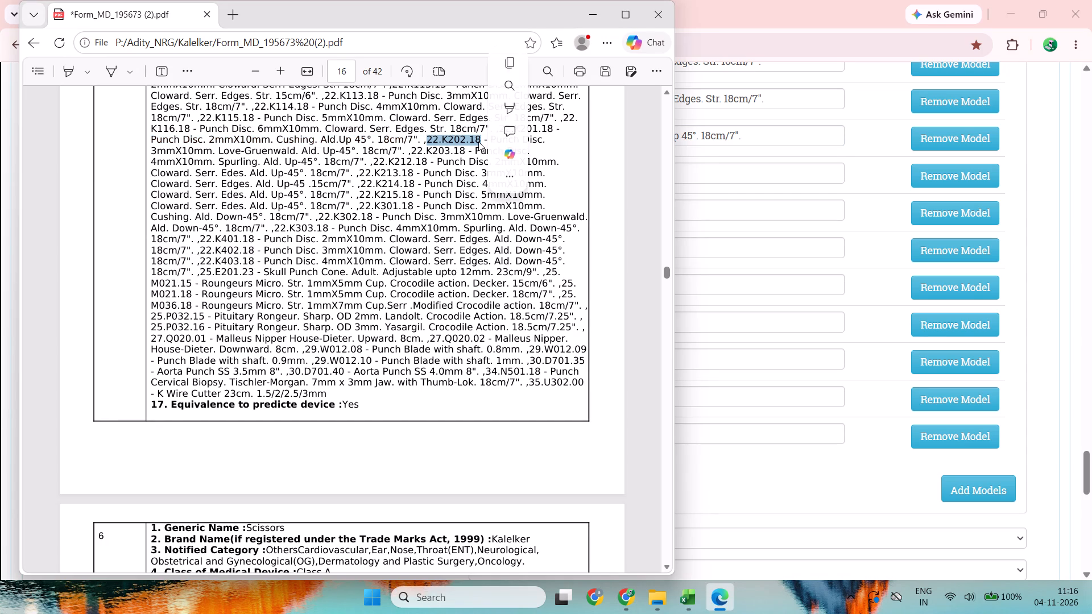
key(ctrl+c)
key(alt+Tab)
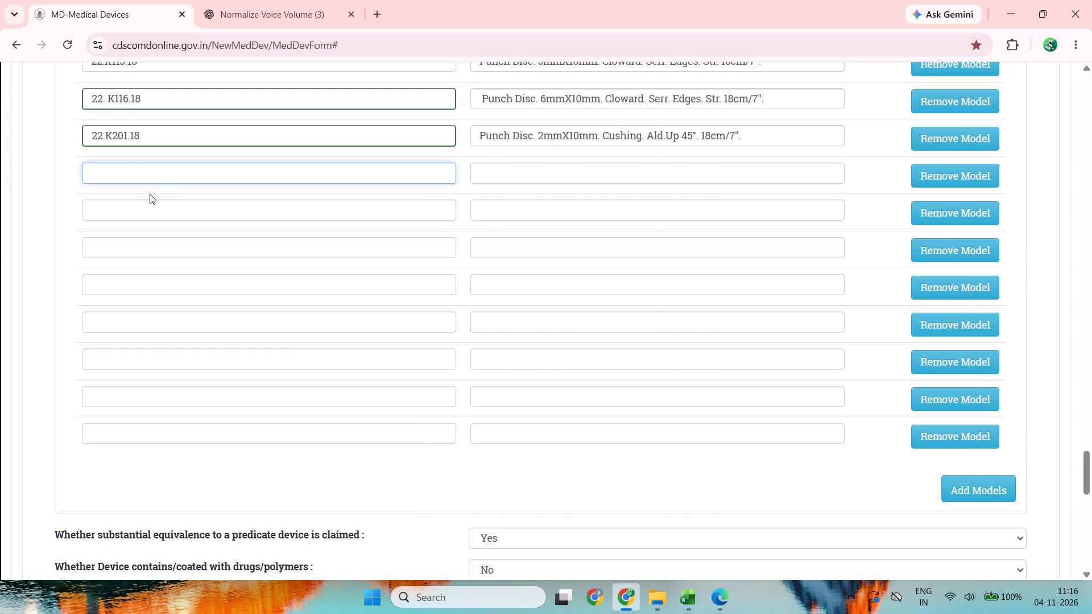
key(ctrl+v)
Copy the description "Punch Disc. 3mmX10mm. Love-Gruenwald. Ald. Up-45°. 18cm/7"." from the PDF into the 22.K202.18 row.
key(alt+Tab)
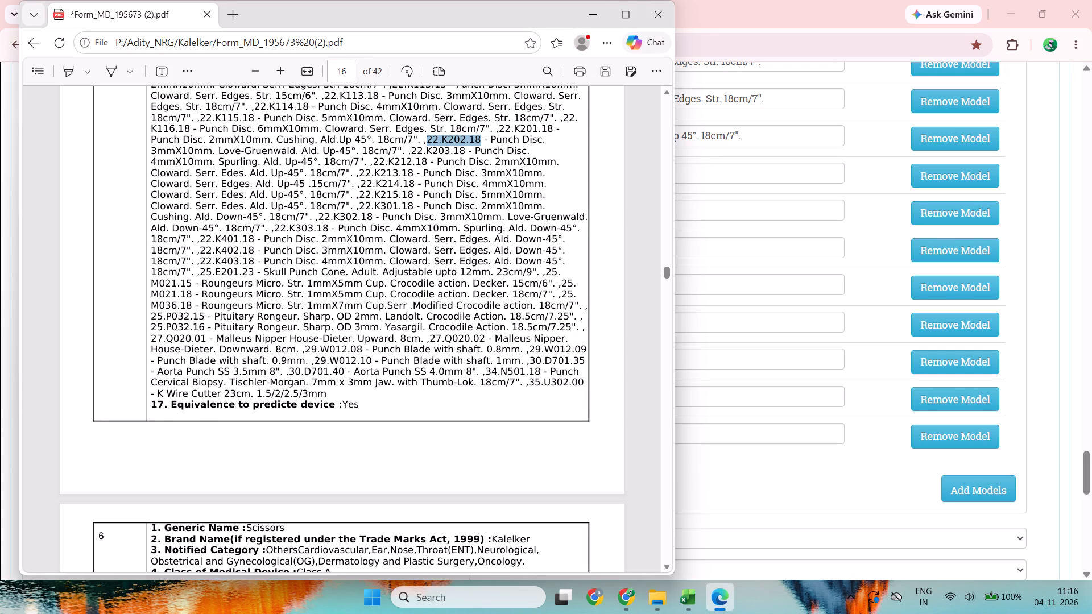
drag(491, 138, 309, 155)
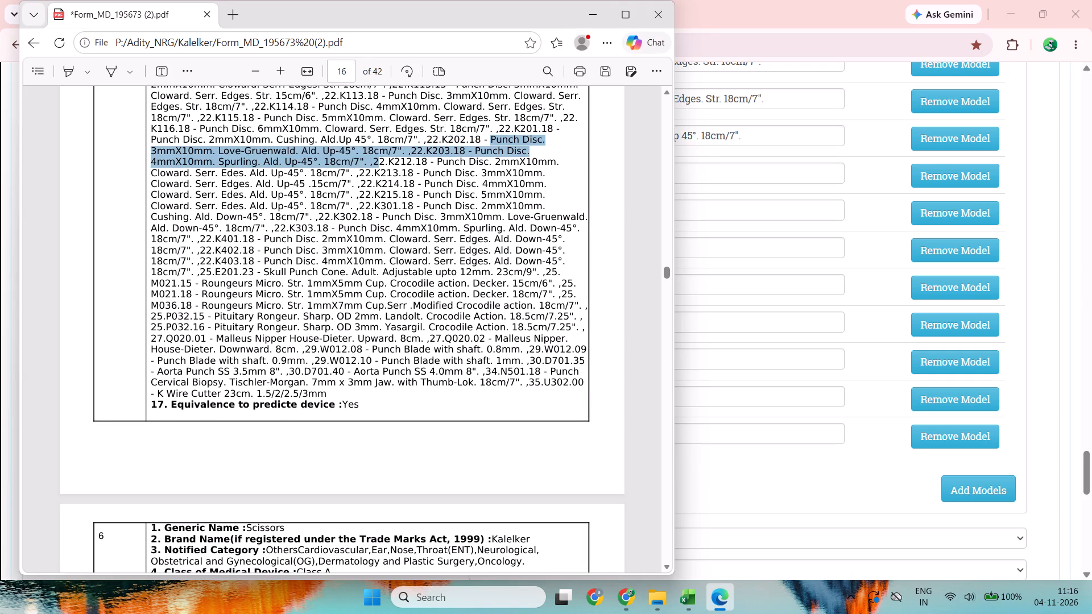
drag(309, 155, 355, 148)
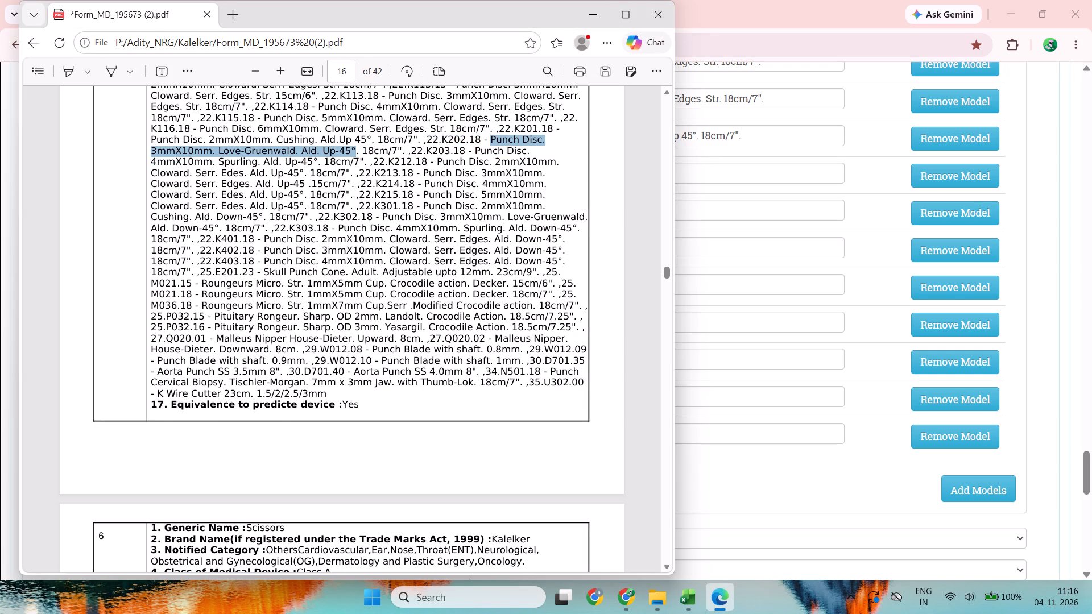
drag(355, 148, 411, 153)
drag(411, 153, 404, 154)
key(ctrl+c)
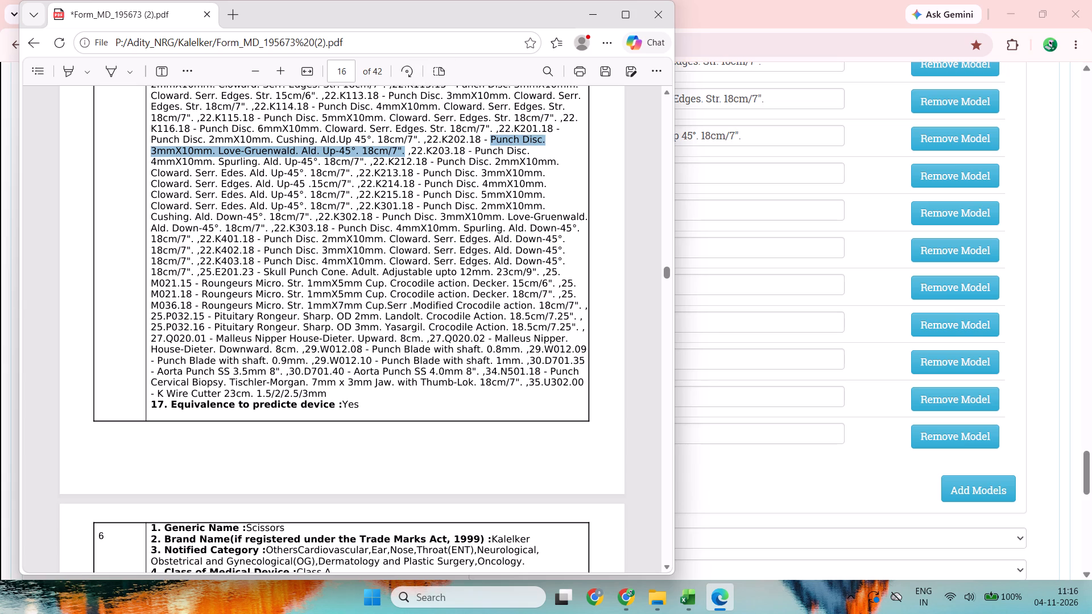
key(alt+Tab)
click(472, 172)
key(ctrl+v)
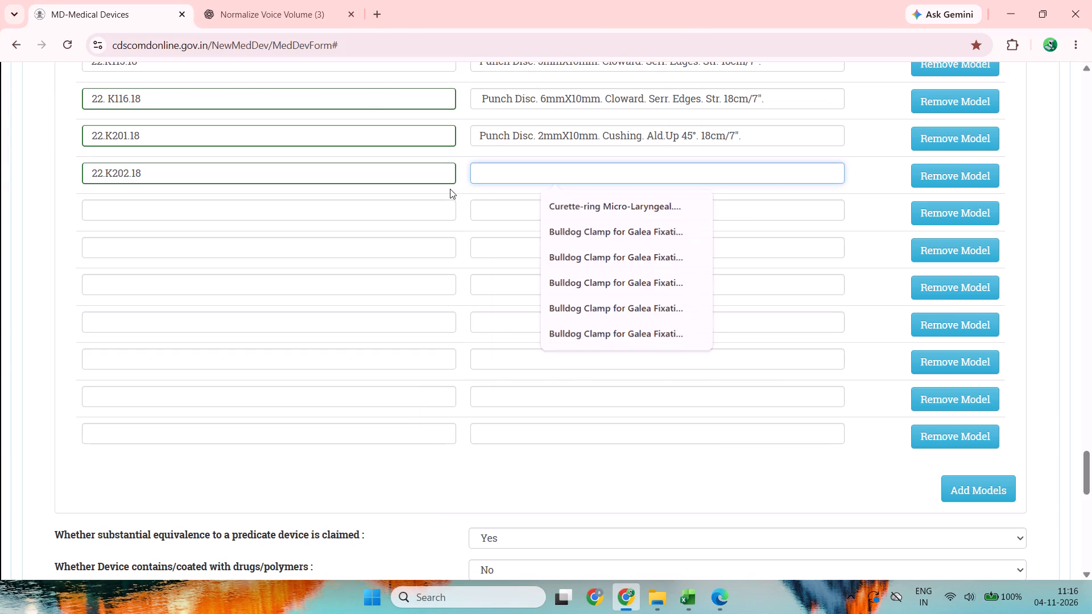
Copy the code 22.K203.18 from the PDF into the blank model row below 22.K202.18.
key(alt+Tab)
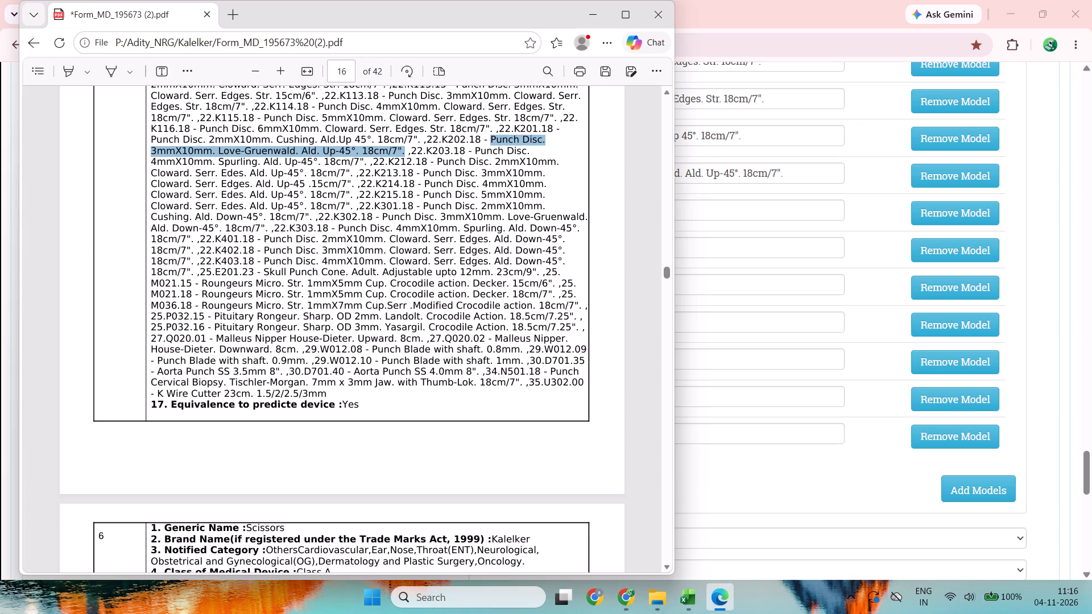
drag(414, 147, 262, 171)
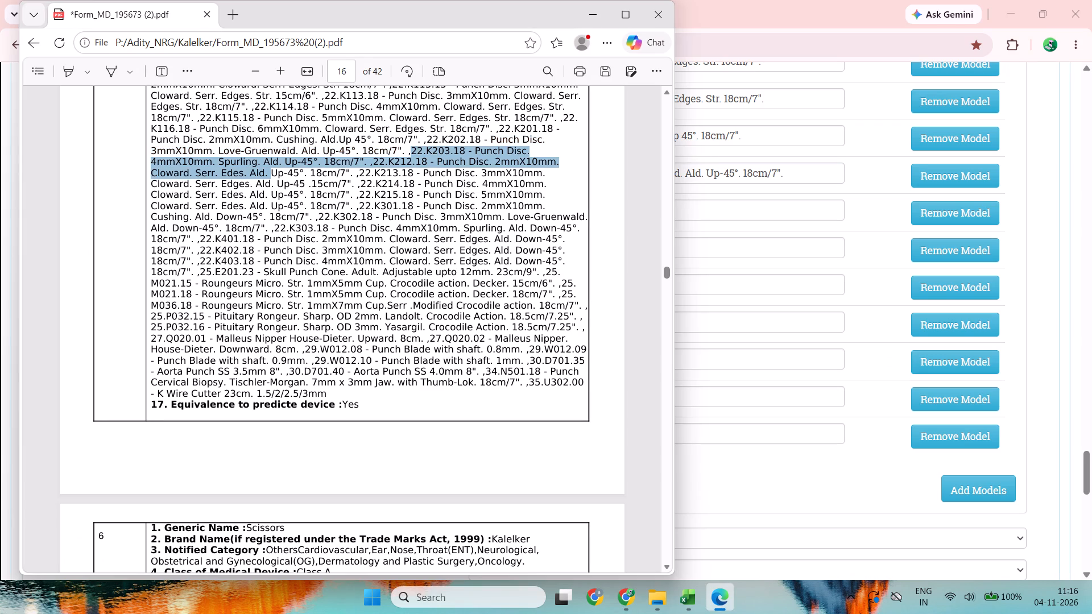
drag(262, 171, 464, 148)
key(ctrl+c)
key(alt+Tab)
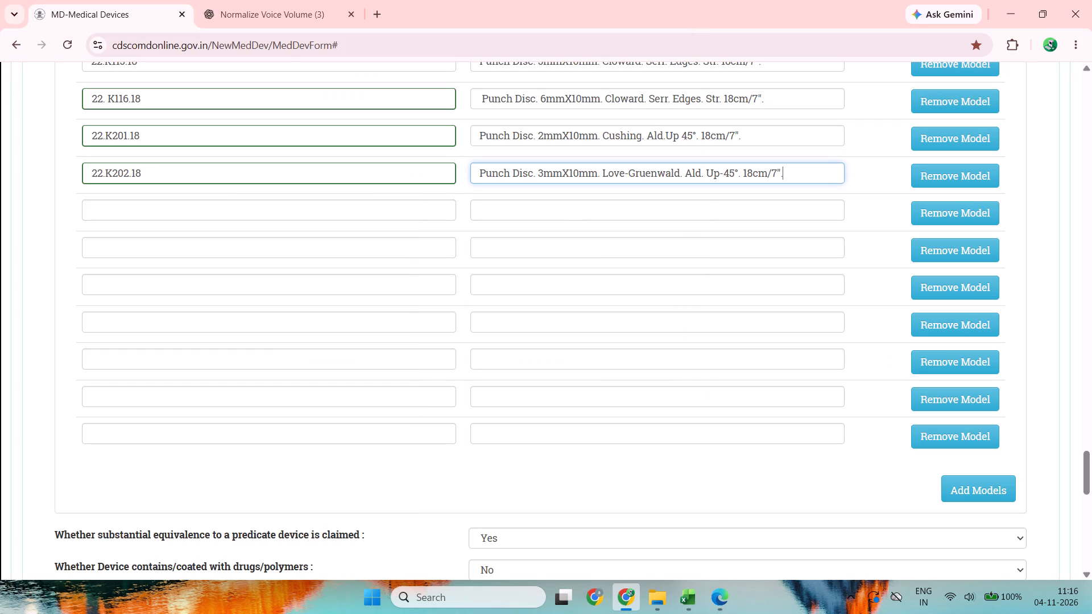
click(333, 205)
key(ctrl+v)
Copy the description "Punch Disc. 4mmX10mm. Spurling. Ald. Up-45°. 18cm/7"." from the PDF into the 22.K203.18 row.
key(alt+Tab)
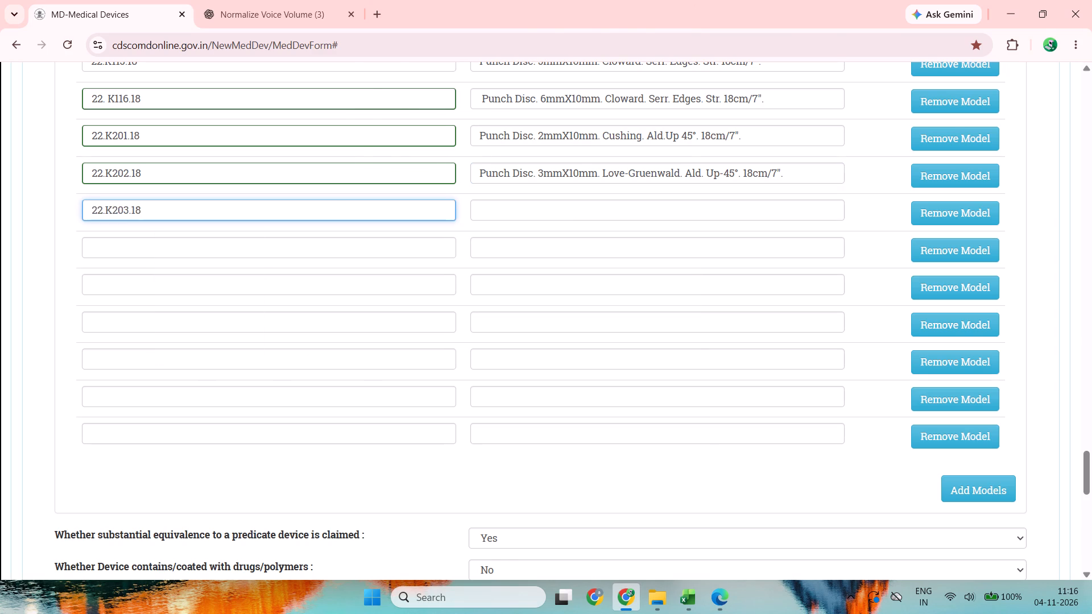
drag(477, 149, 366, 163)
key(ctrl+c)
key(alt+Tab)
click(494, 202)
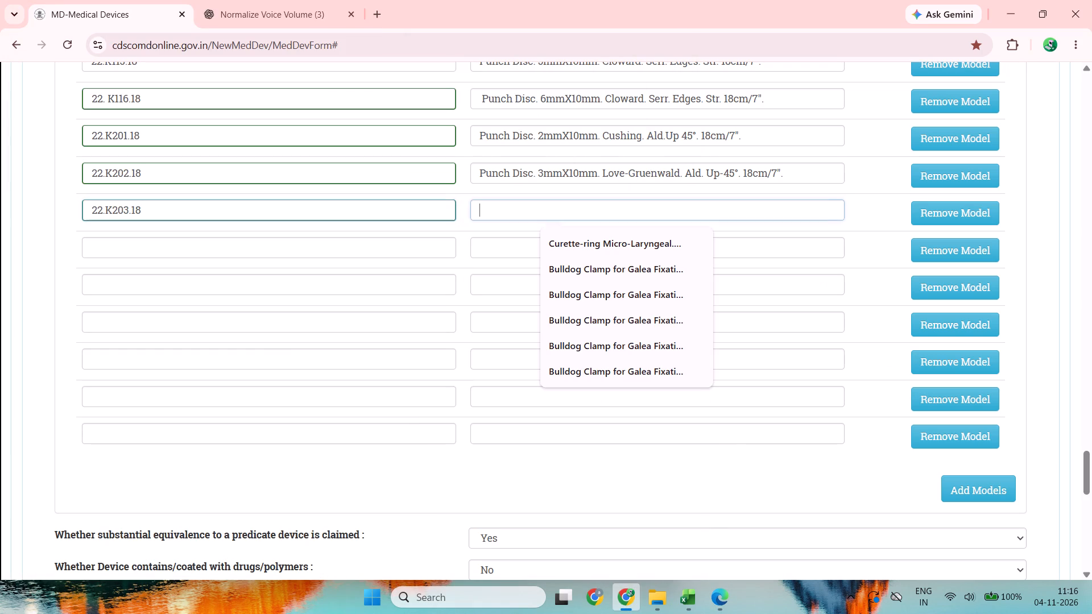
key(ctrl+v)
Copy the code 22.K212.18 from the PDF into the blank model row below 22.K203.18.
click(311, 237)
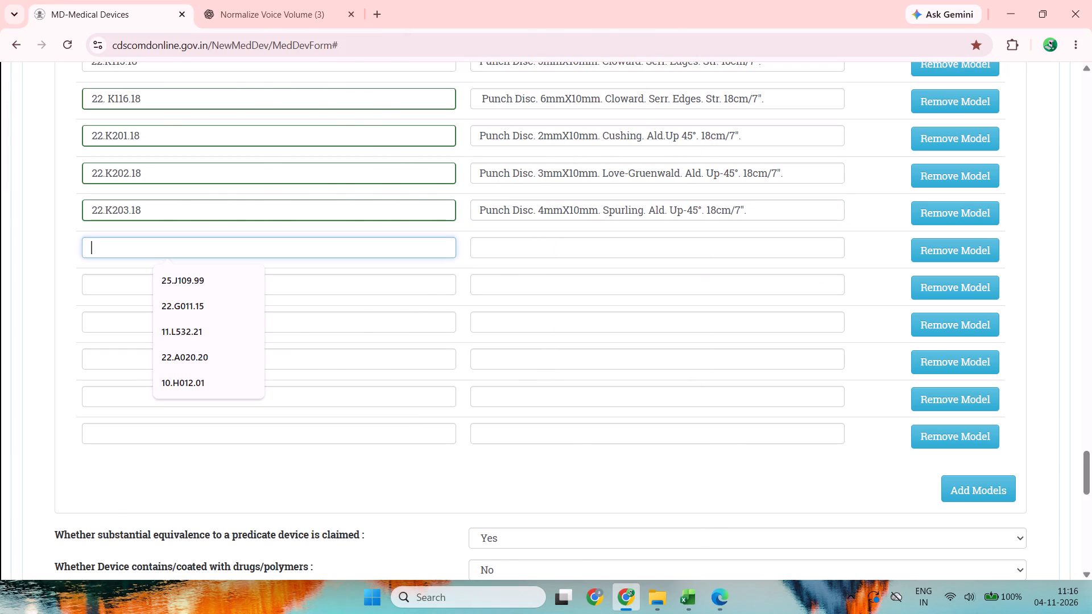
key(alt+Tab)
drag(374, 164, 375, 164)
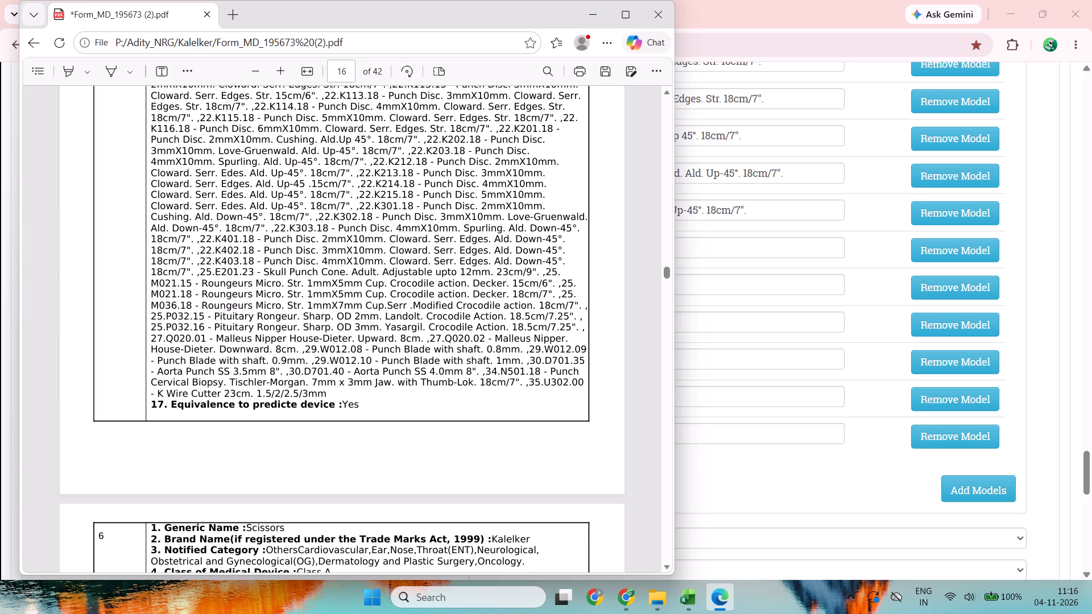
drag(375, 164, 430, 159)
key(ctrl+c)
key(alt+Tab)
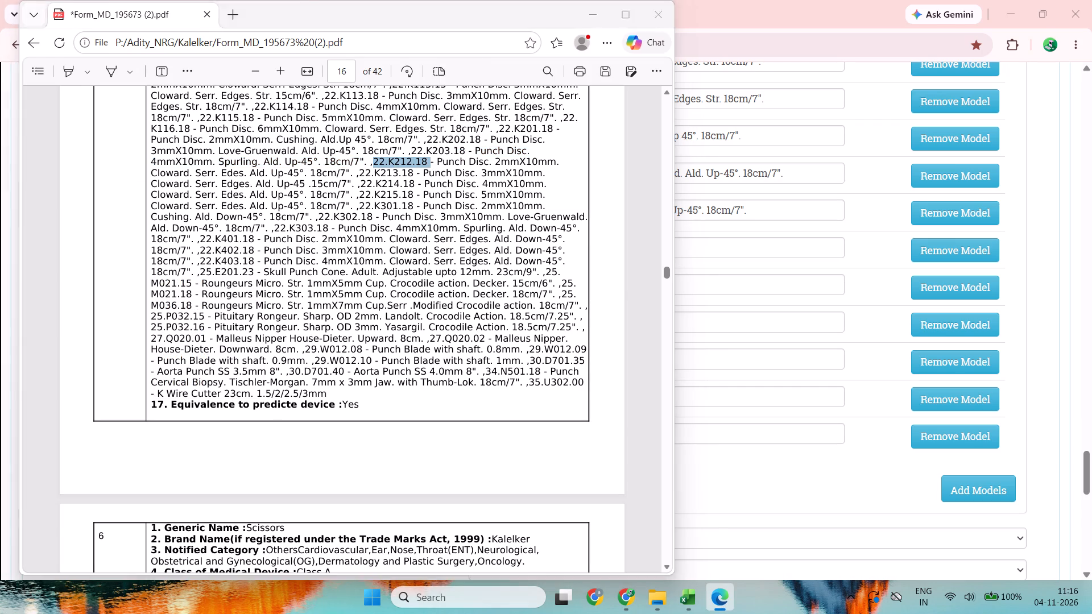
key(ctrl+v)
Copy the description "Punch Disc. 2mmX10mm. Cloward. Serr. Edes. Ald. Up-45°. 18cm/7"." from the PDF into the 22.K212.18 row.
key(alt+Tab)
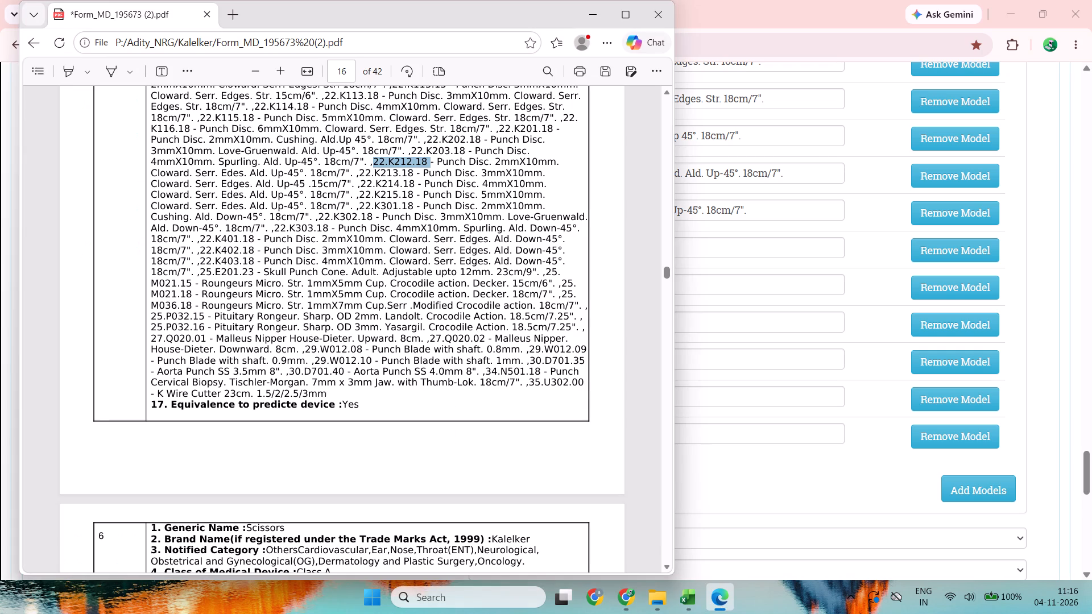
drag(441, 157, 408, 181)
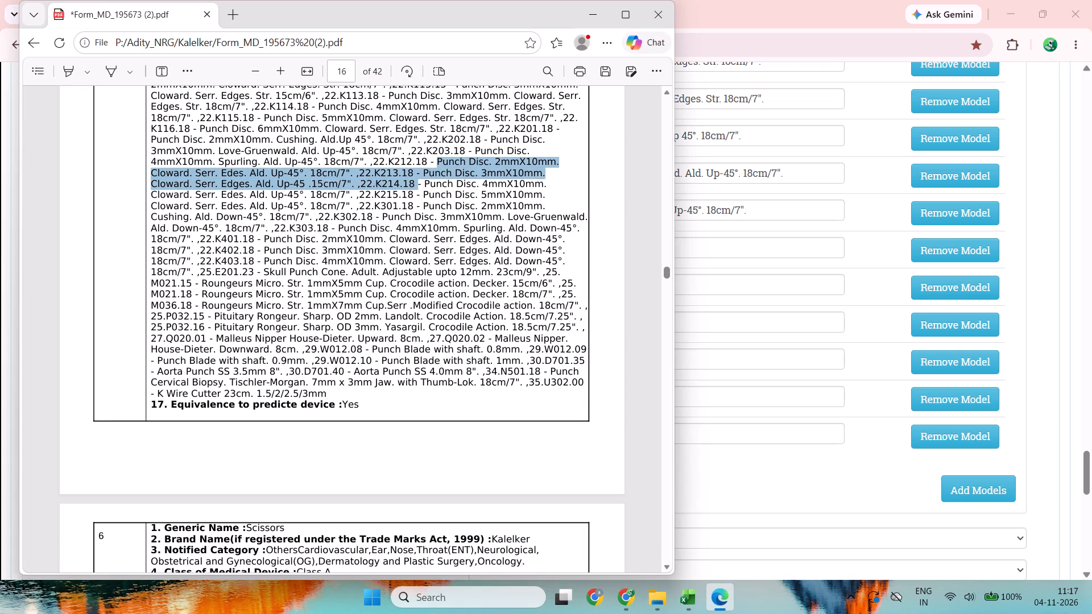
drag(408, 181, 349, 175)
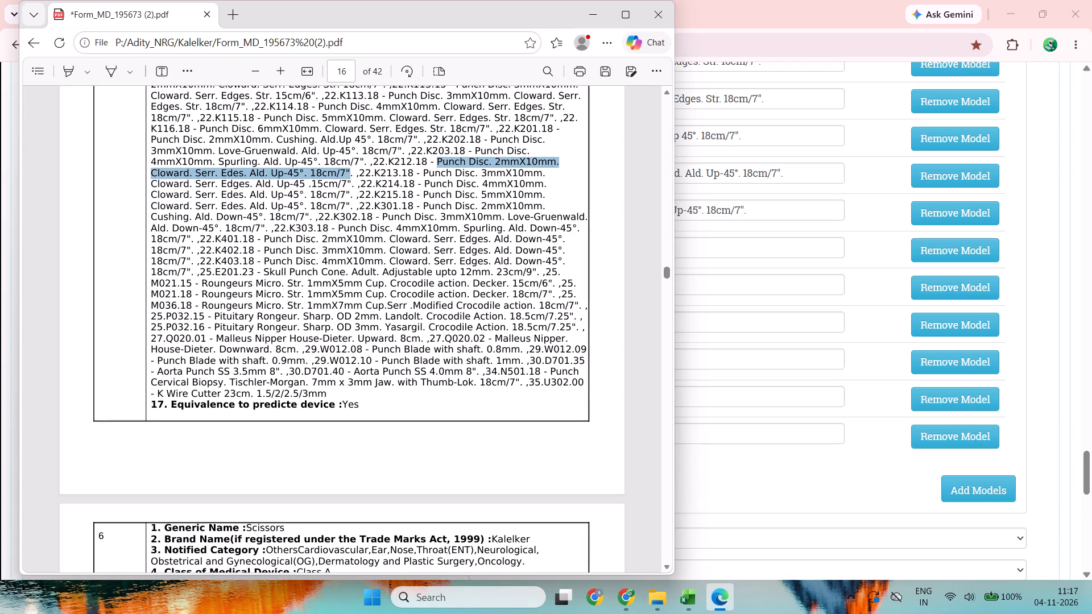
drag(349, 175, 353, 176)
key(ctrl+c)
key(Tab)
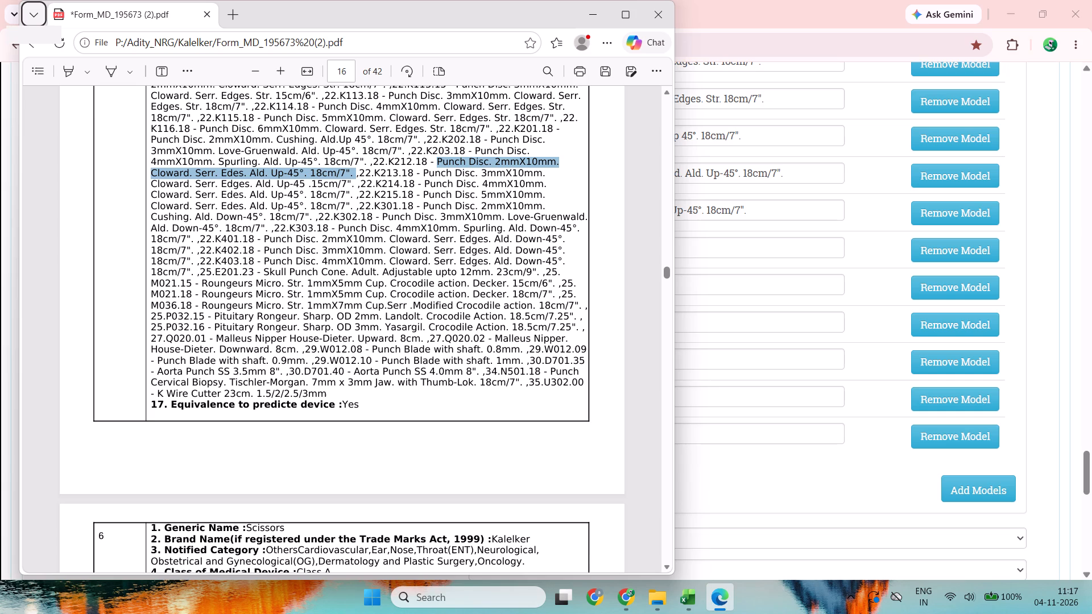
key(alt+Tab)
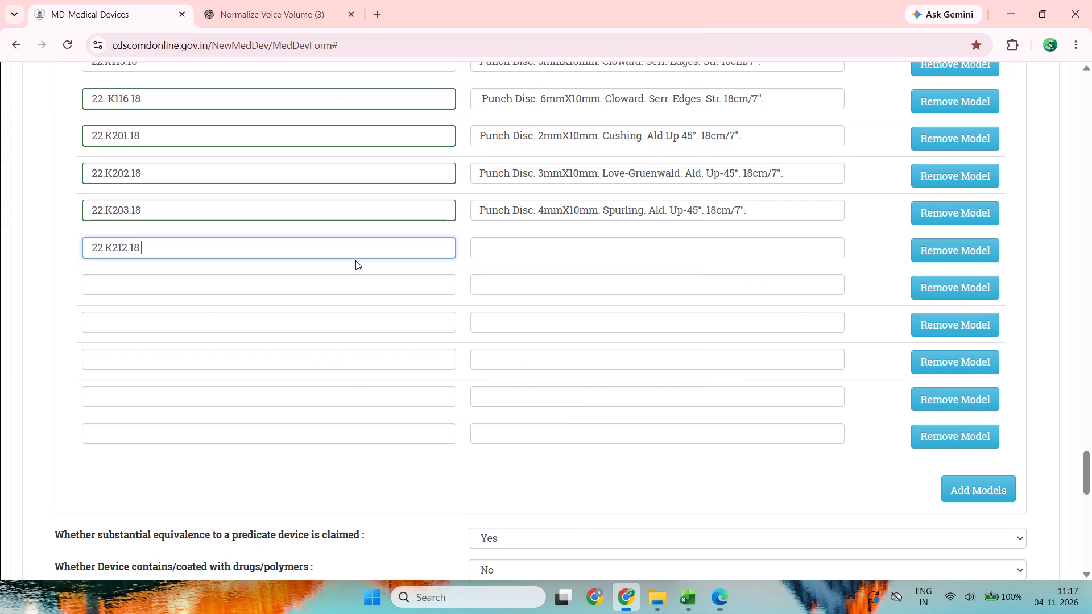
click(504, 248)
key(ctrl+v)
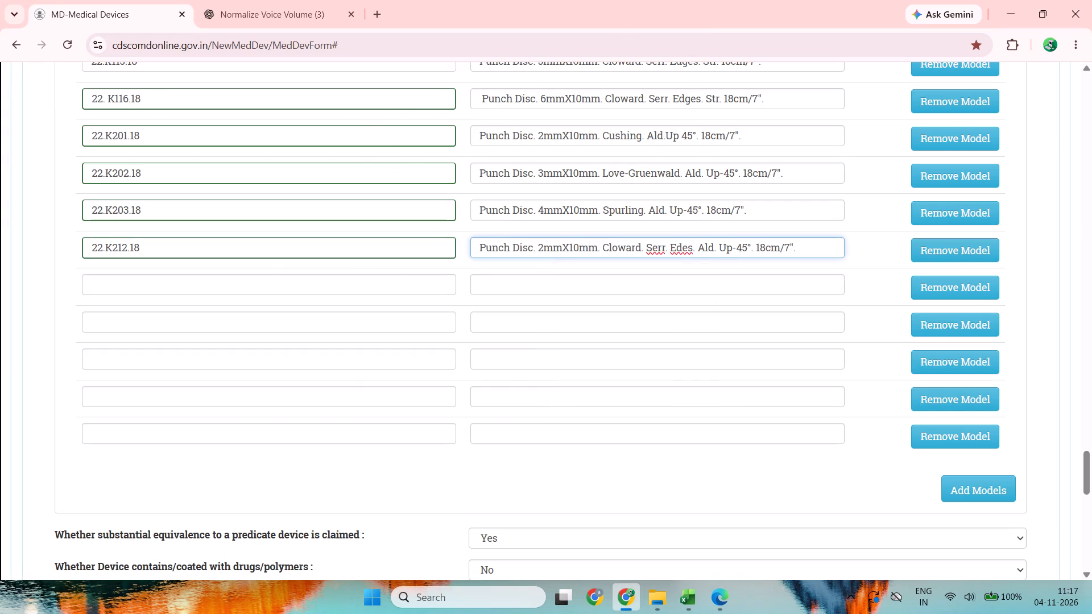
Copy the code 22.K213.18 from the PDF into the blank model row below 22.K212.18.
key(alt+Tab)
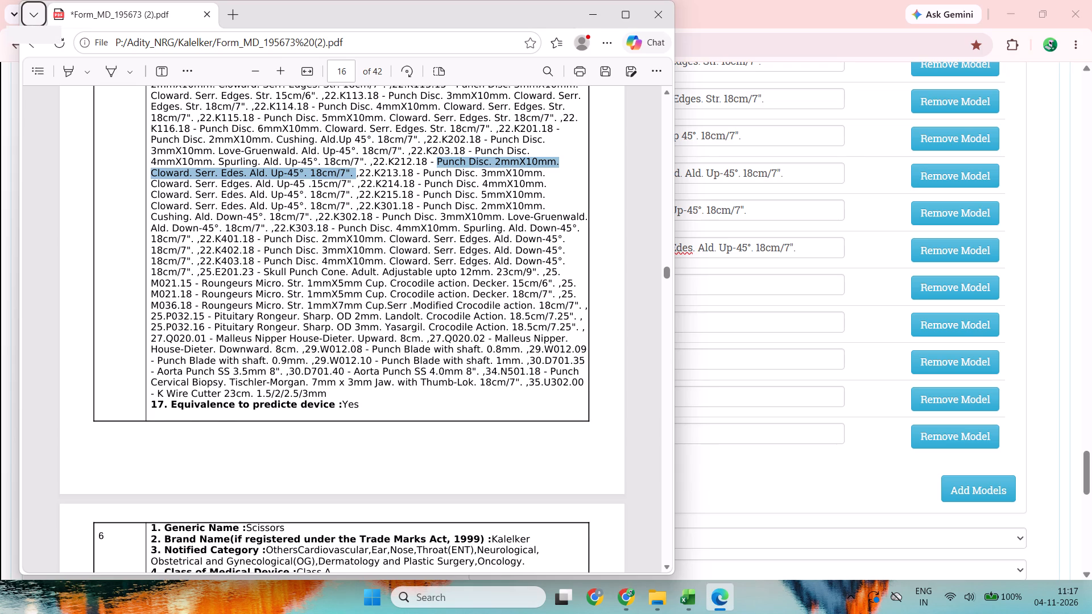
drag(361, 171, 413, 175)
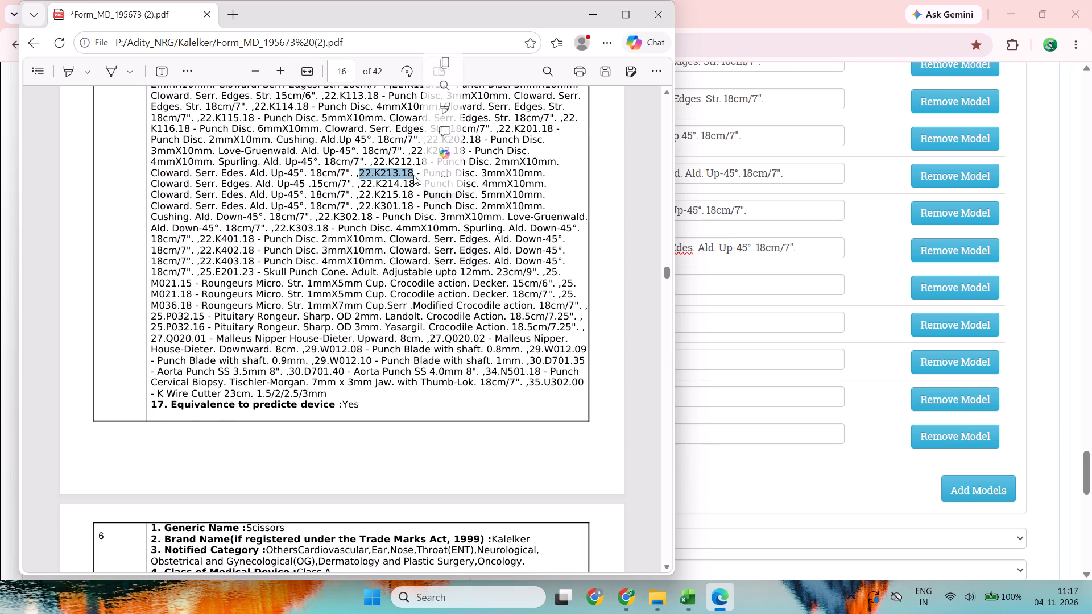
key(ctrl+c)
key(alt+Tab)
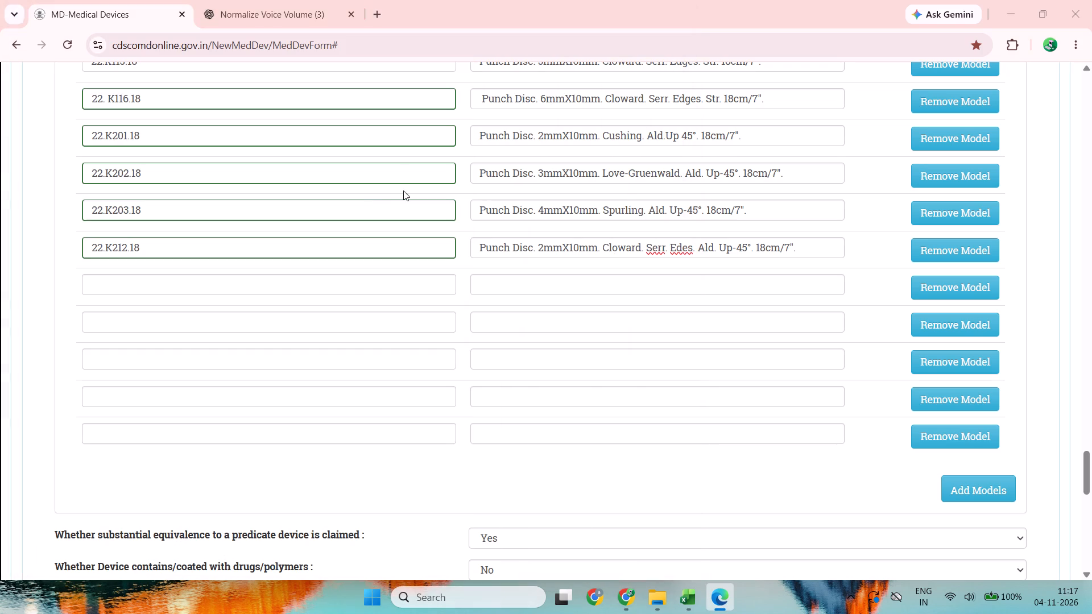
click(267, 279)
key(ctrl+v)
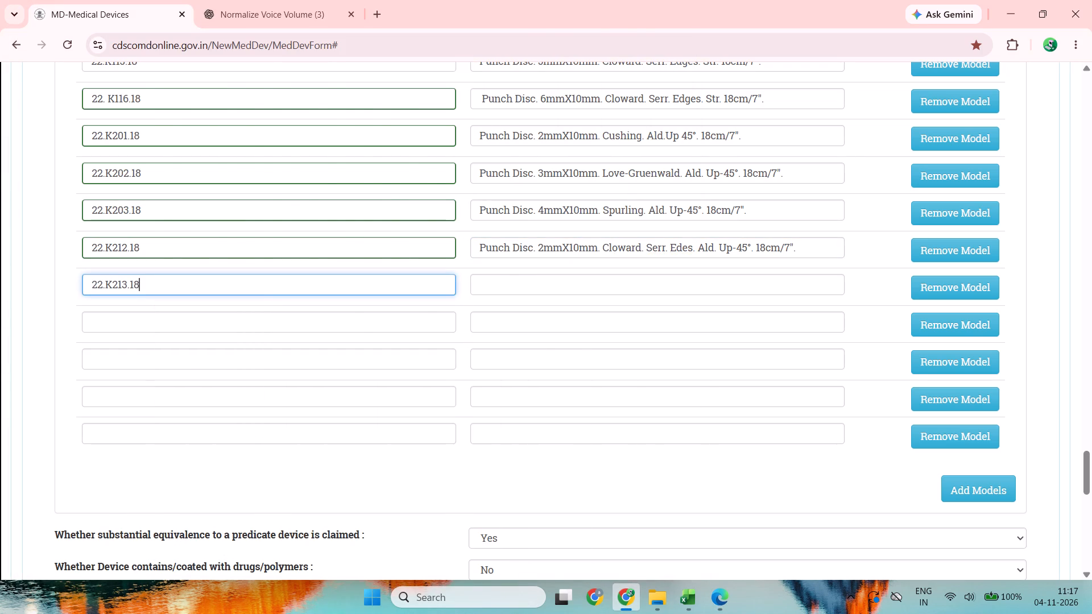
Copy the description "Punch Disc. 3mmX10mm. Cloward. Serr. Edges. Ald. Up-45 .15cm/7"." from the PDF into the 22.K213.18 row.
key(alt+Tab)
drag(425, 172, 358, 183)
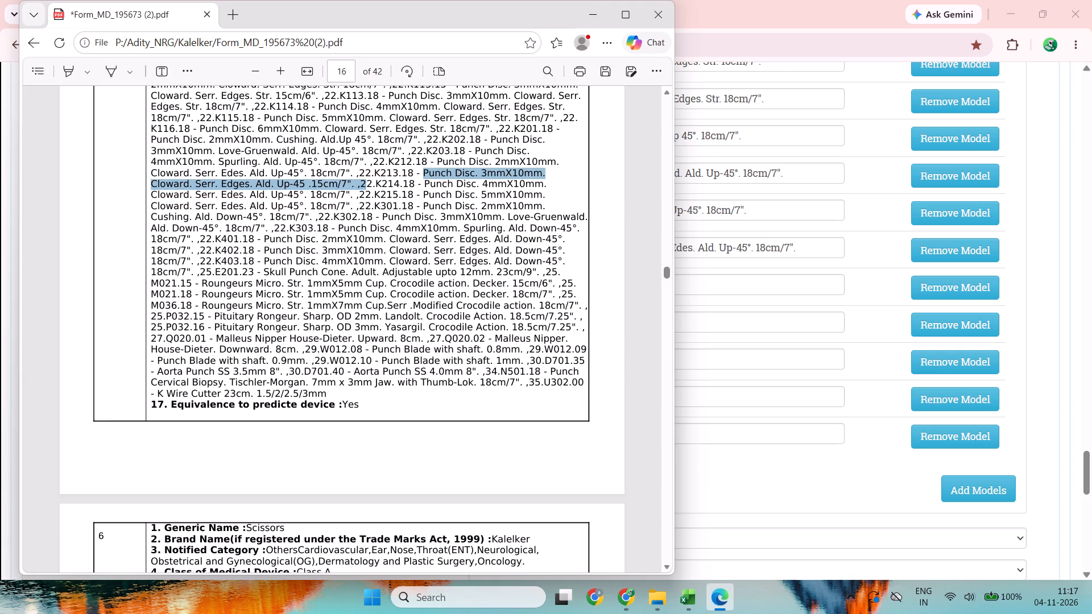
drag(358, 183, 354, 183)
key(ctrl+c)
key(alt+Tab)
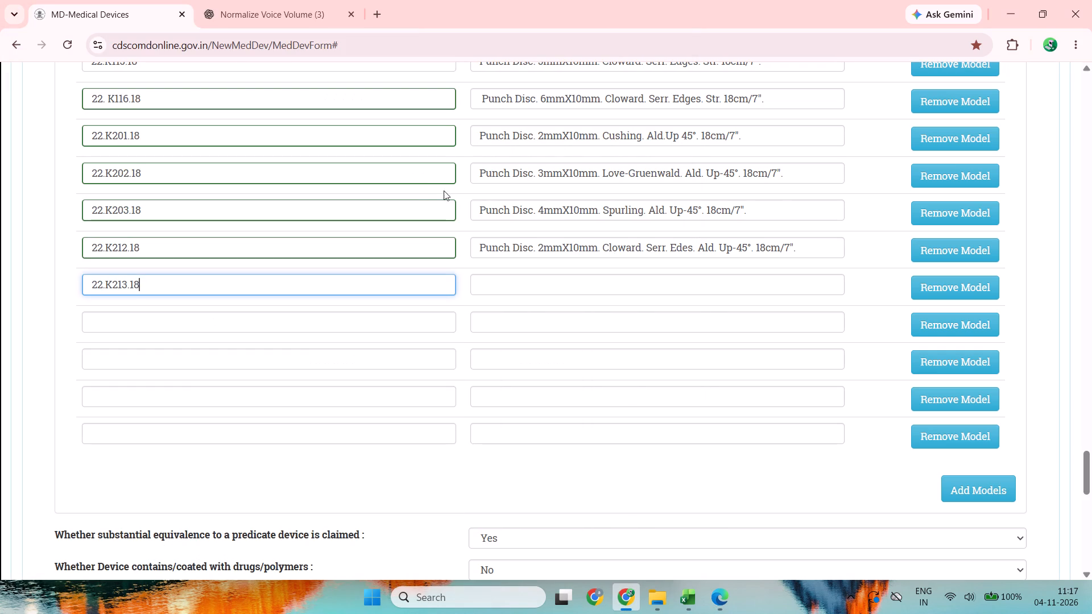
click(479, 283)
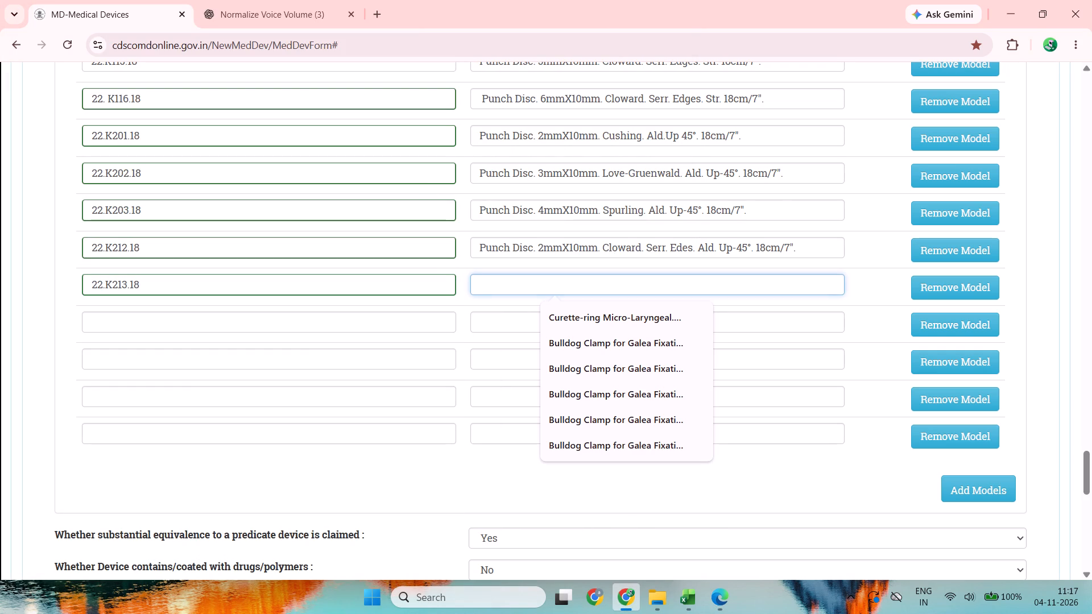
key(ctrl+v)
Copy the code 22.K214.18 from the PDF into the blank model row below 22.K213.18.
click(316, 317)
key(Tab)
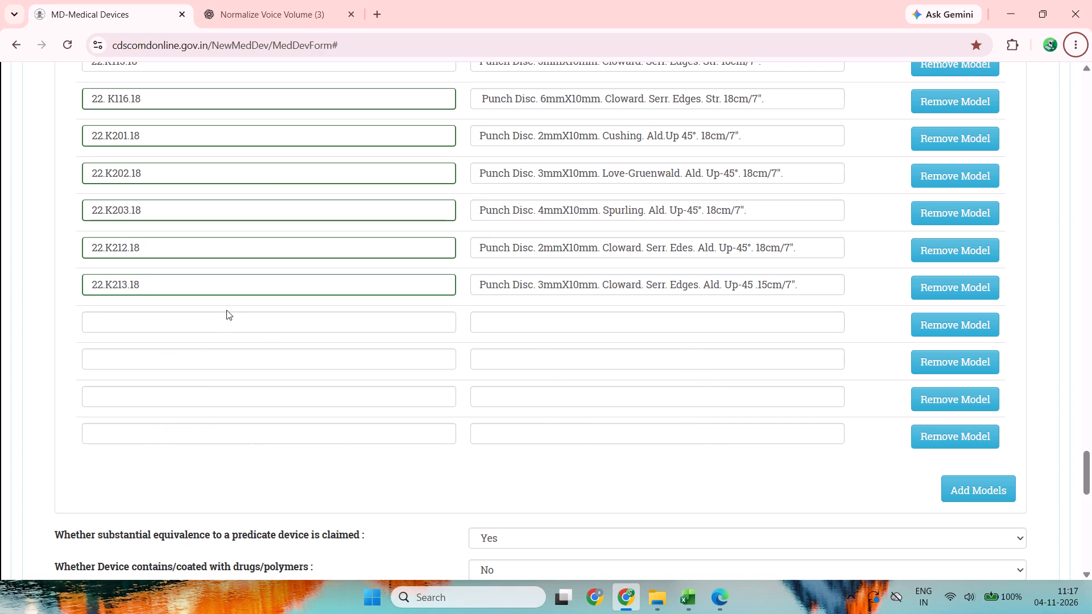
click(217, 322)
key(alt+Tab)
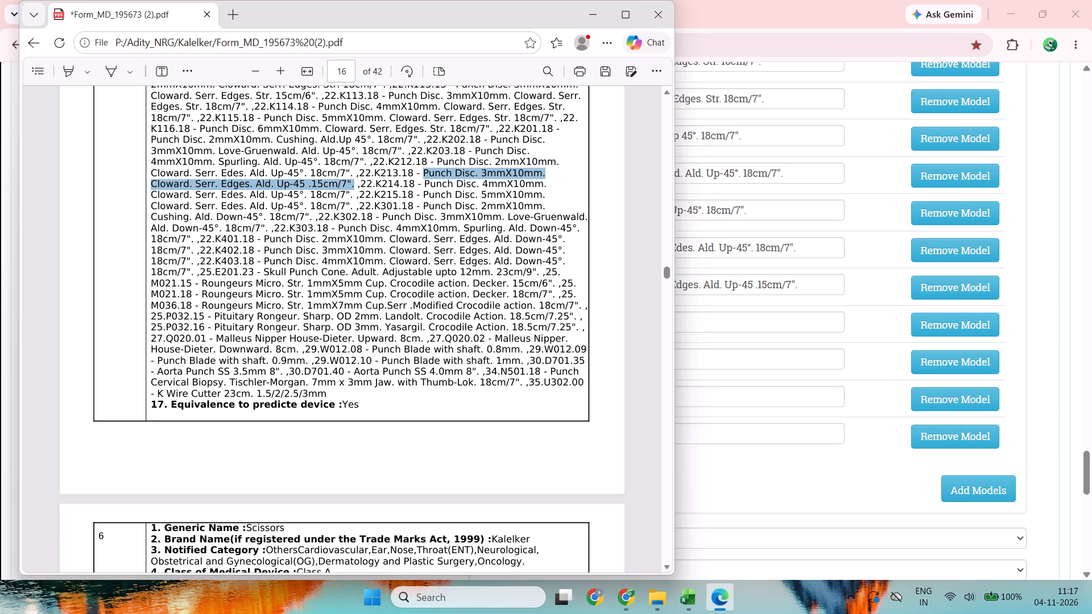
drag(362, 180, 413, 183)
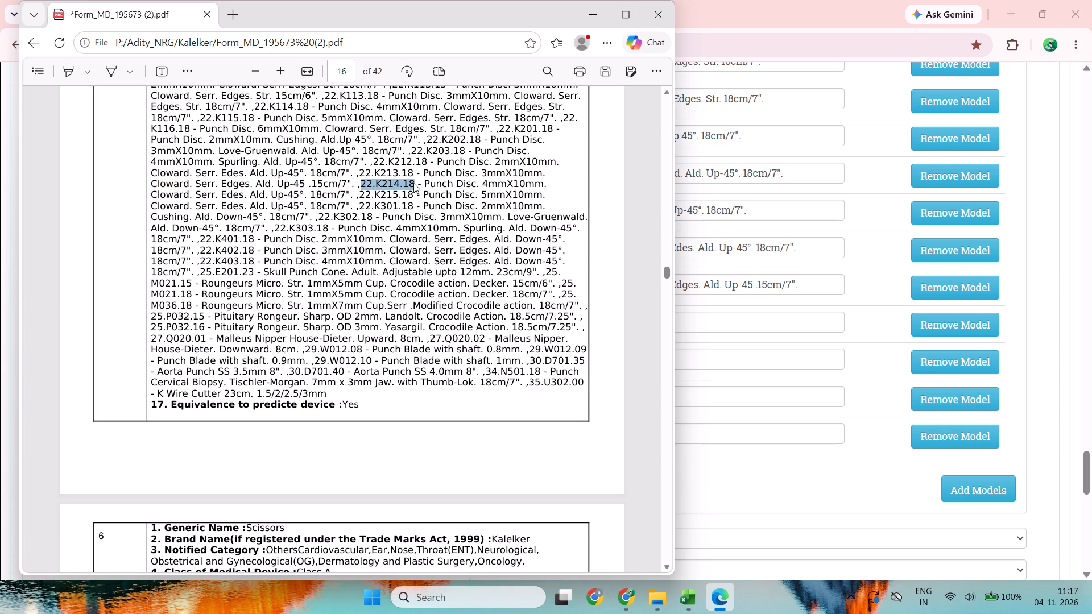
key(ctrl+c)
key(alt+Tab)
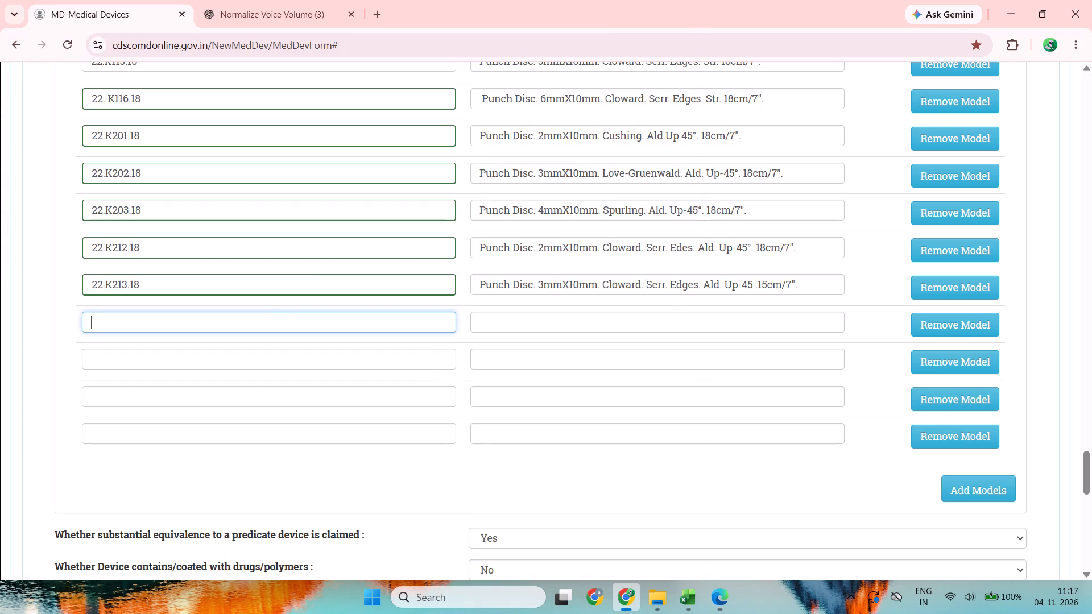
key(ctrl+v)
Copy the description "Punch Disc. 4mmX10mm. Cloward. Serr. Edes. Ald. Up-45°. 18cm/7"." from the PDF into the 22.K214.18 row.
key(alt+Tab)
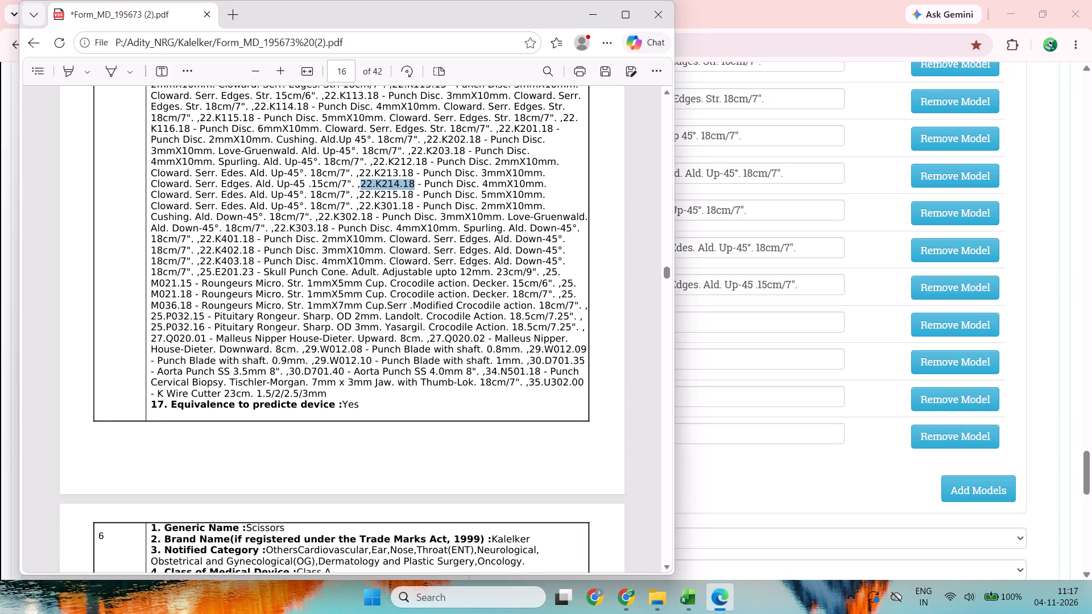
drag(424, 181, 321, 195)
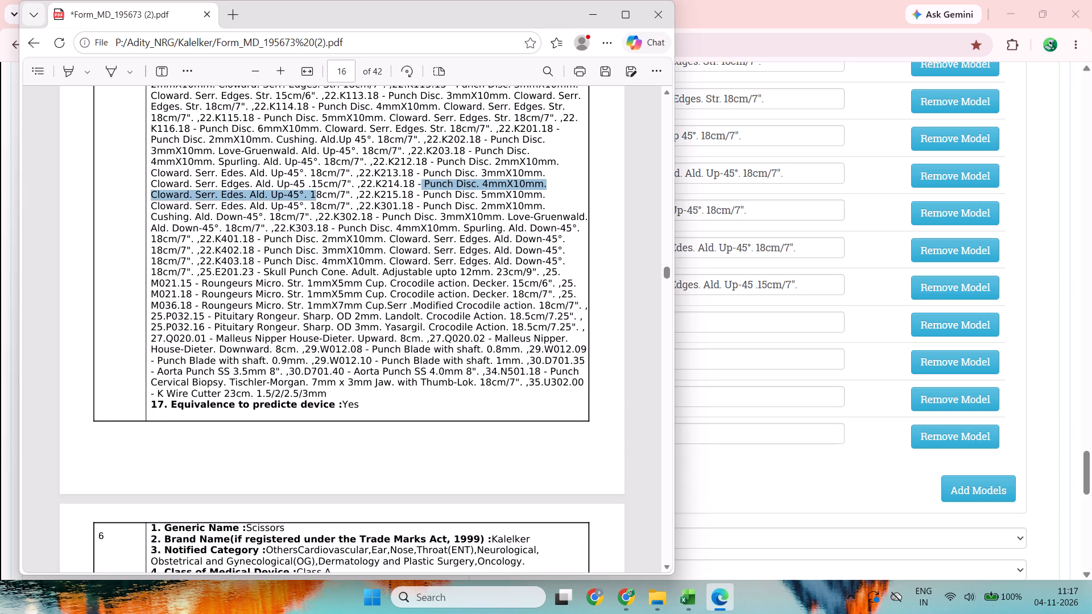
drag(321, 195, 350, 194)
key(ctrl+c)
key(alt+Tab)
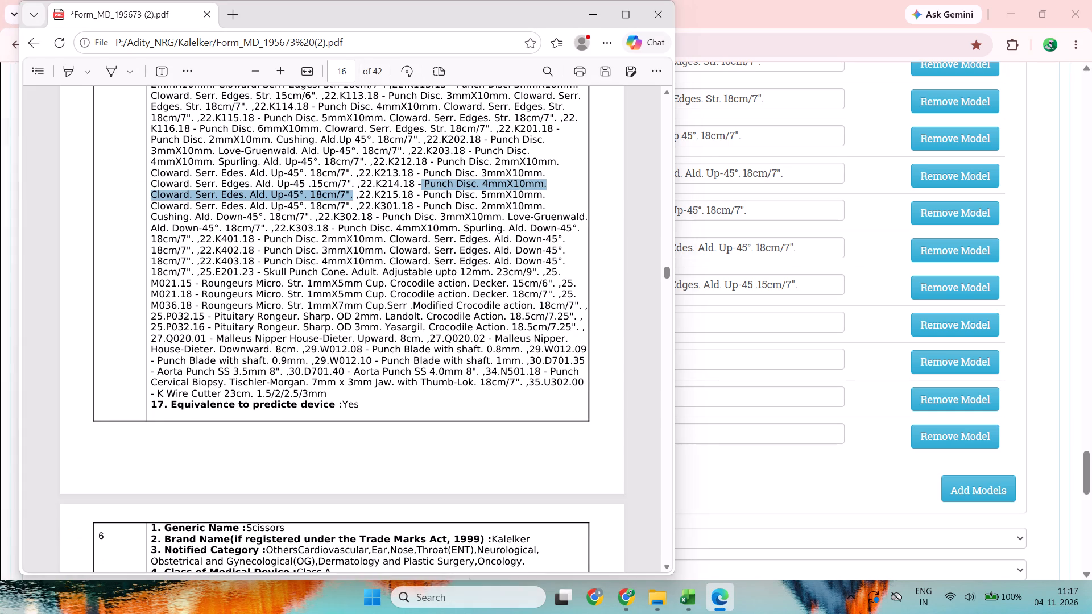
click(481, 305)
click(483, 316)
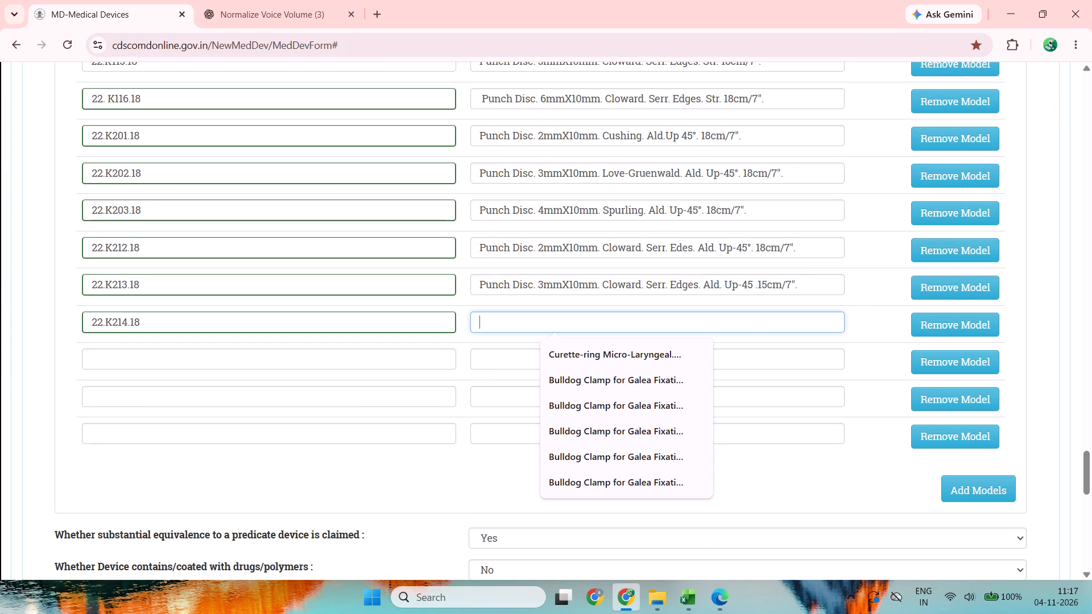
key(ctrl+v)
Copy the code 22.K215.18 from the PDF into the blank model row below 22.K214.18.
key(alt+Tab)
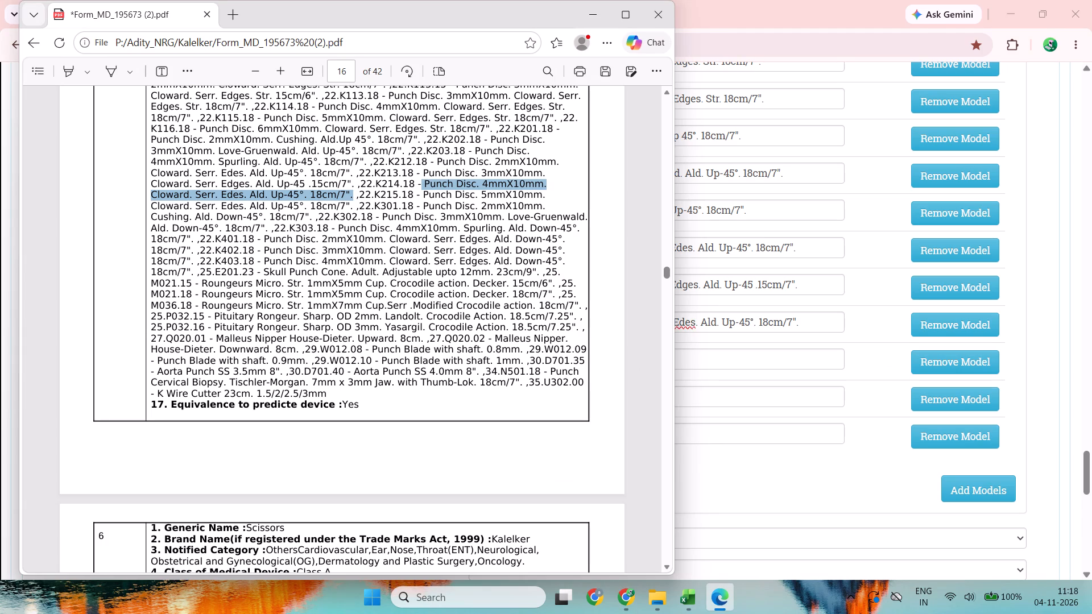
drag(361, 196, 414, 196)
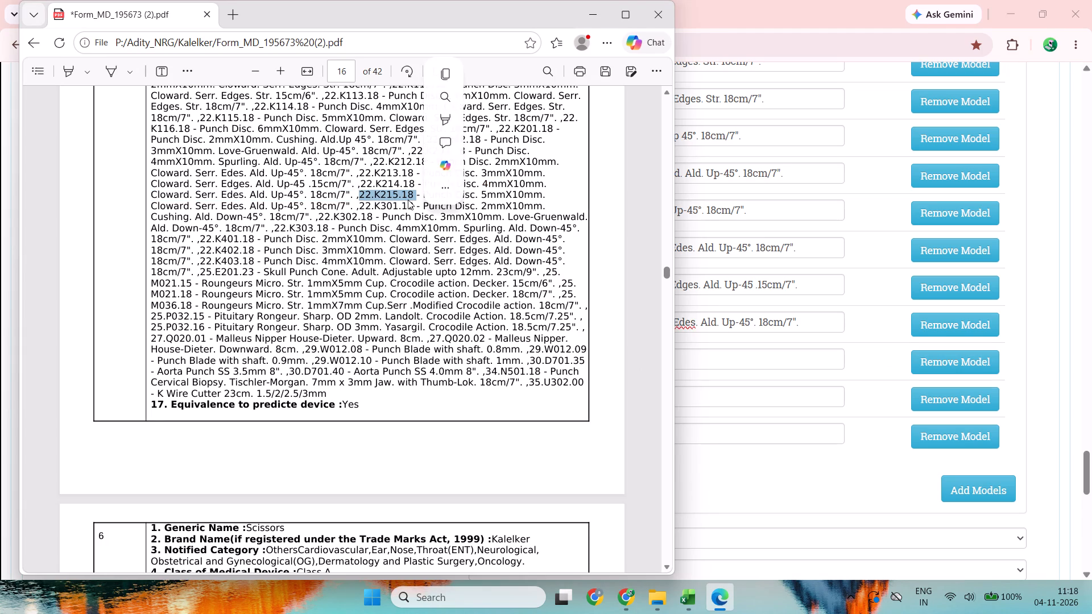
key(ctrl+c)
key(alt+Tab)
click(118, 354)
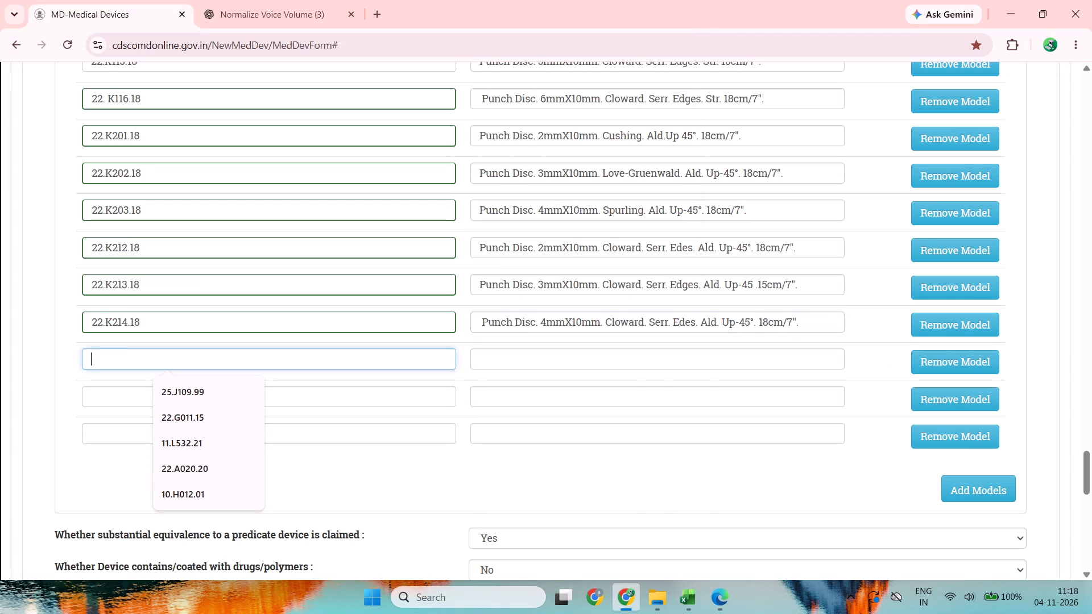
key(ctrl+v)
Copy the description "Punch Disc. 5mmX10mm. Cloward. Serr. Edes. Ald. Up-45°. 18cm/7"." from the PDF into the 22.K215.18 row.
key(alt+Tab)
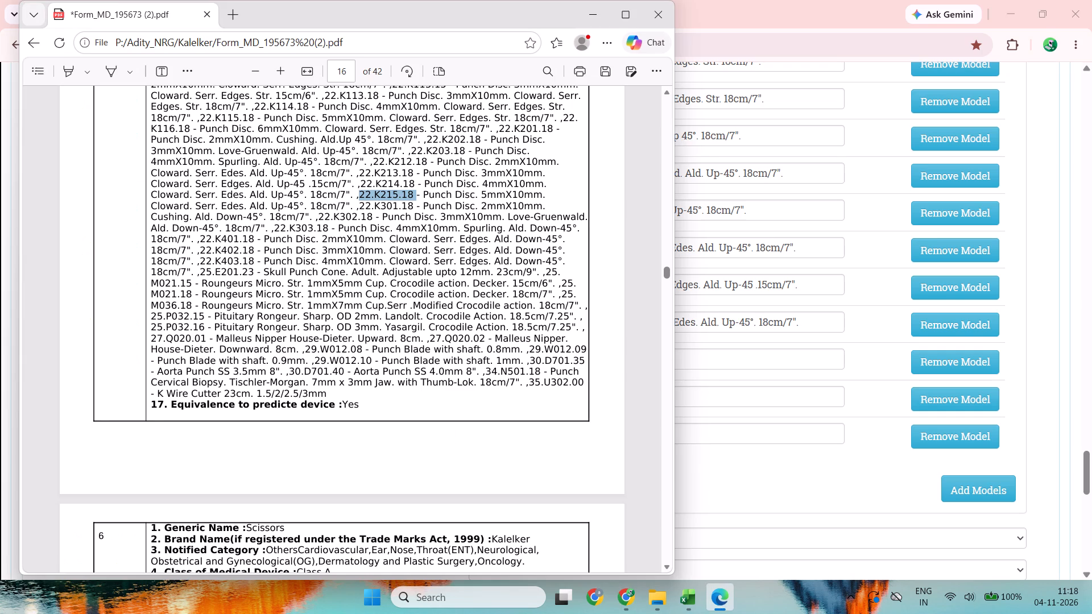
drag(456, 198, 433, 198)
click(427, 190)
drag(425, 190, 366, 208)
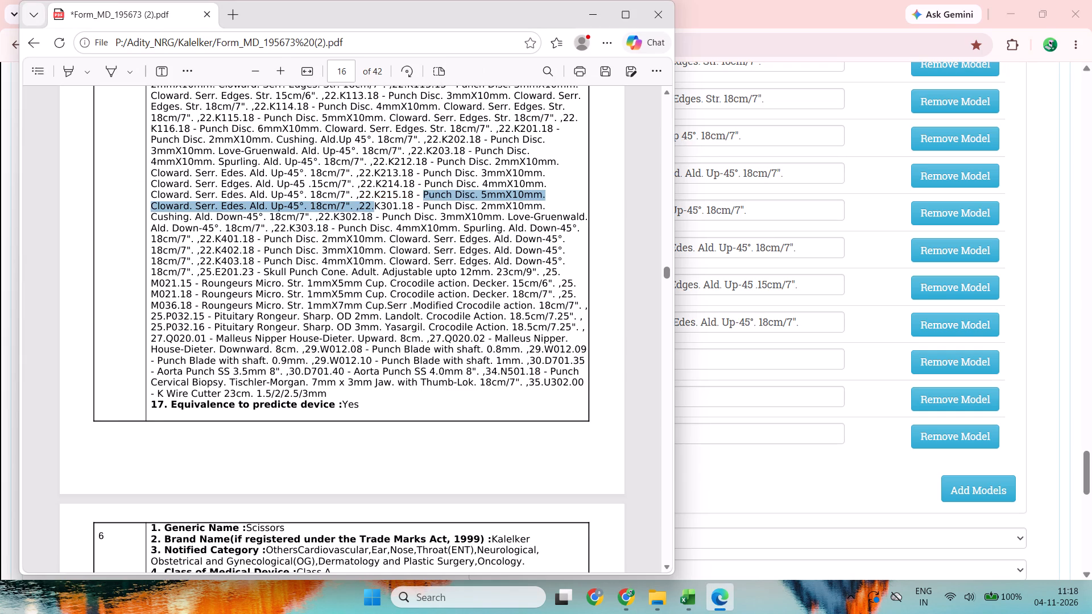
drag(366, 208, 352, 204)
key(ctrl+c)
key(alt+Tab)
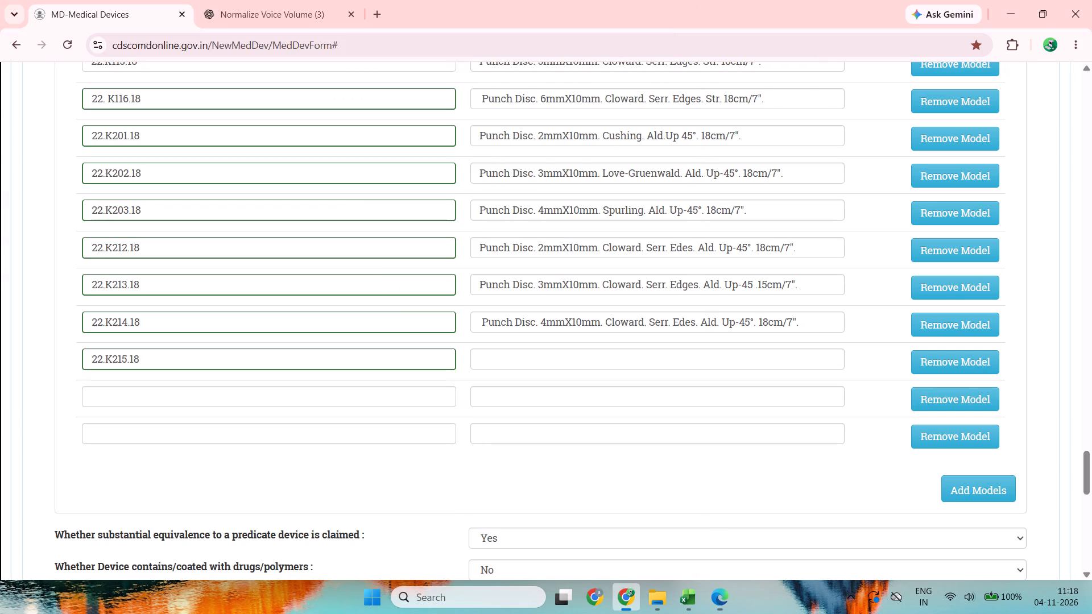
key(Tab)
key(ctrl+v)
Copy the code 22.K301.18 from the PDF into the blank model row below 22.K215.18.
key(alt+Tab)
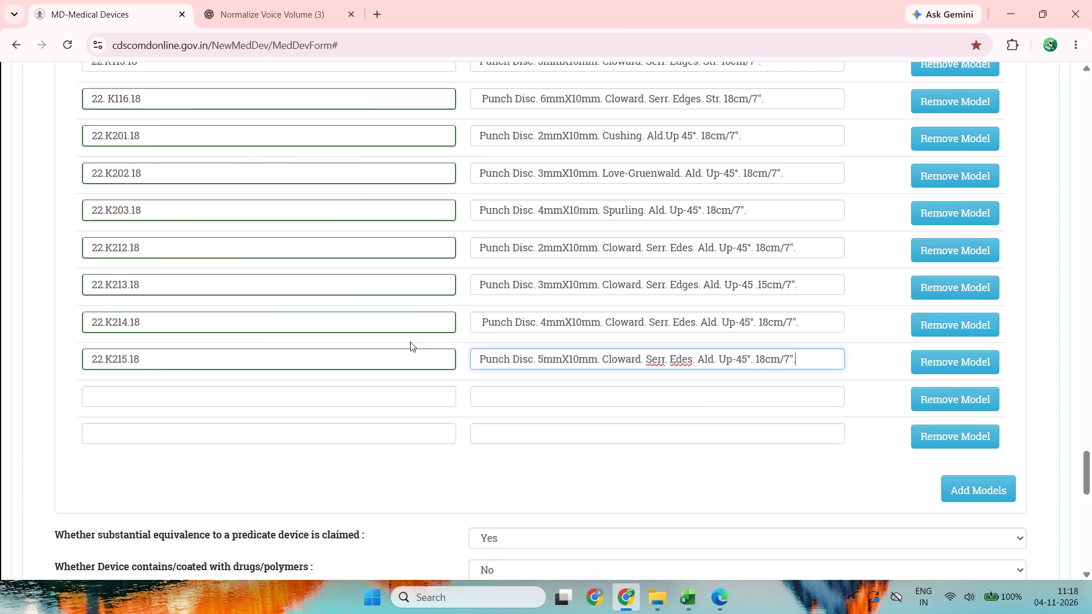
drag(363, 208, 411, 211)
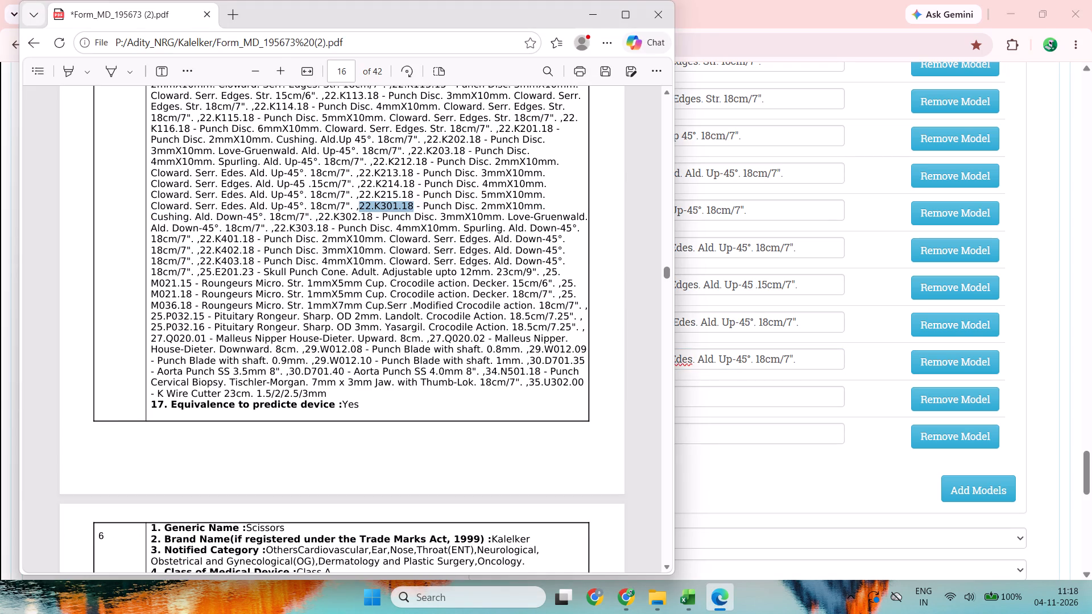
drag(411, 211, 409, 211)
key(ctrl+c)
key(alt+Tab)
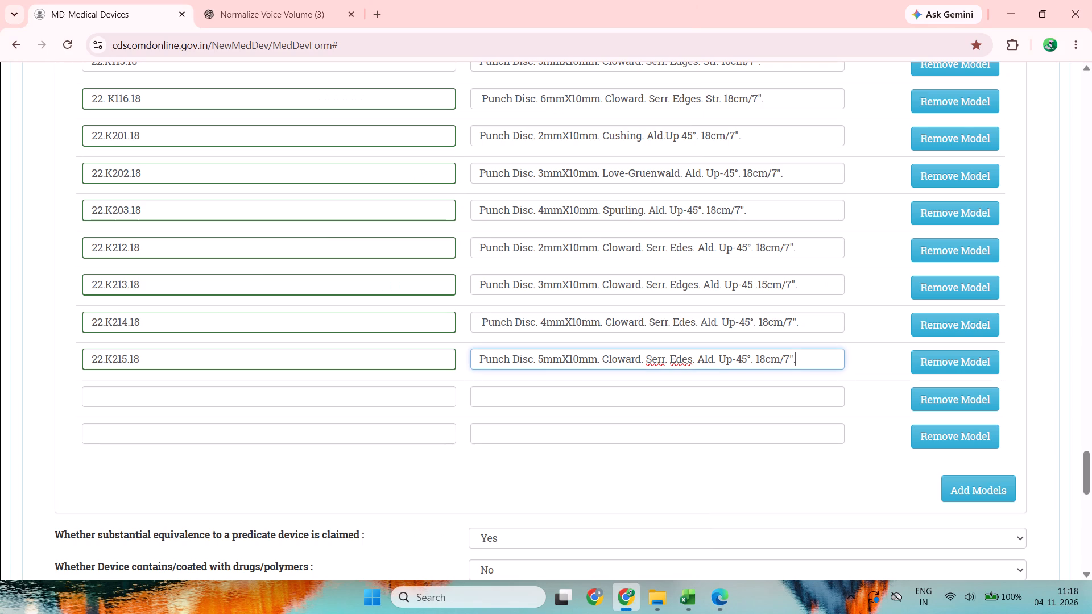
click(153, 402)
key(ctrl+v)
Copy the description "Punch Disc. 2mmX10mm. Cushing. Ald. Down-45°. 18cm/7"." from the PDF into the 22.K301.18 row.
key(Tab)
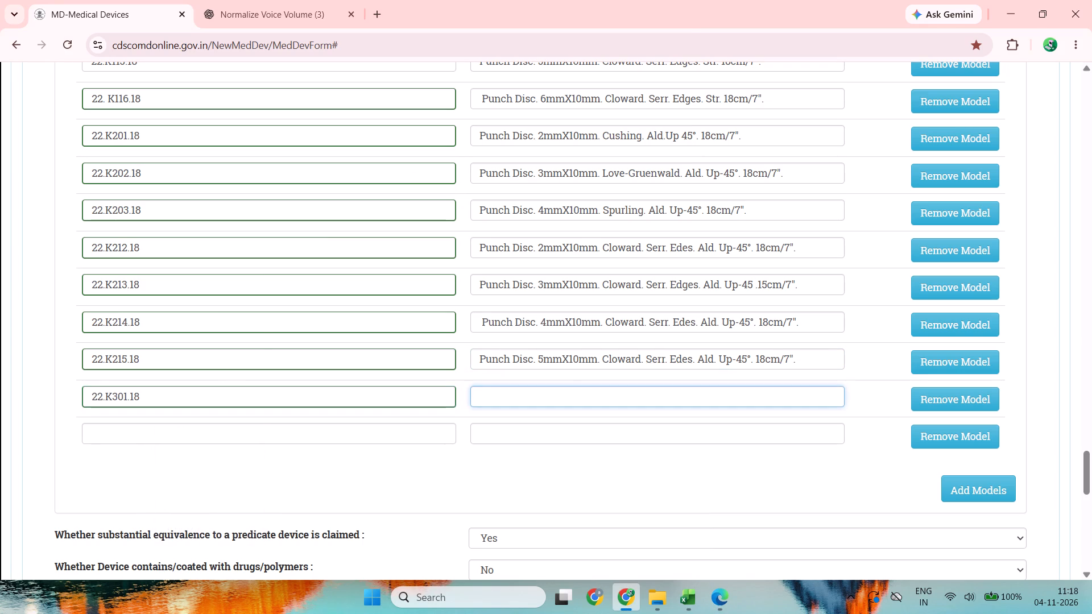
key(alt+Tab)
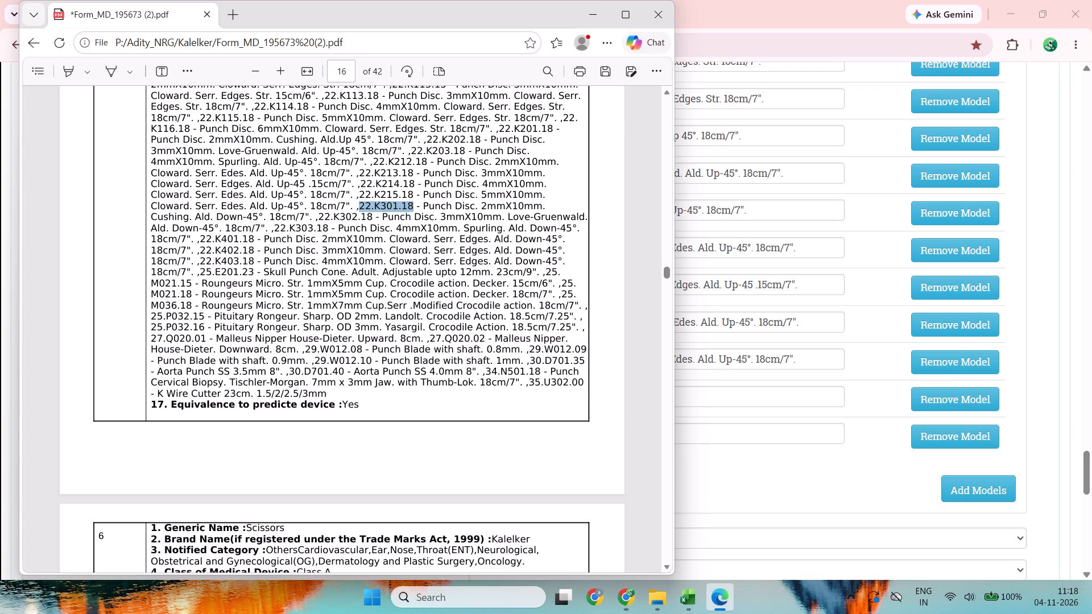
drag(425, 203, 312, 215)
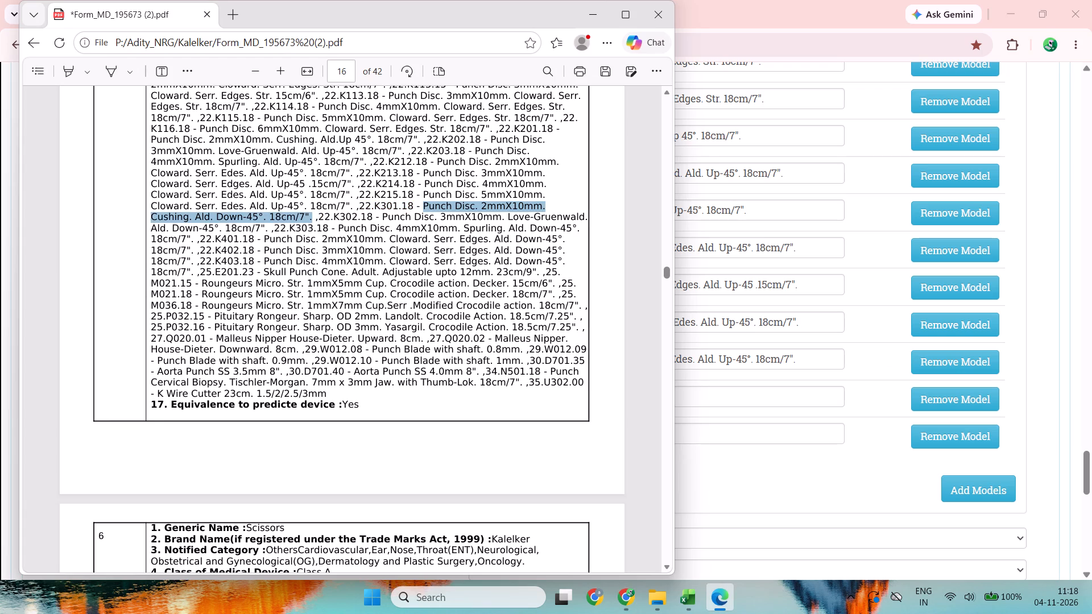
drag(312, 215, 312, 217)
key(ctrl+c)
key(alt+Tab)
key(ctrl+v)
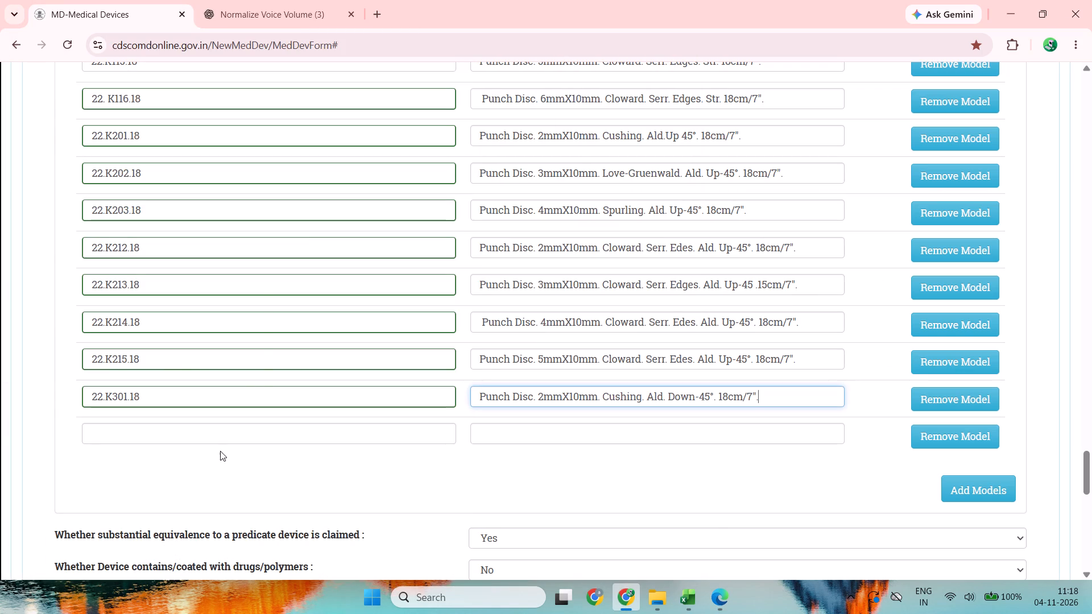
Copy the code 22.K302.18 from the PDF for the blank model row below 22.K301.18.
click(222, 432)
key(alt+Tab)
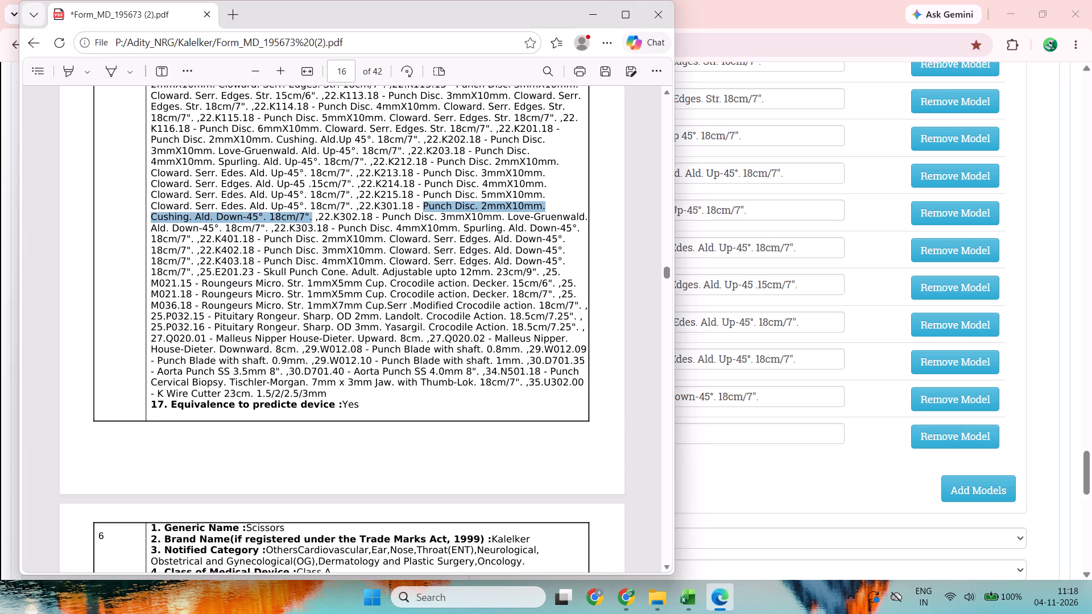
drag(318, 214, 369, 219)
key(ctrl+c)
key(alt+Tab)
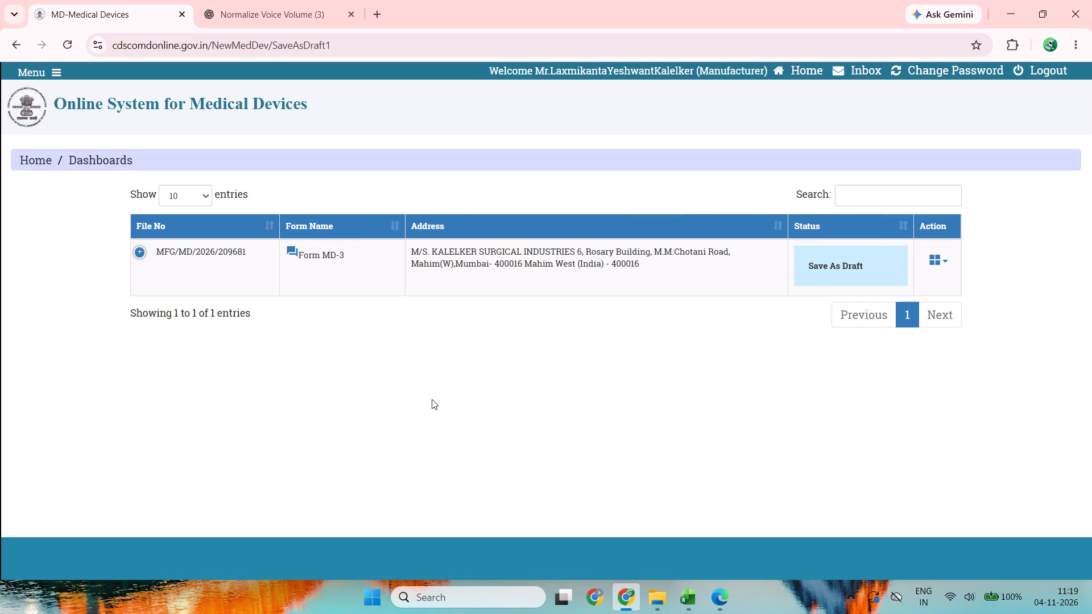
Reopen the draft Form MD-3 for modification and continue to its device details page.
click(928, 270)
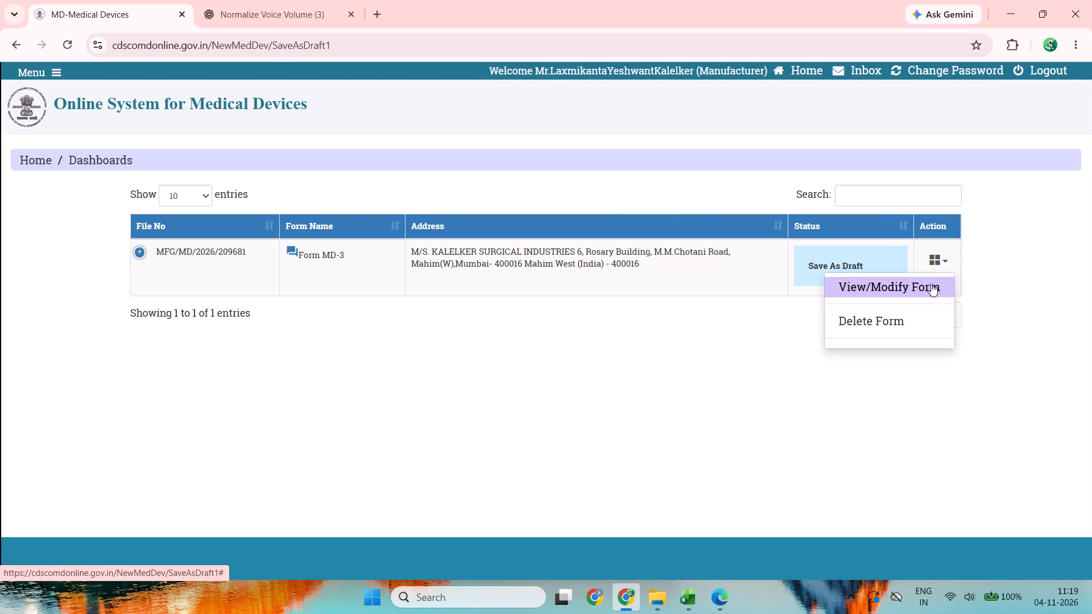
click(907, 292)
scroll(584, 362, down, 9)
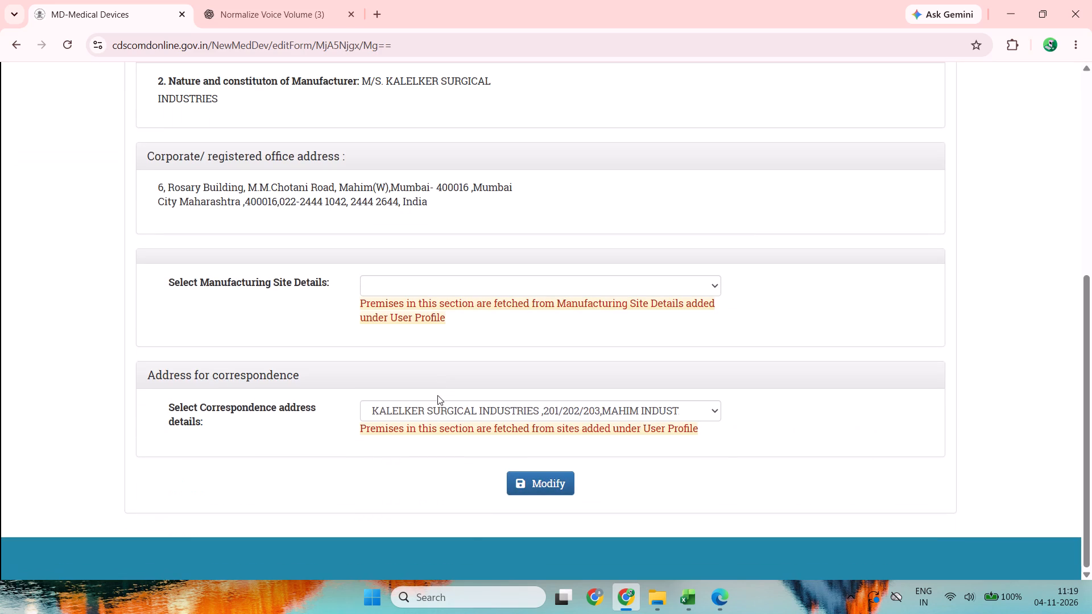
scroll(437, 395, down, 2)
click(544, 483)
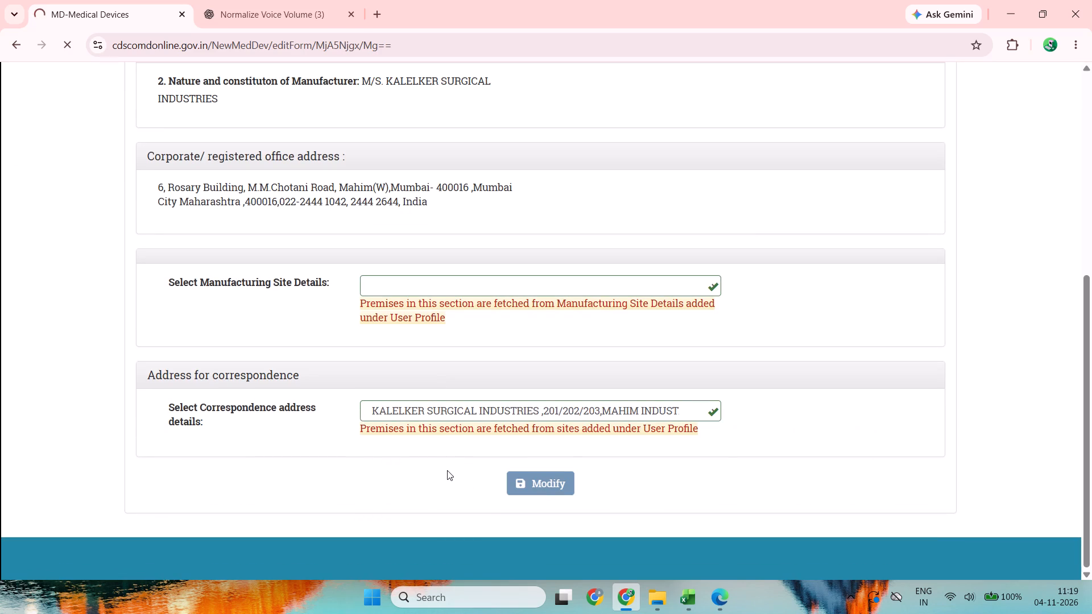
Open the Rongeur Nibblers device entry for editing and expand its Models section.
scroll(447, 470, down, 9)
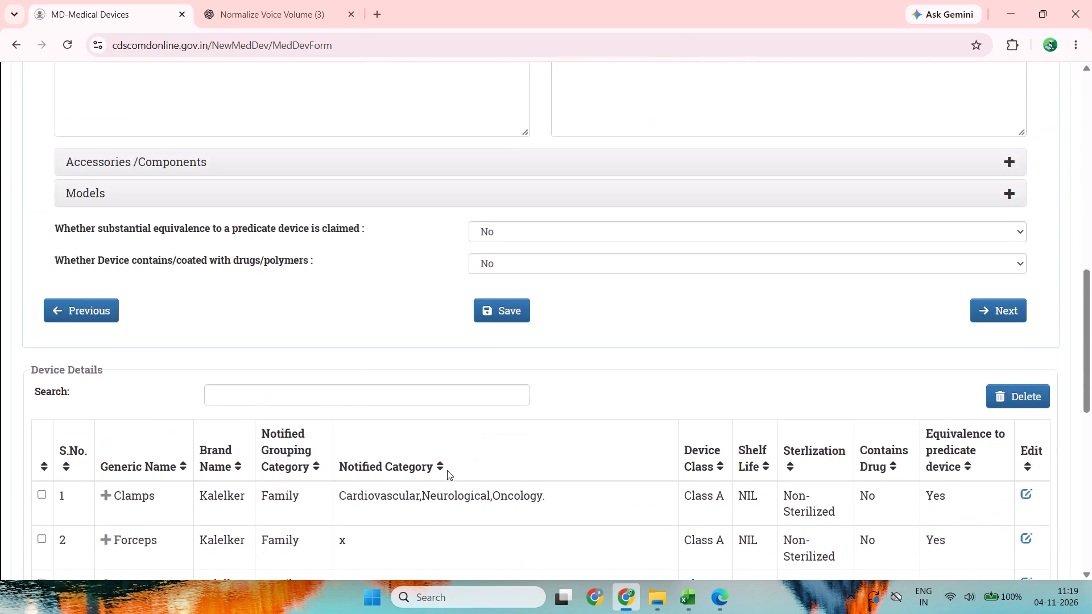
scroll(447, 470, down, 6)
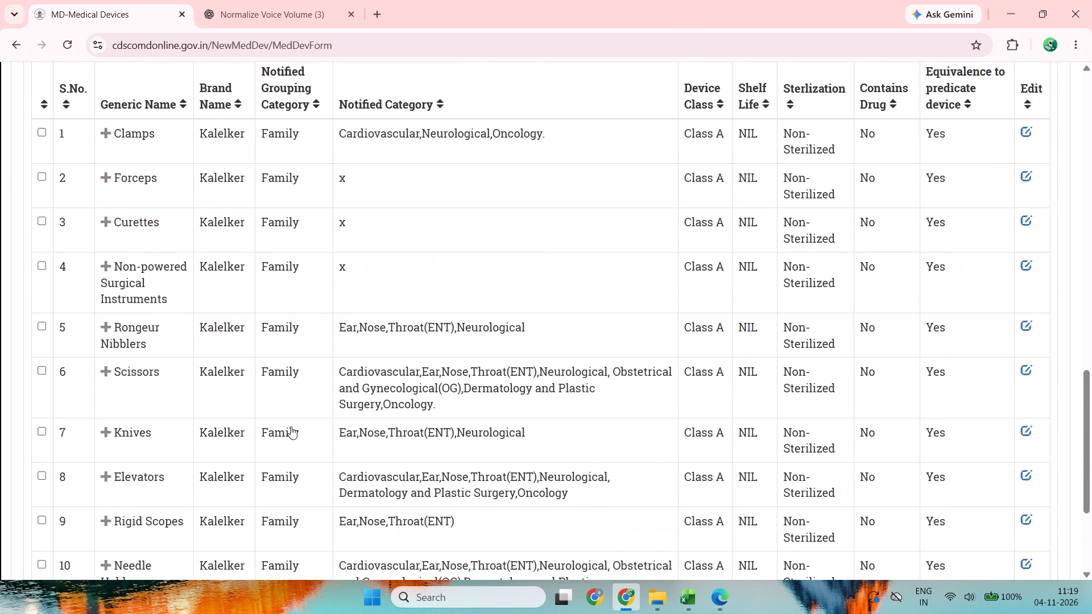
click(39, 326)
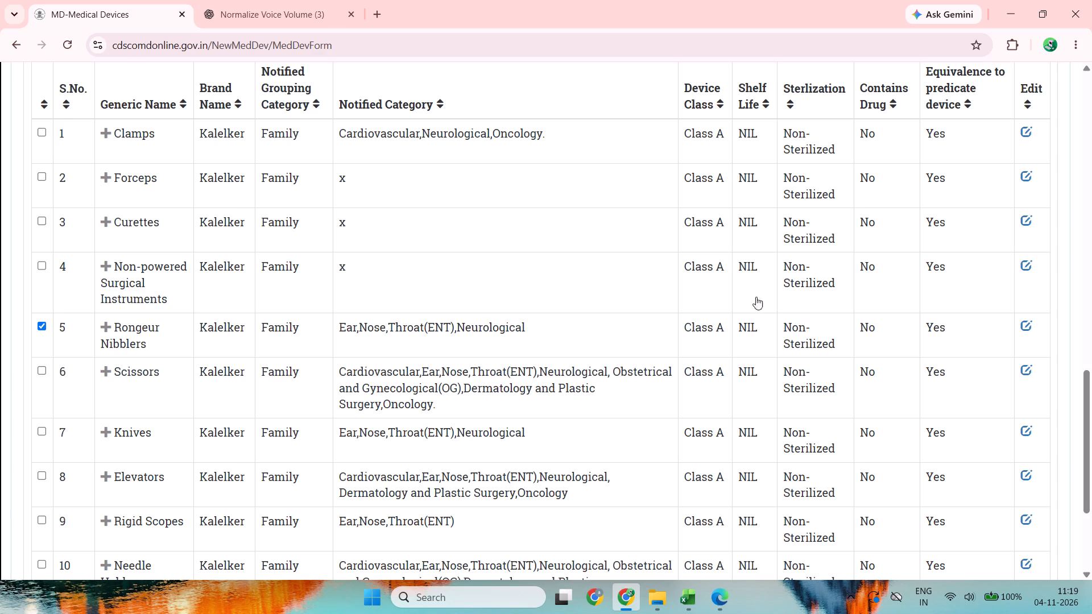
click(1024, 325)
scroll(195, 471, down, 6)
scroll(880, 263, down, 1)
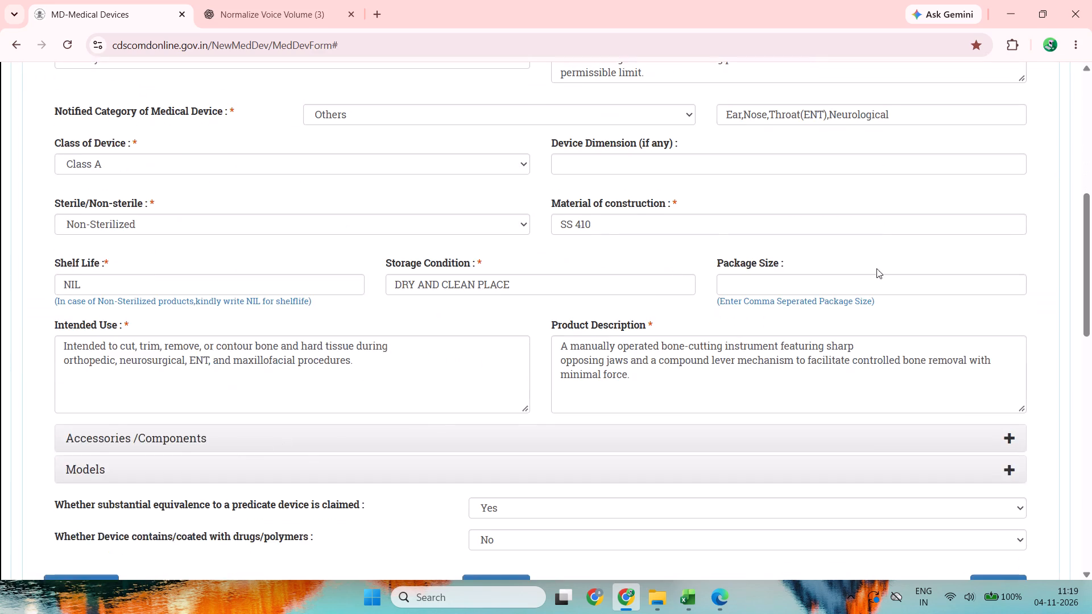
scroll(876, 268, down, 10)
scroll(596, 395, up, 7)
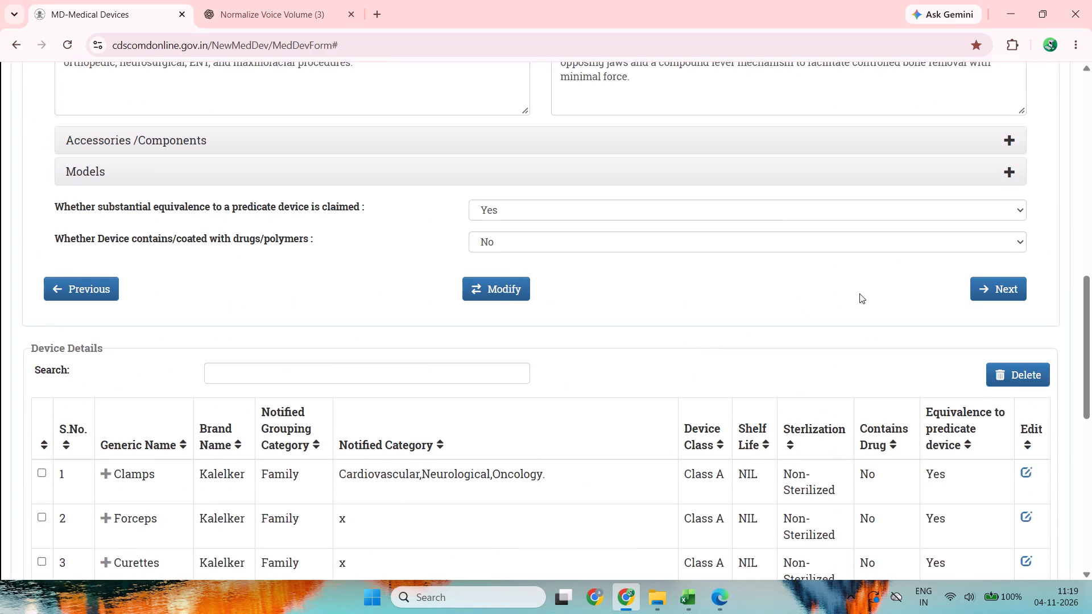
click(1007, 189)
Add ten blank model rows below 22.K115.18 at the end of the Rongeur Nibblers Models list.
scroll(584, 343, down, 4)
scroll(315, 414, down, 3)
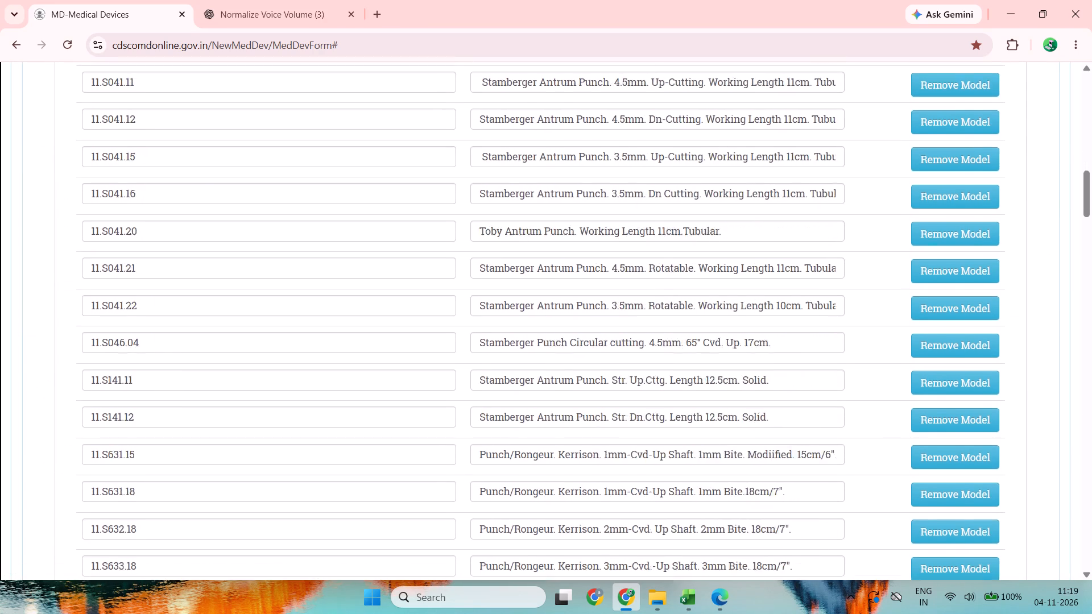
scroll(378, 398, down, 9)
scroll(809, 400, down, 7)
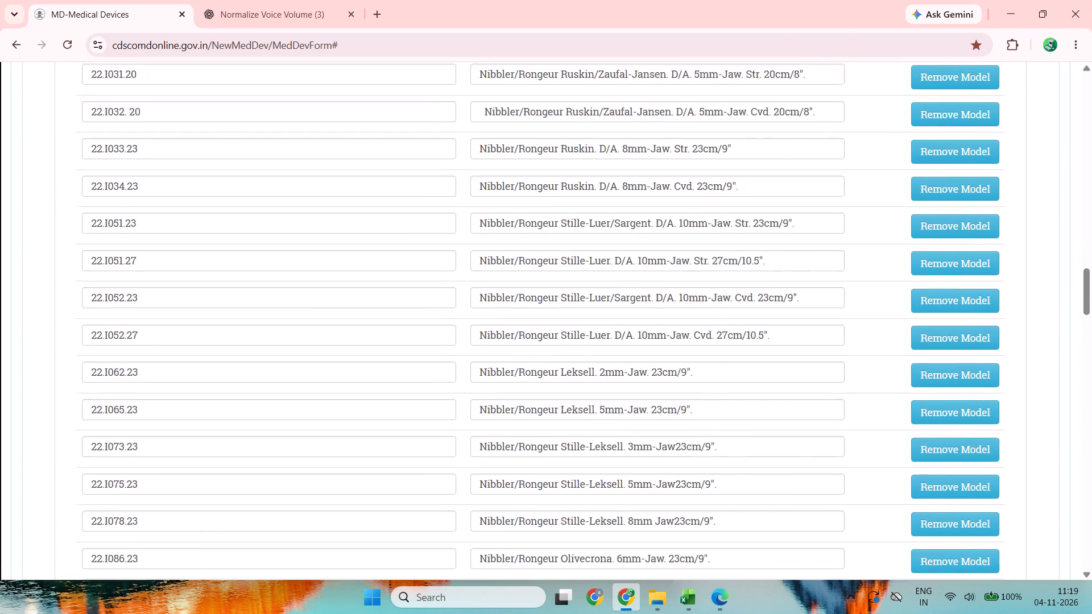
scroll(778, 392, down, 20)
scroll(778, 392, down, 6)
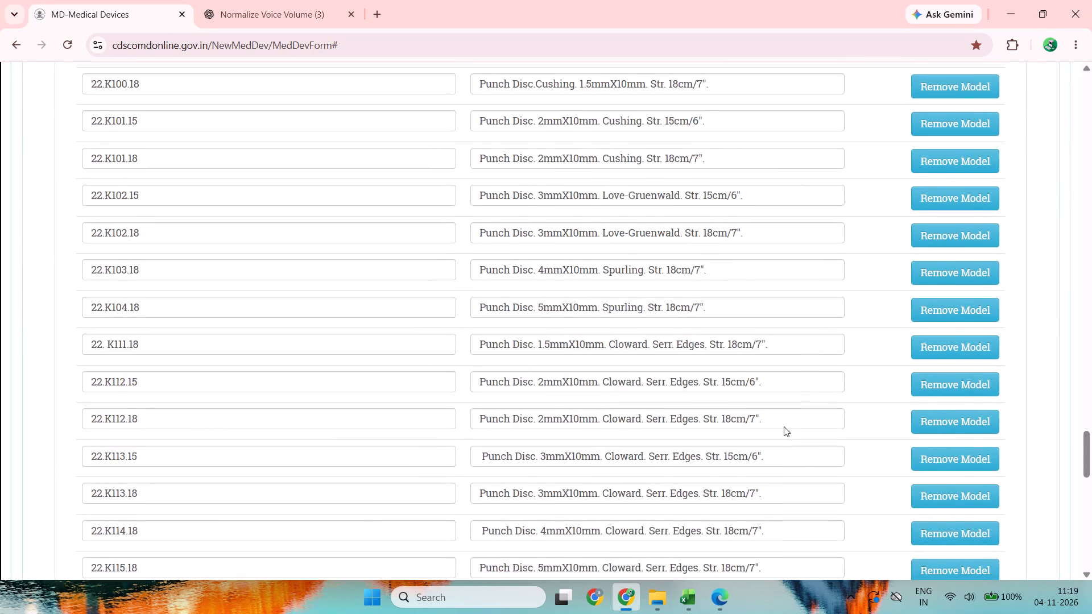
scroll(784, 426, down, 5)
scroll(942, 317, up, 2)
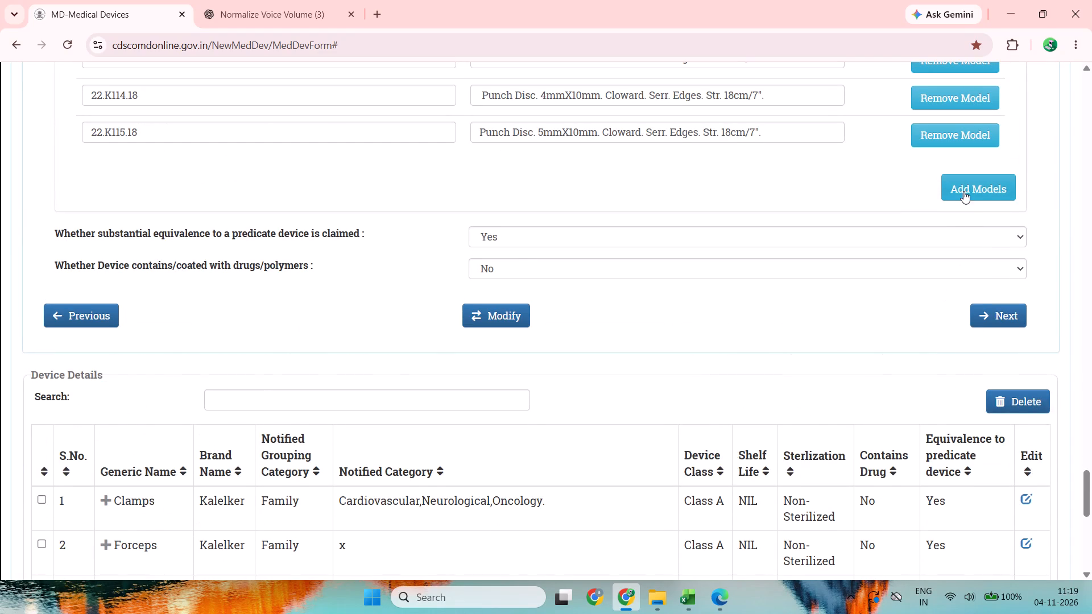
click(963, 191)
key(Return)
key(Return)
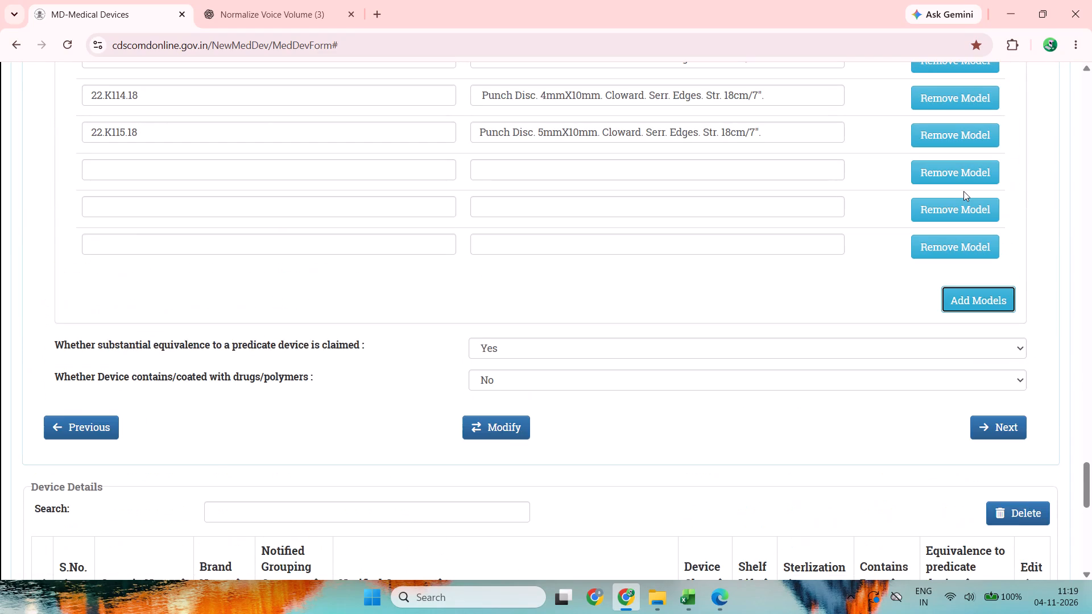
key(Return)
key(Return)
key(Return)
key(Return)
key(Return)
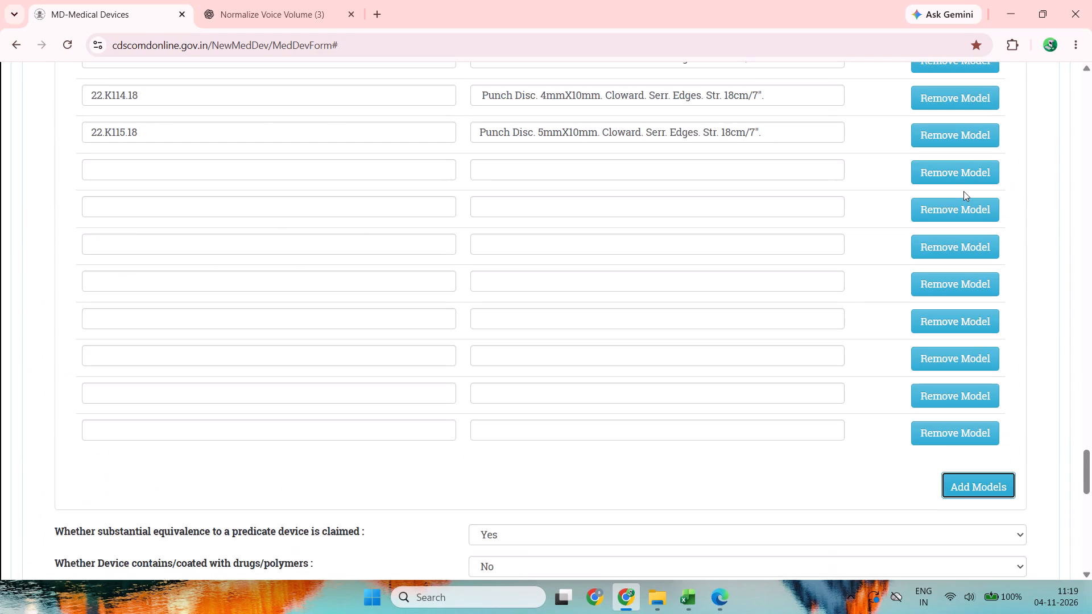
key(Return)
key(Return)
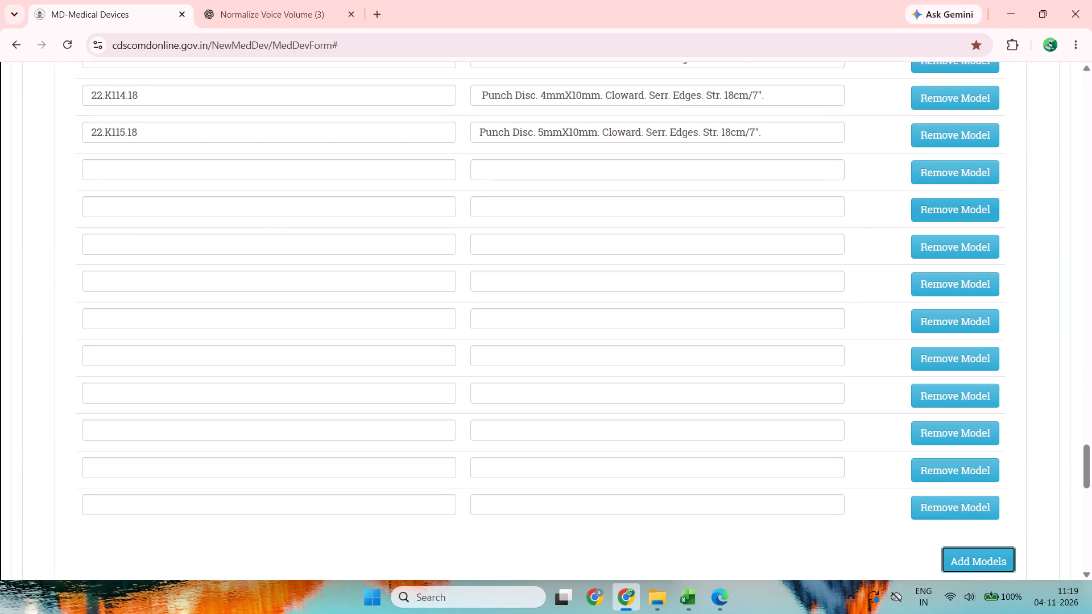
Copy the code 22.K303.18 from the PDF into the first blank model row below 22.K115.18.
click(158, 172)
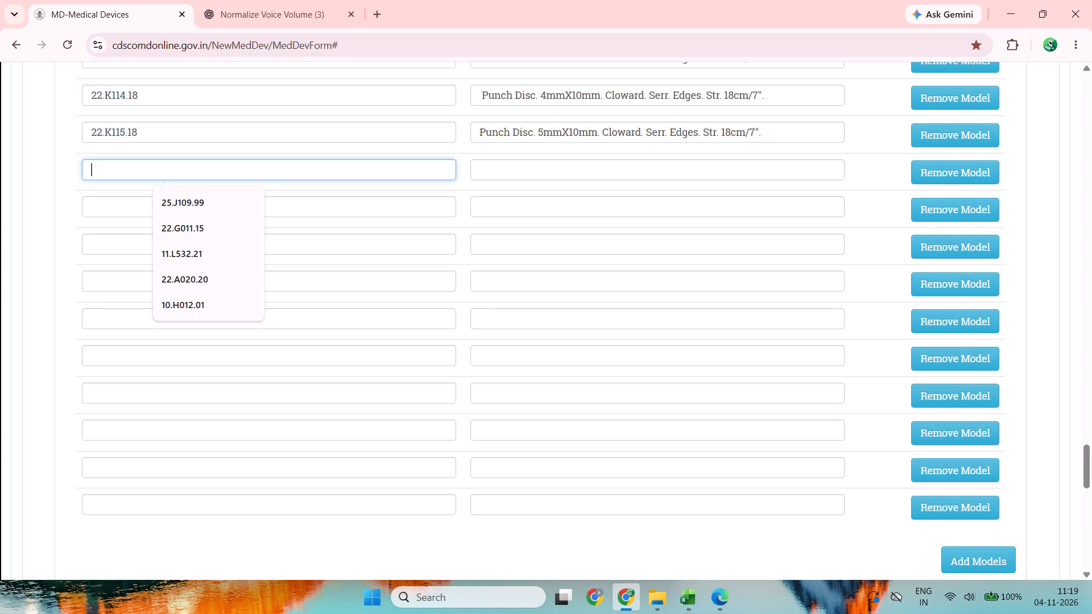
key(alt+Tab)
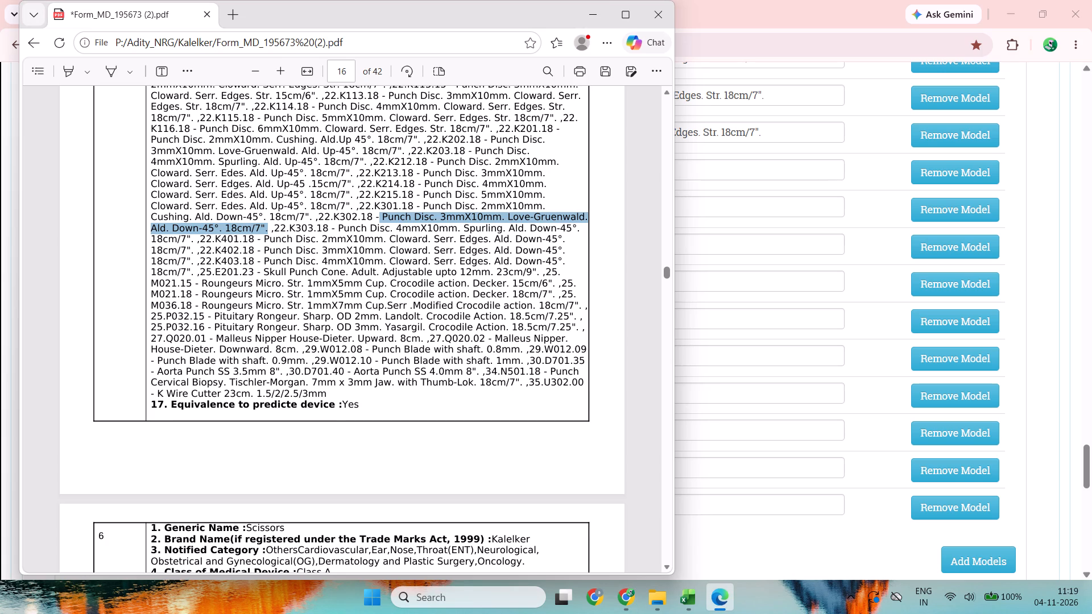
click(272, 227)
drag(276, 228, 303, 230)
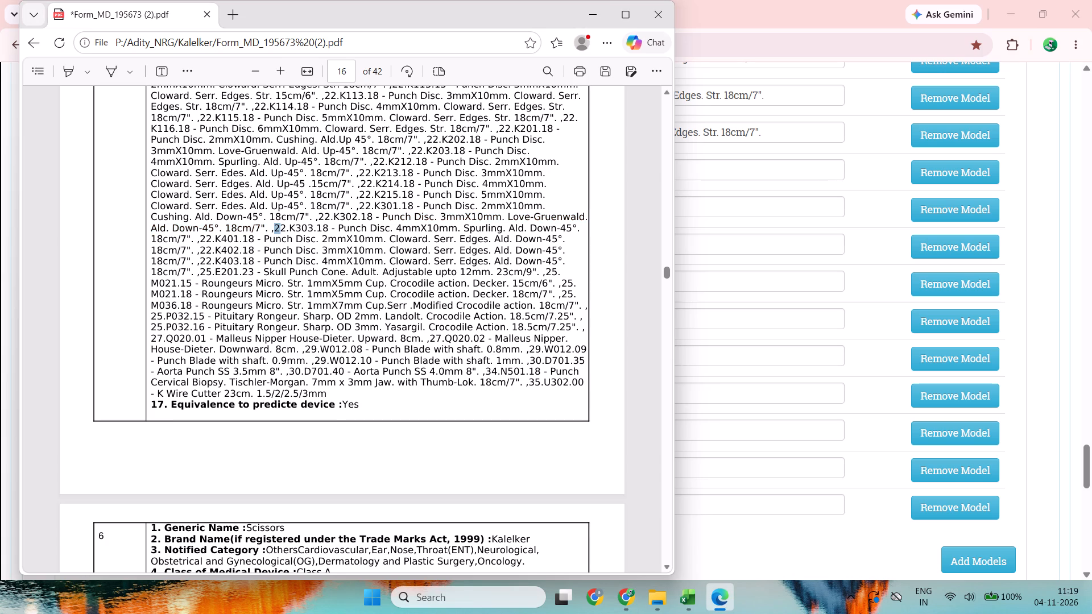
drag(303, 230, 329, 225)
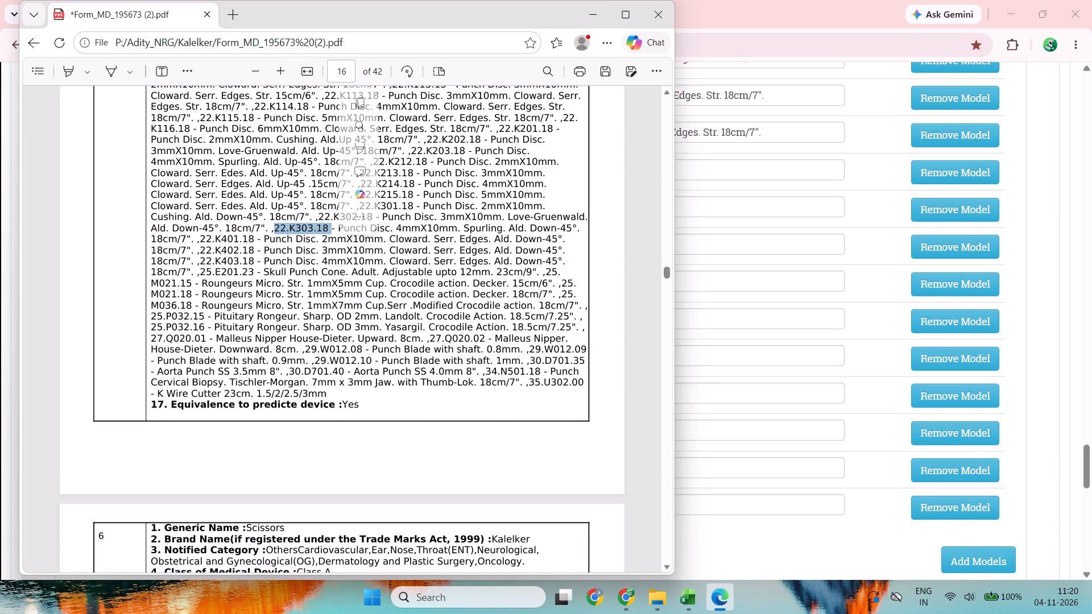
key(ctrl+c)
key(alt+Tab)
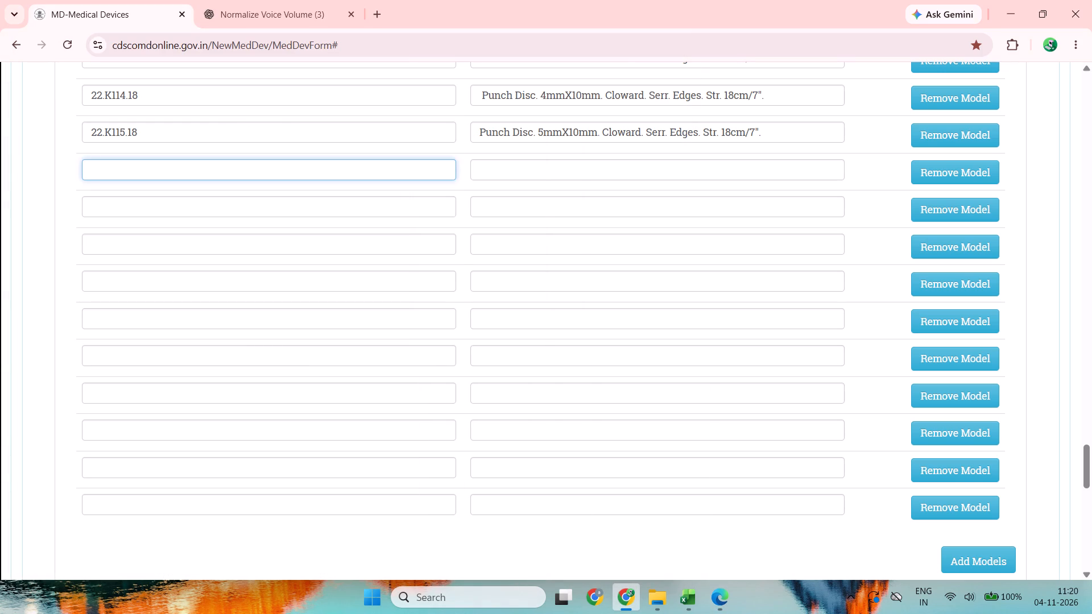
key(ctrl+v)
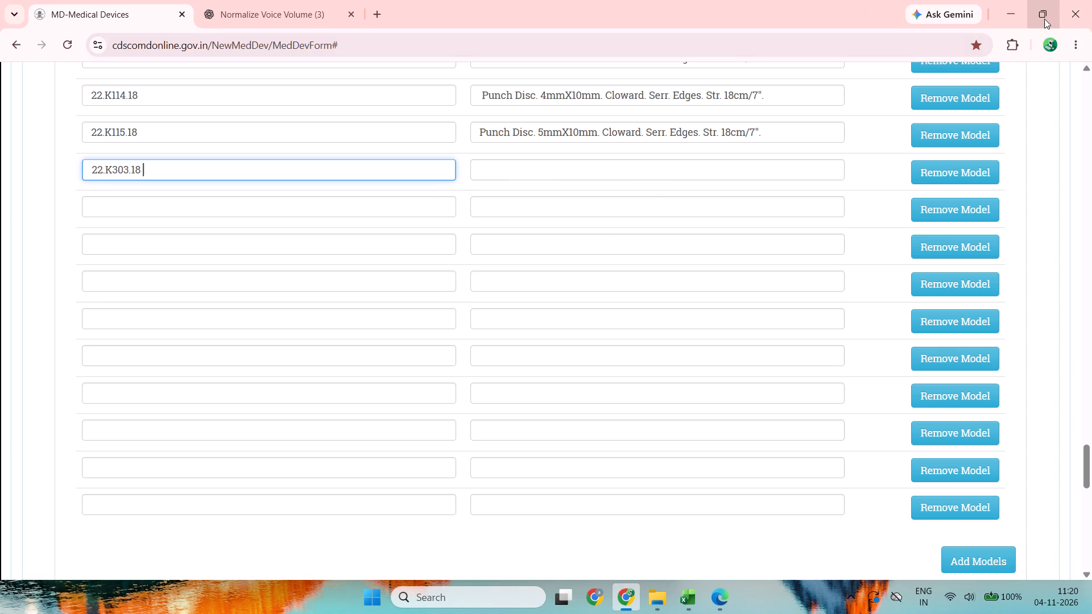
Place the device form and the PDF side by side and adjust the split so full PDF lines fit beside the model rows.
click(948, 44)
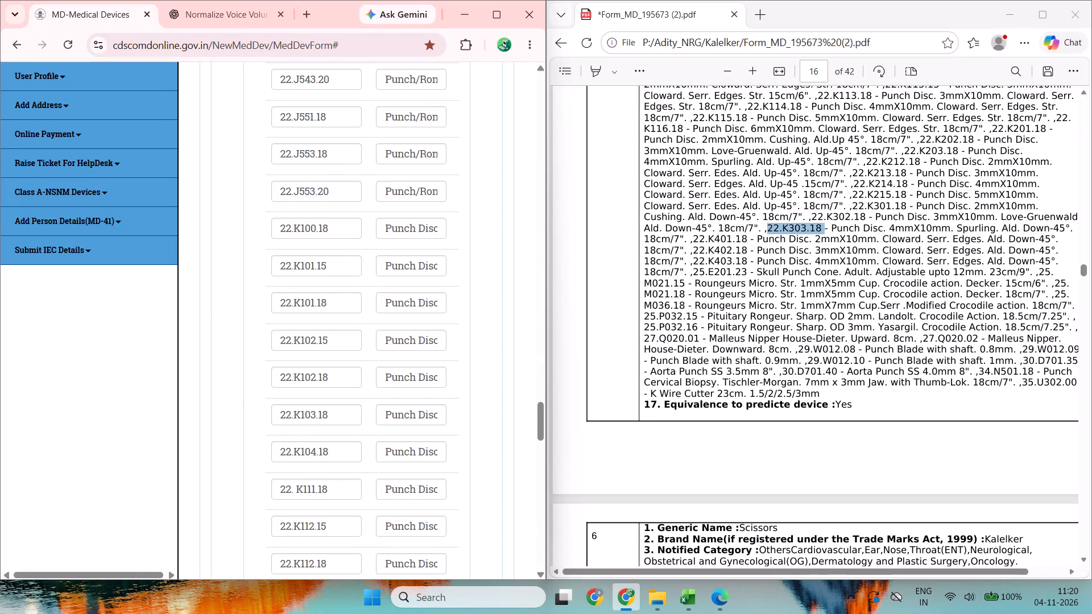
scroll(386, 267, down, 7)
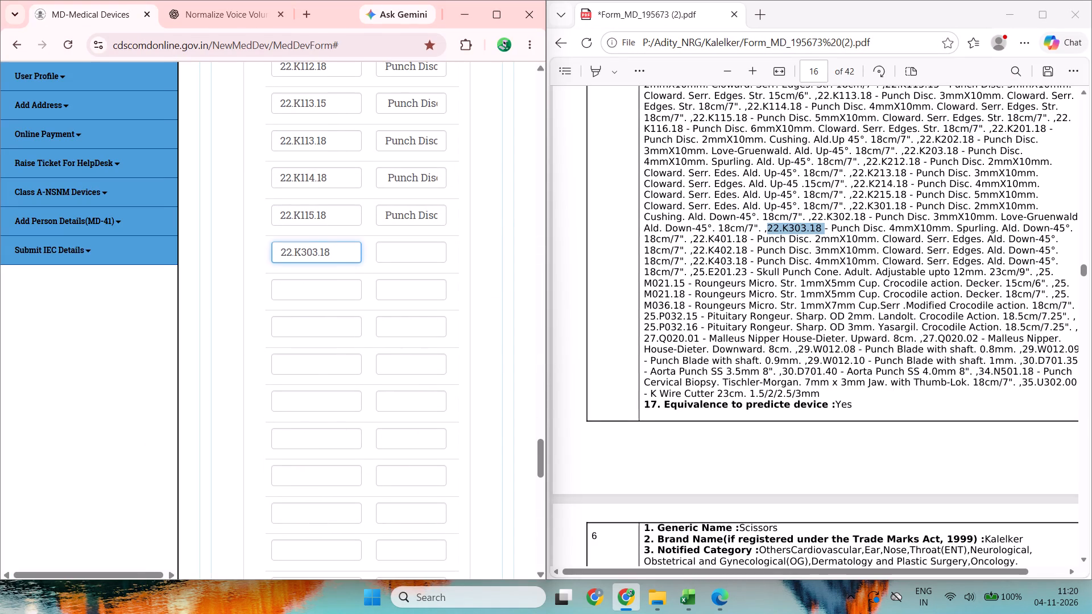
click(387, 258)
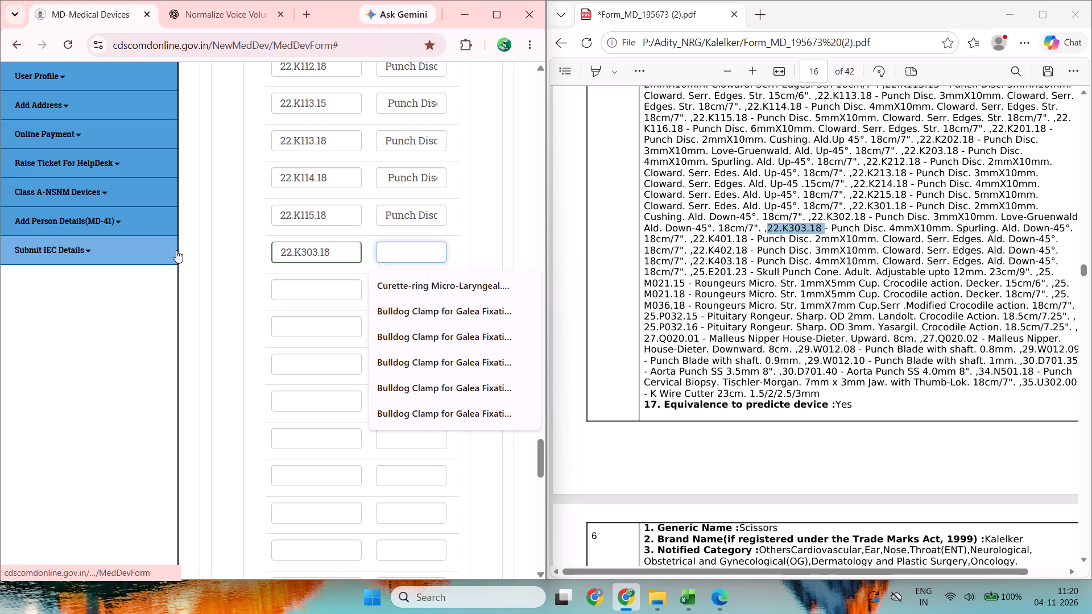
drag(548, 214, 633, 212)
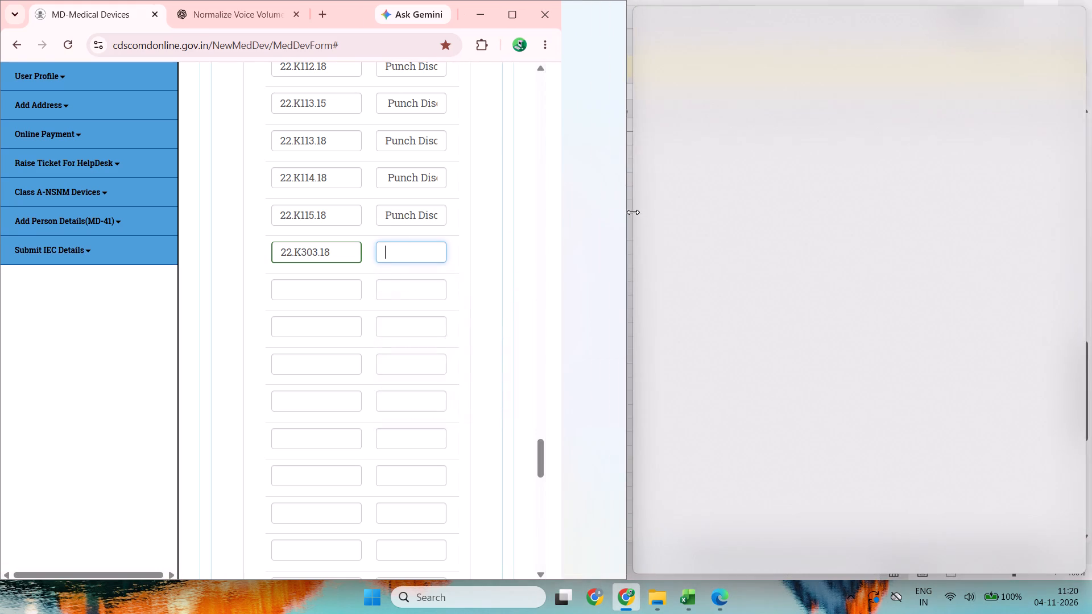
drag(633, 212, 632, 211)
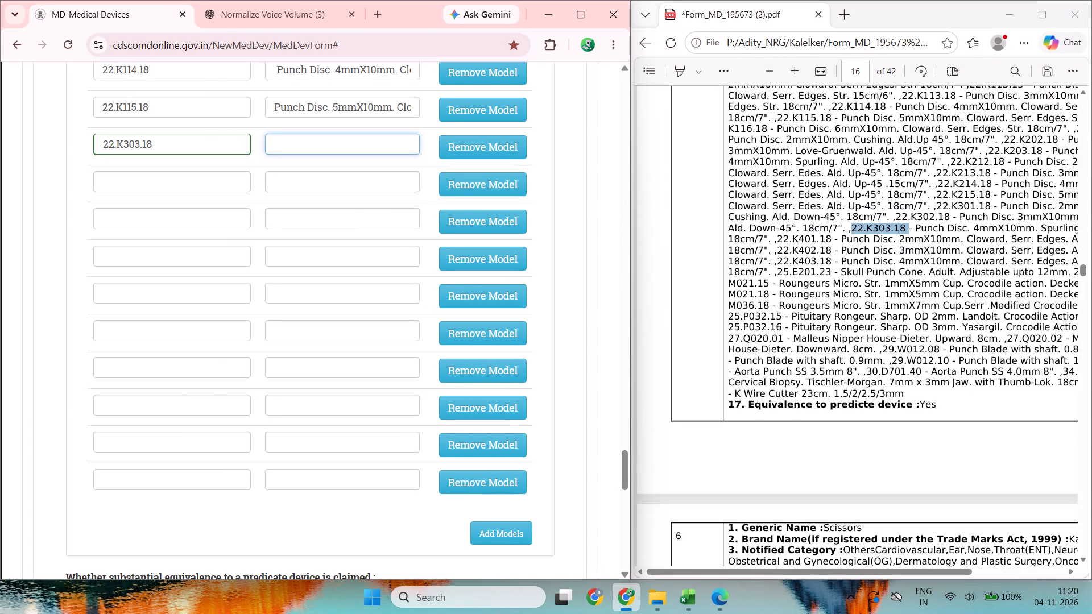
drag(631, 234, 584, 235)
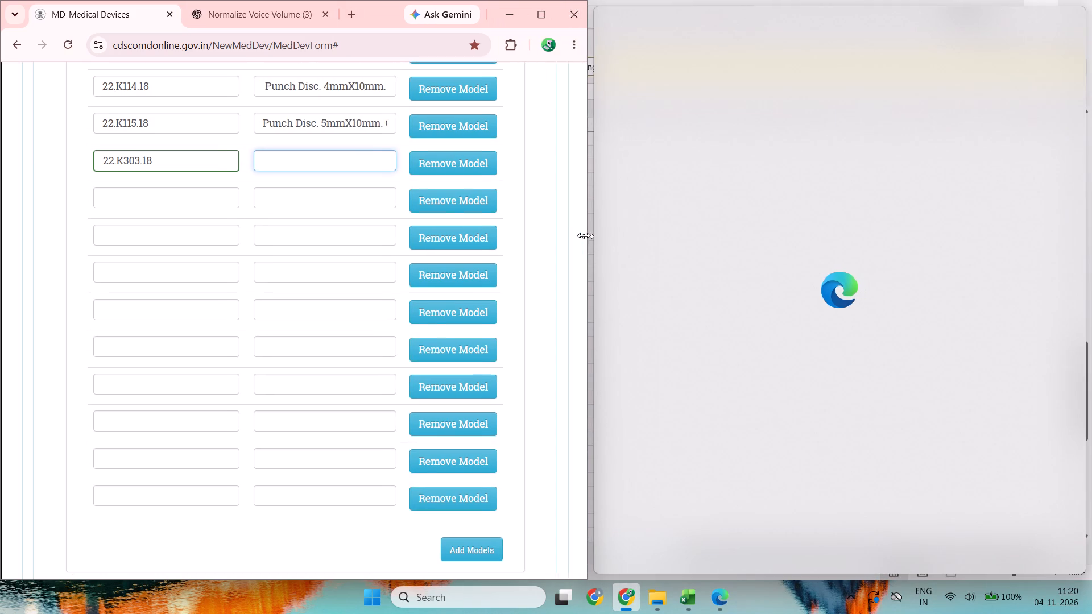
drag(584, 235, 565, 235)
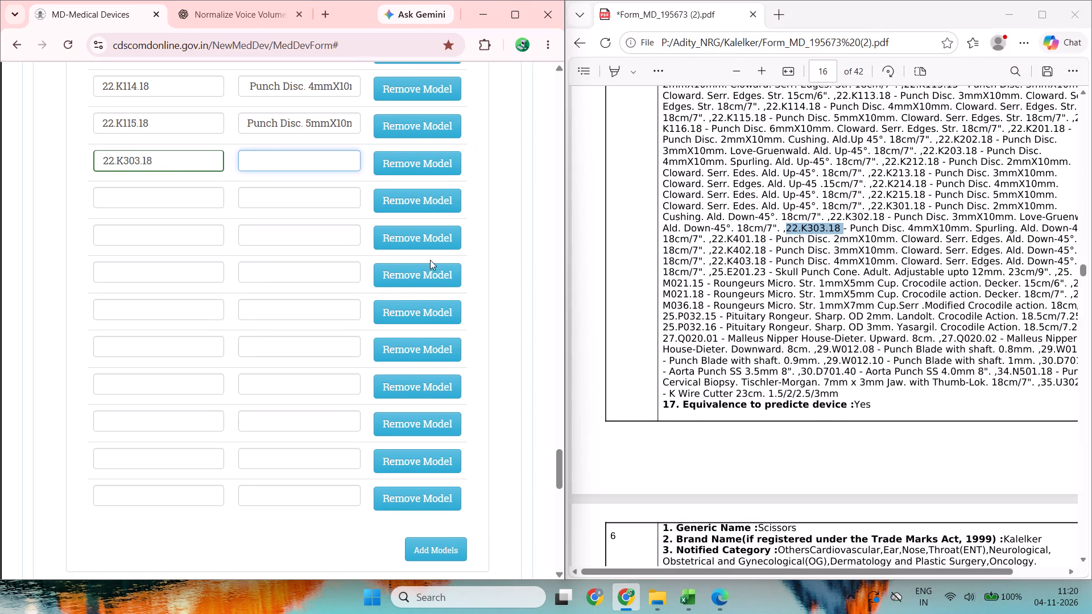
drag(566, 231, 521, 238)
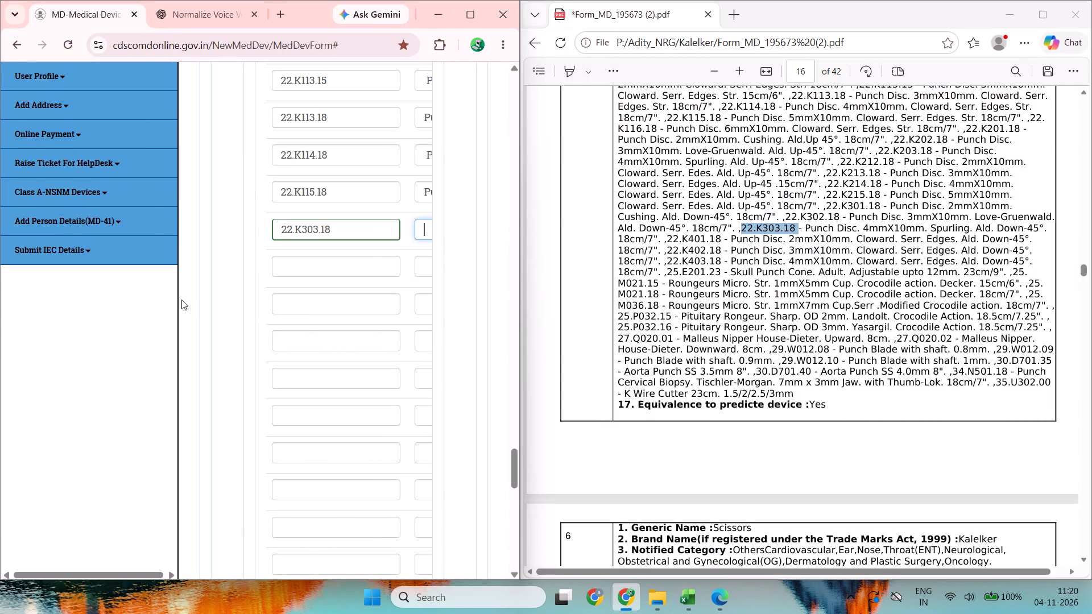
drag(177, 284, 171, 294)
Copy the description "Punch Disc. 4mmX10mm. Spurling. Ald. Down-45°. 18cm/7"." from the PDF into the specification field of model 22.K303.18.
drag(807, 227, 990, 229)
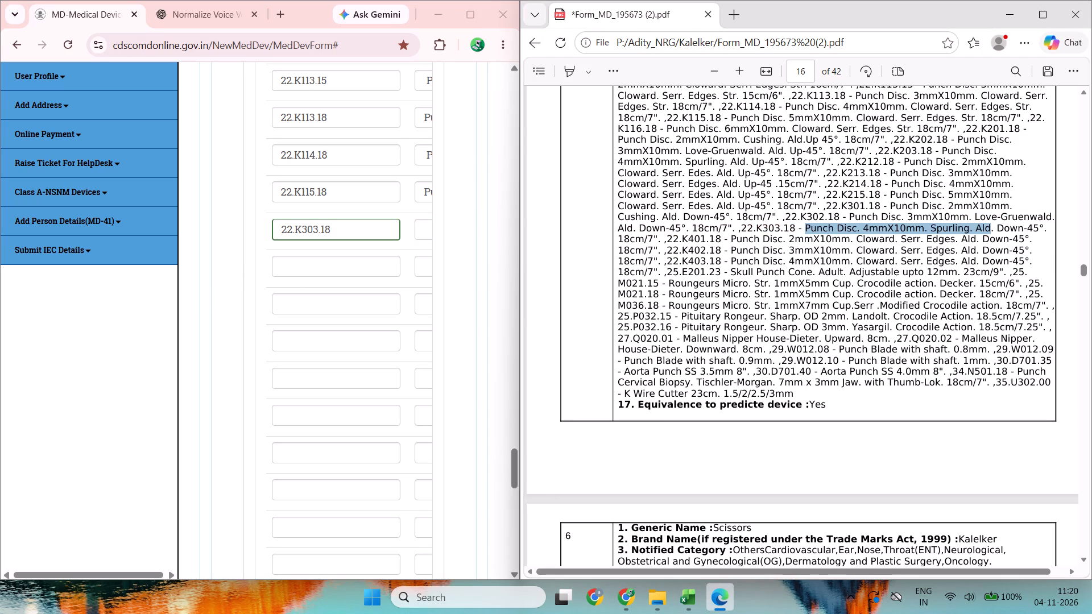
drag(990, 229, 720, 248)
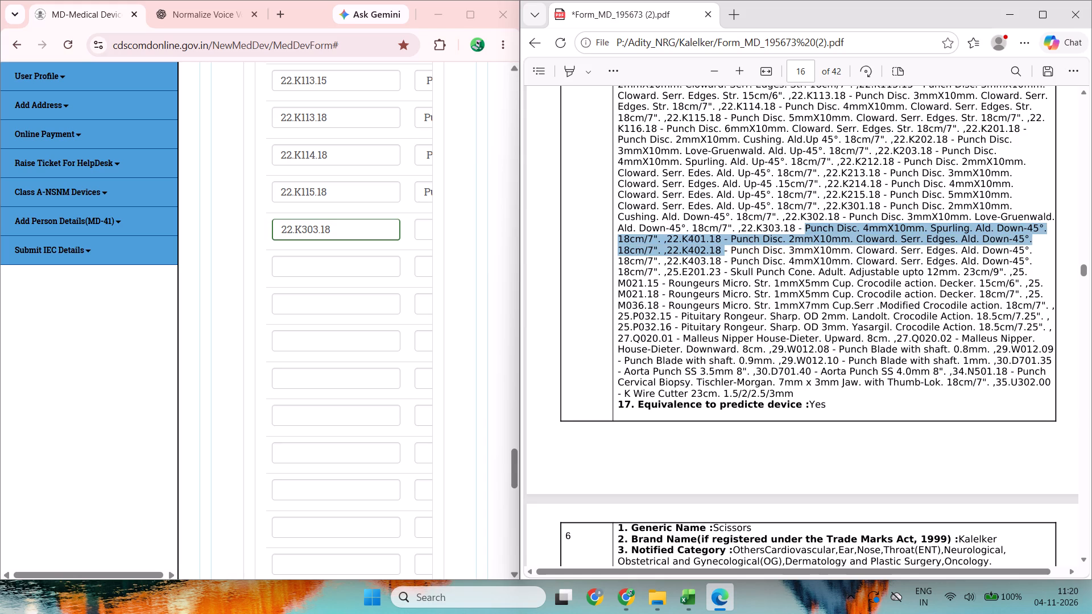
drag(720, 248, 659, 240)
key(ctrl+c)
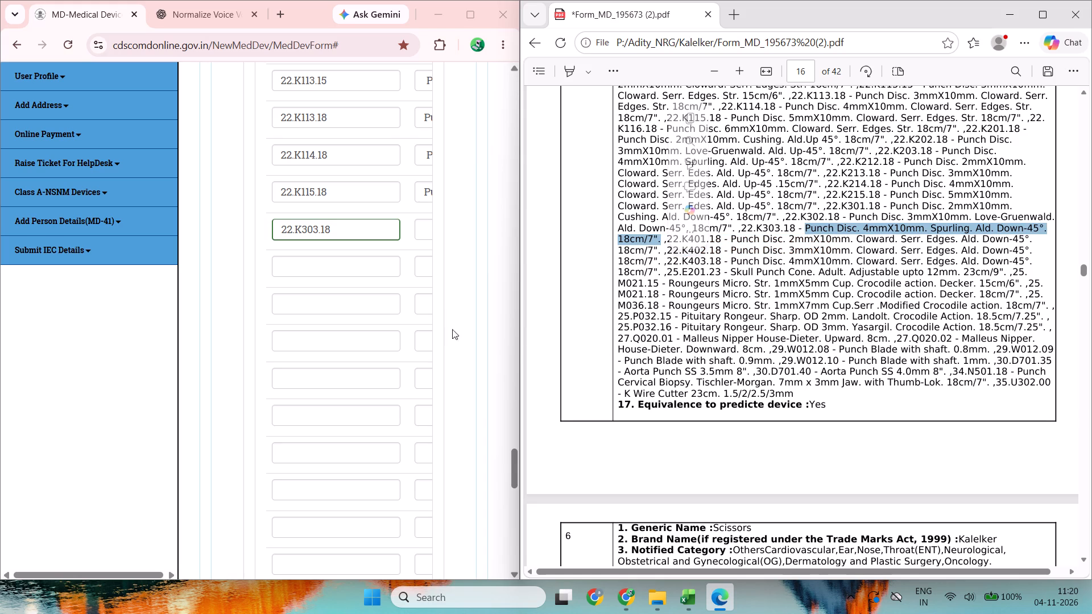
click(423, 230)
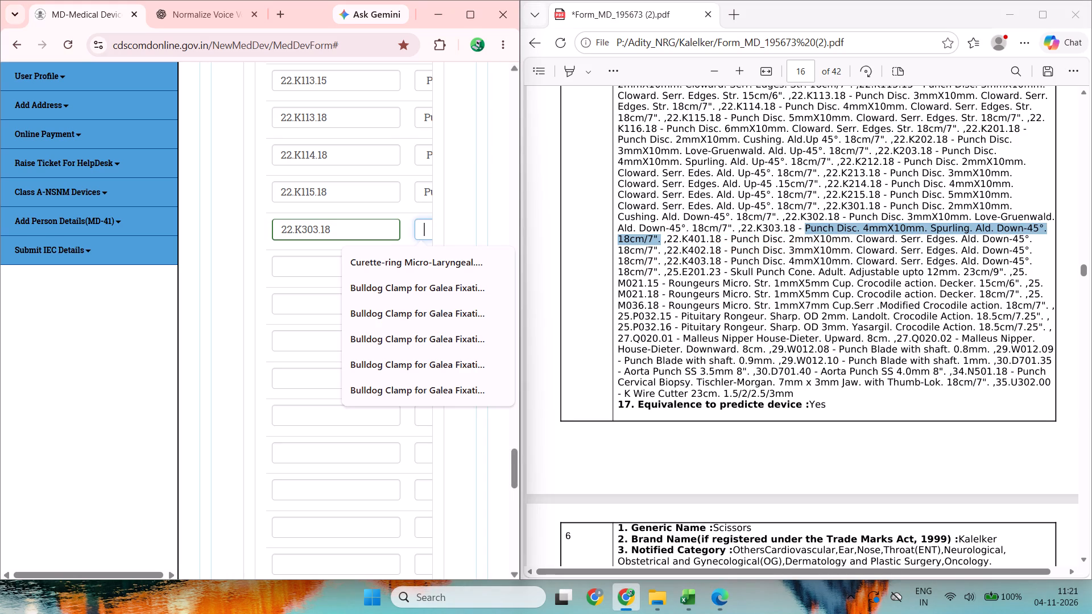
key(ctrl+v)
Save the modified Rongeur Nibblers device entry and dismiss the confirmation.
scroll(358, 282, down, 7)
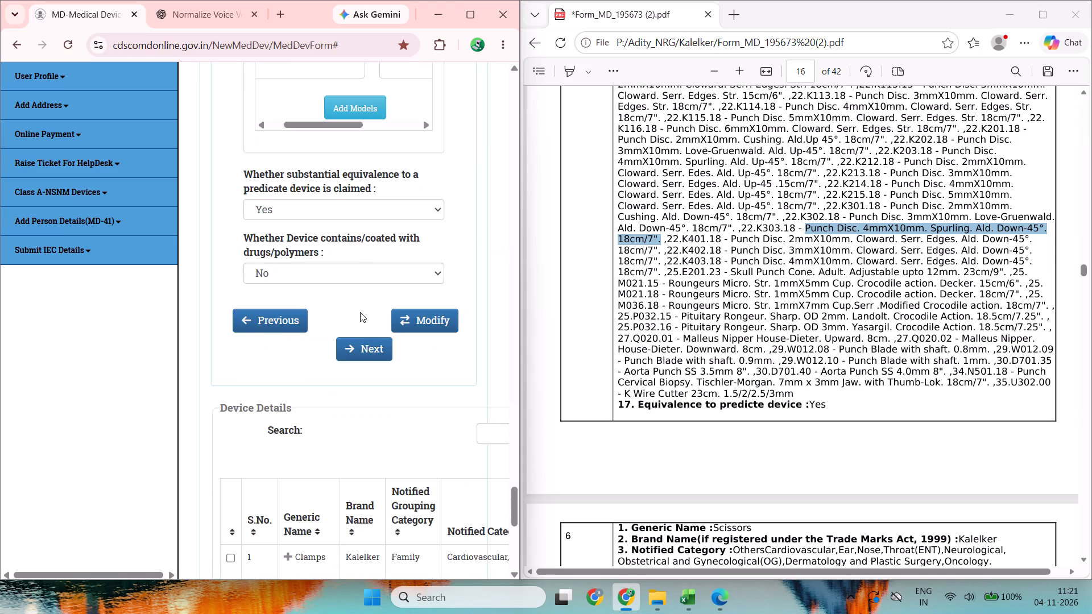
scroll(360, 312, down, 1)
click(438, 243)
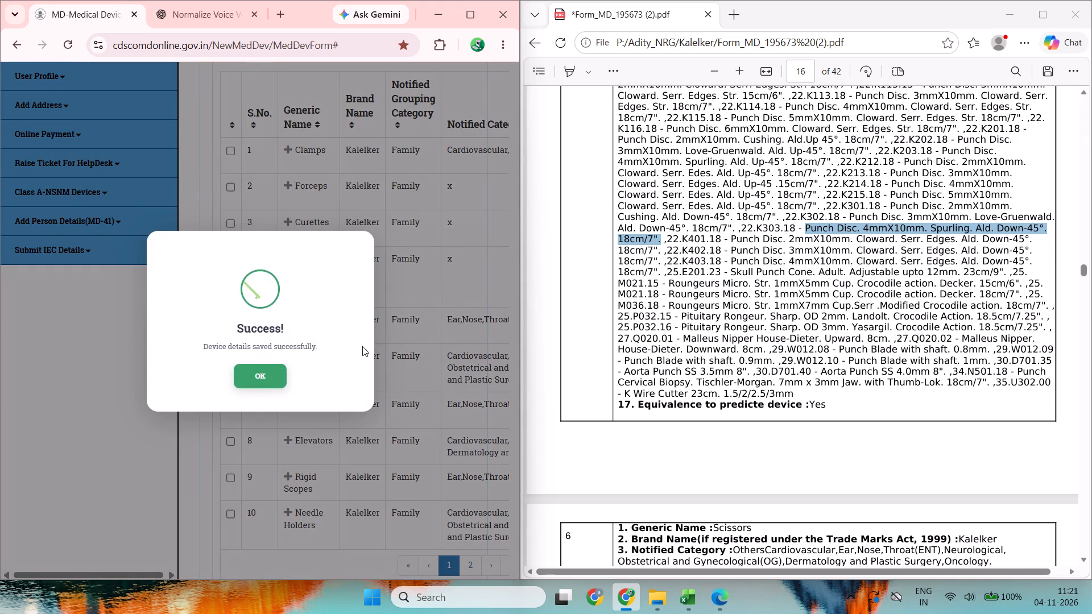
click(264, 383)
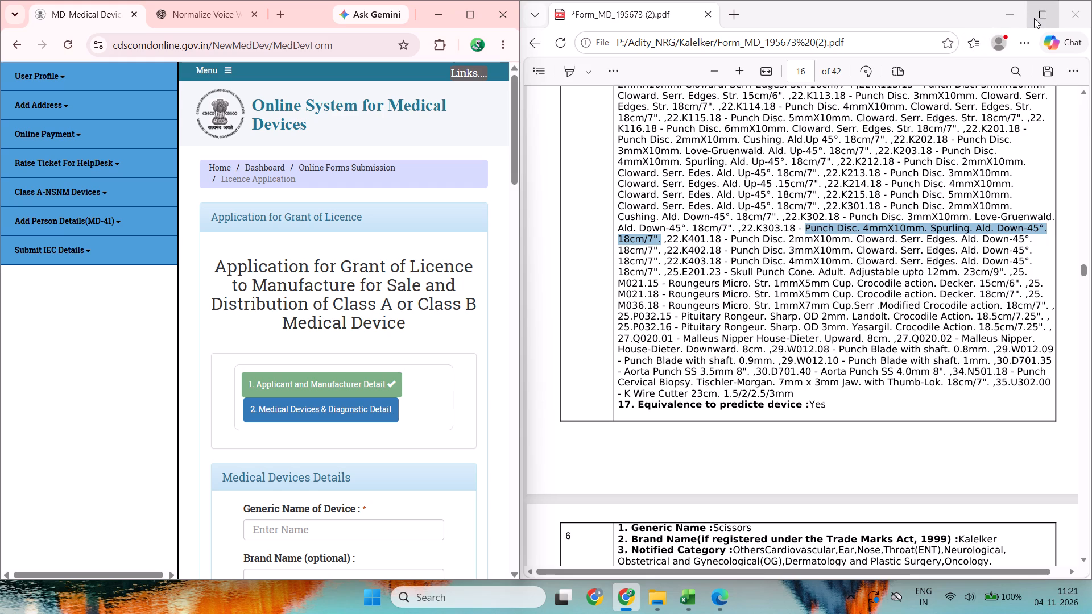
Rearrange the windows so the PDF sits partly off-screen on one side and the device form gets the wider area beside it.
click(999, 48)
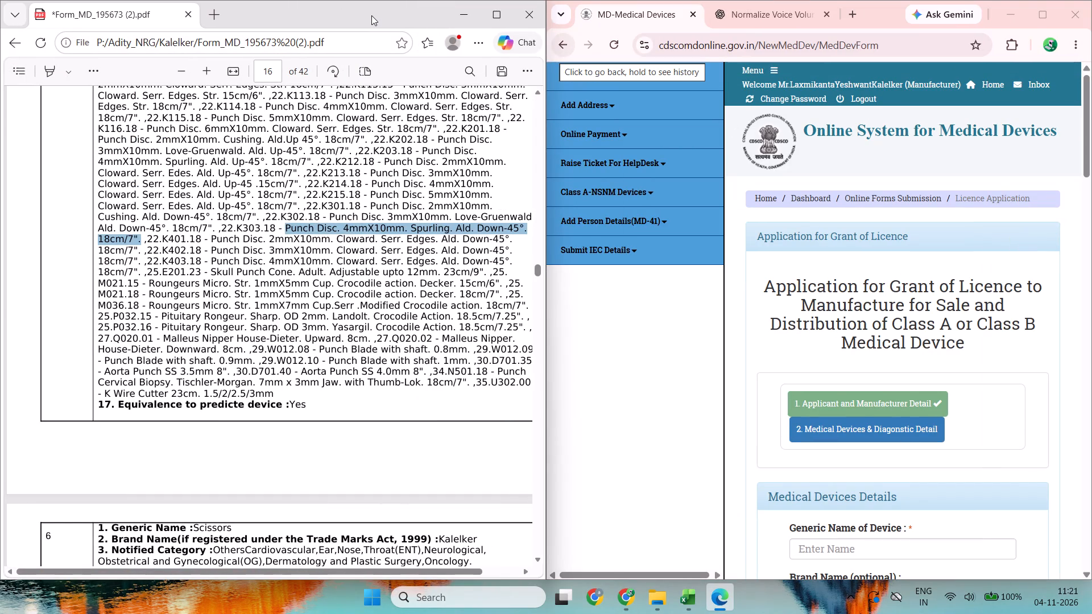
drag(371, 15, 288, 1)
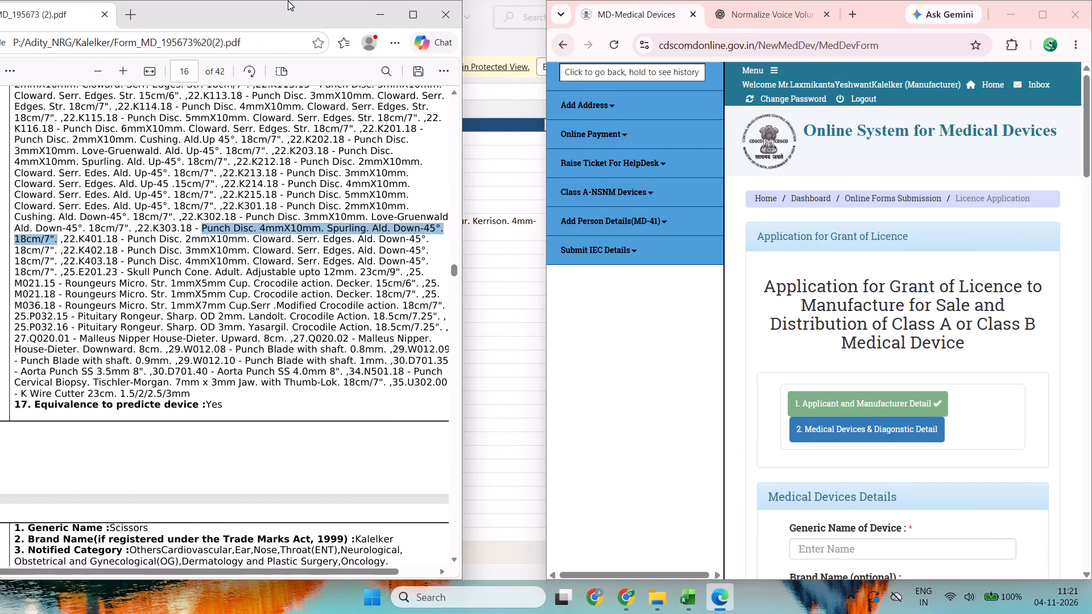
drag(288, 1, 284, 0)
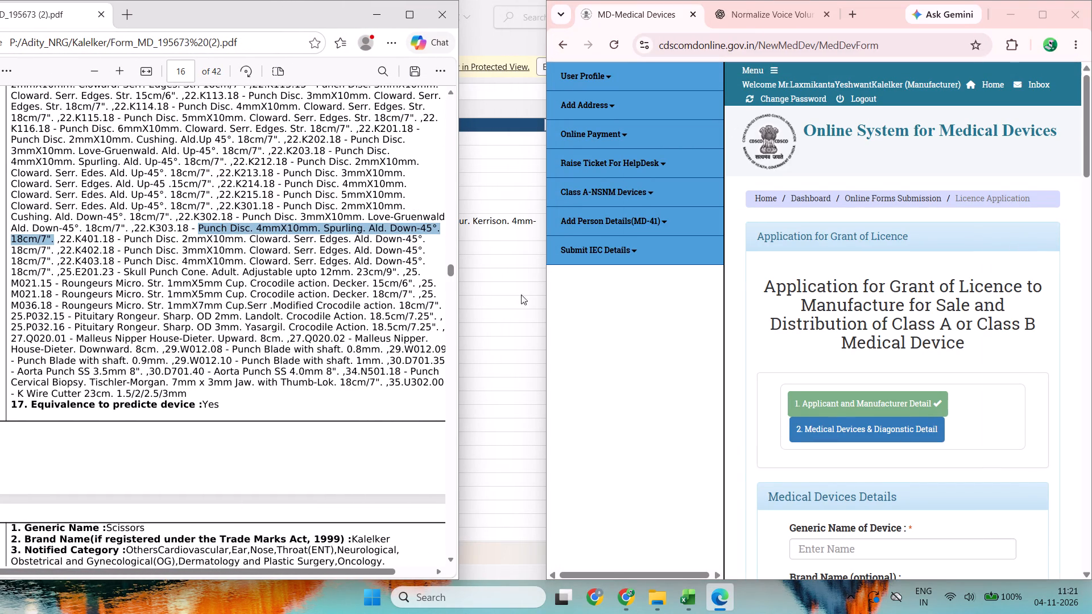
drag(544, 298, 504, 285)
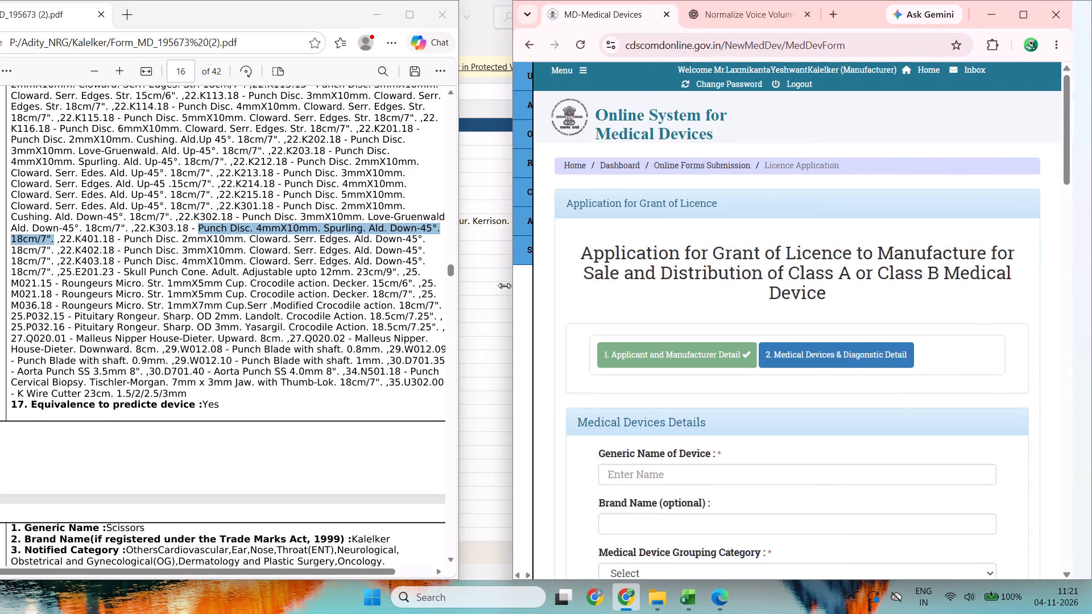
drag(504, 285, 460, 270)
click(365, 313)
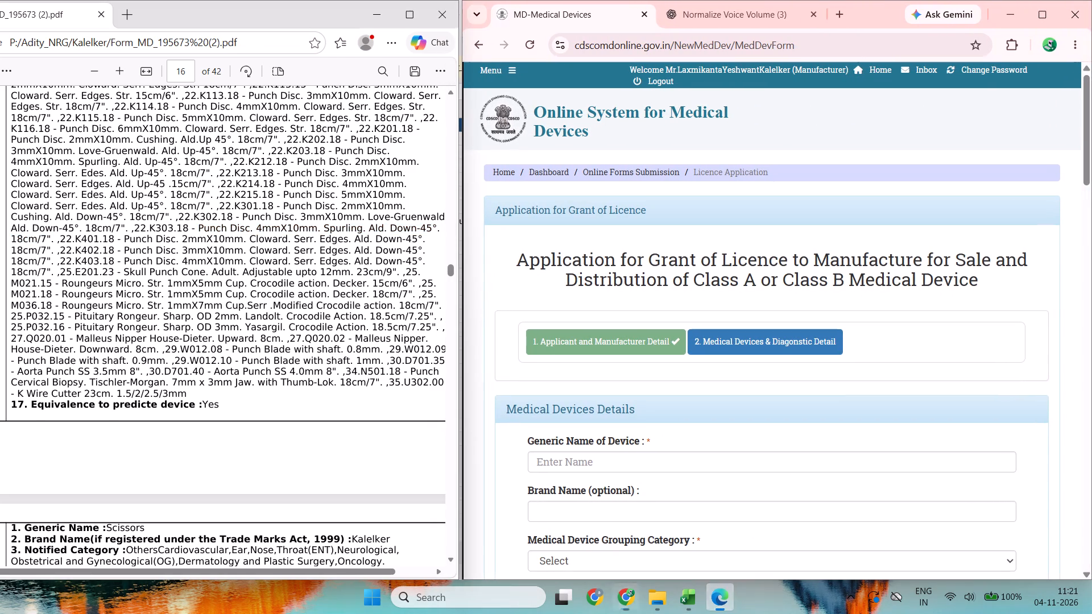
click(715, 288)
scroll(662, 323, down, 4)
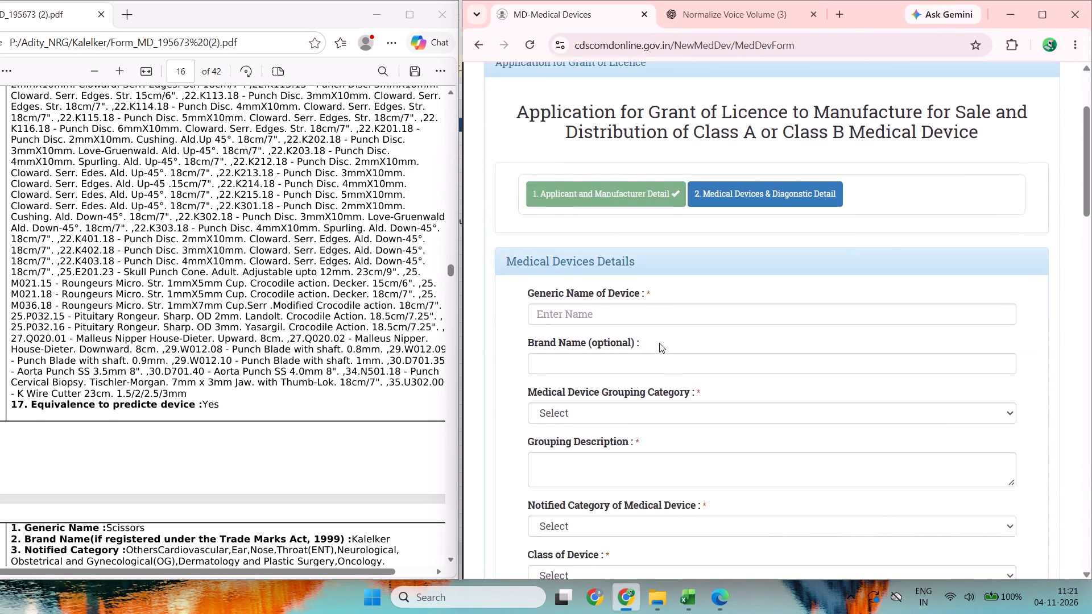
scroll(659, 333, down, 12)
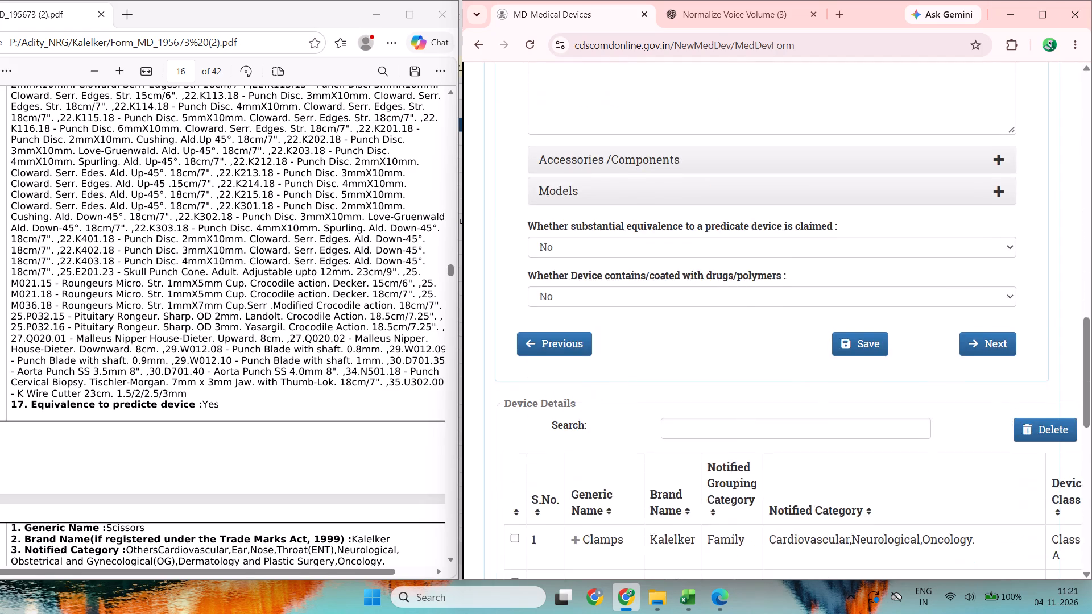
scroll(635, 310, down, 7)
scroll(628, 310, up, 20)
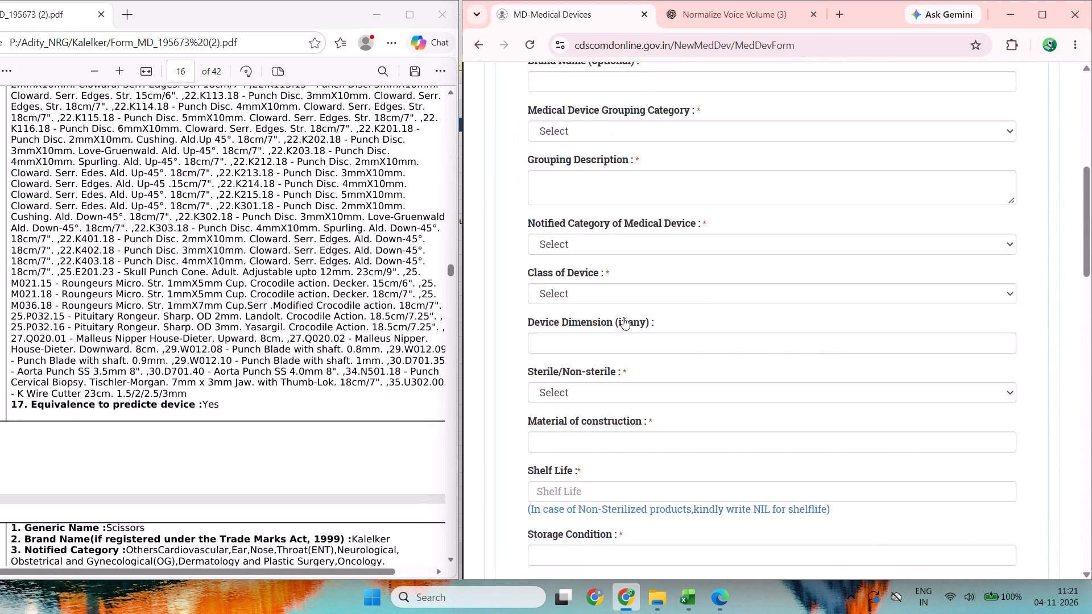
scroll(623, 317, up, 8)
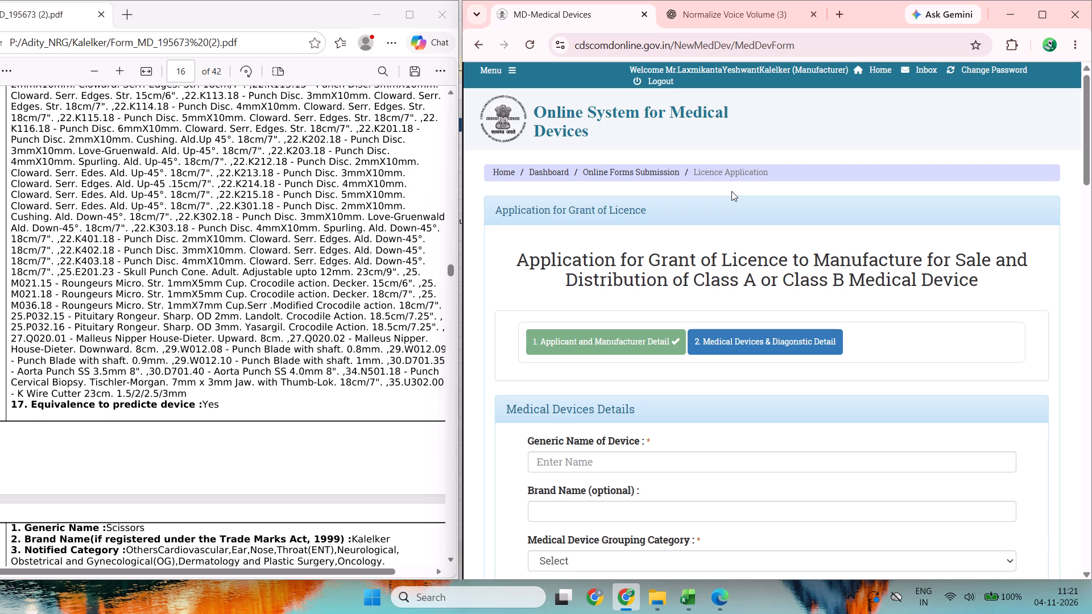
Tick the Rongeur Nibblers row in the Device Details table, maximize the form window and open that entry for editing.
scroll(731, 191, down, 12)
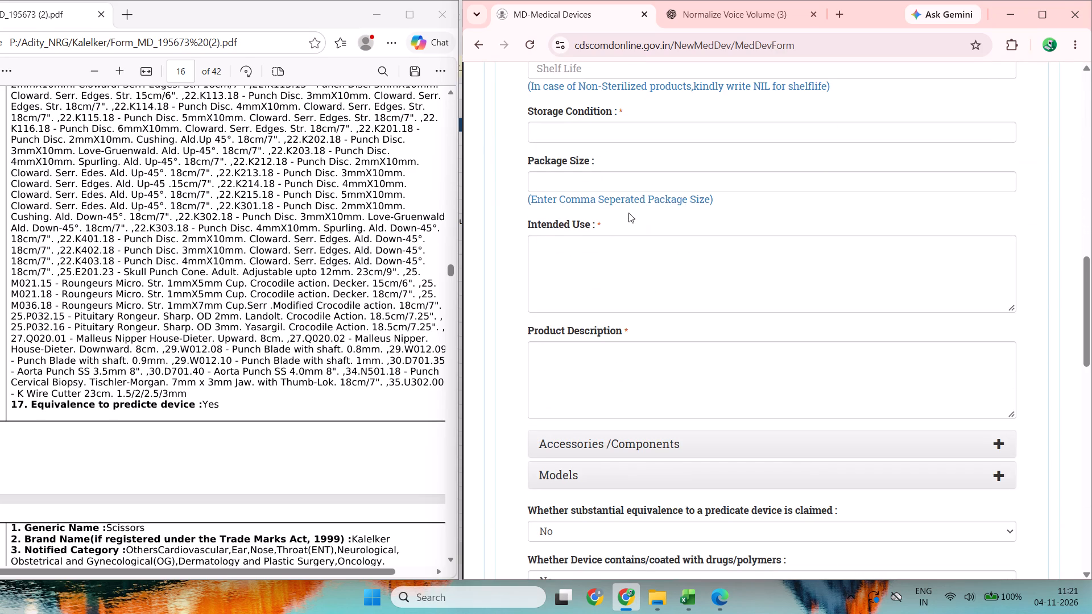
scroll(586, 273, down, 2)
scroll(533, 299, down, 3)
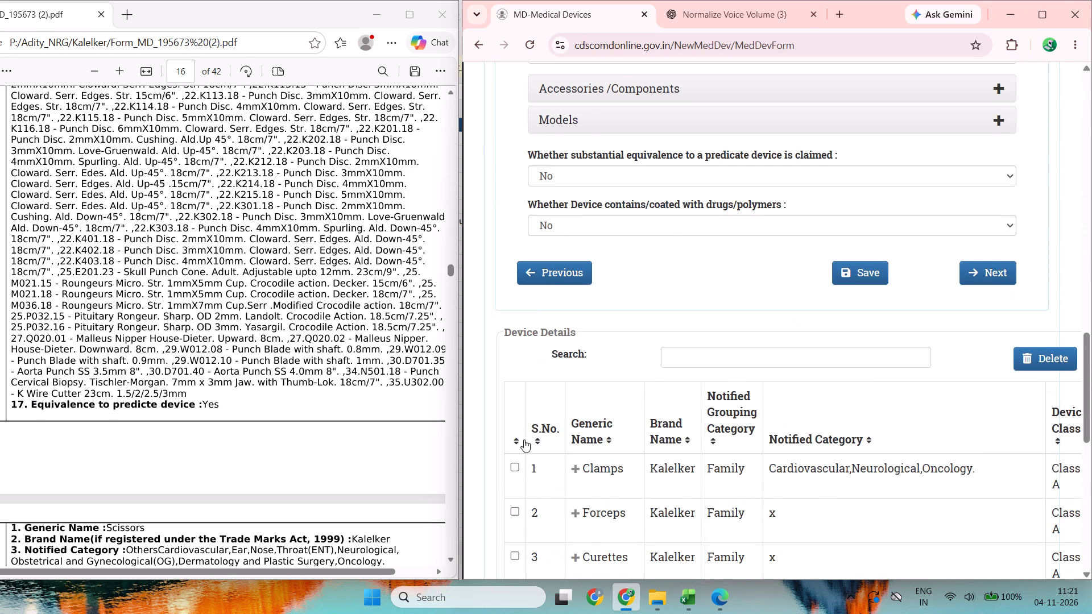
scroll(523, 439, down, 3)
click(518, 460)
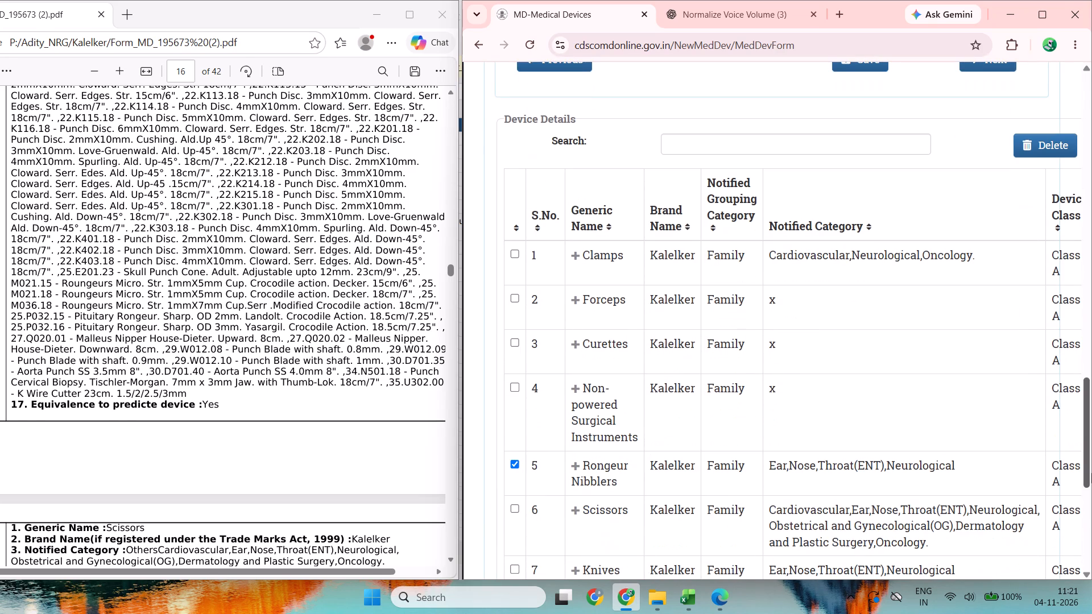
click(1013, 459)
click(1013, 459)
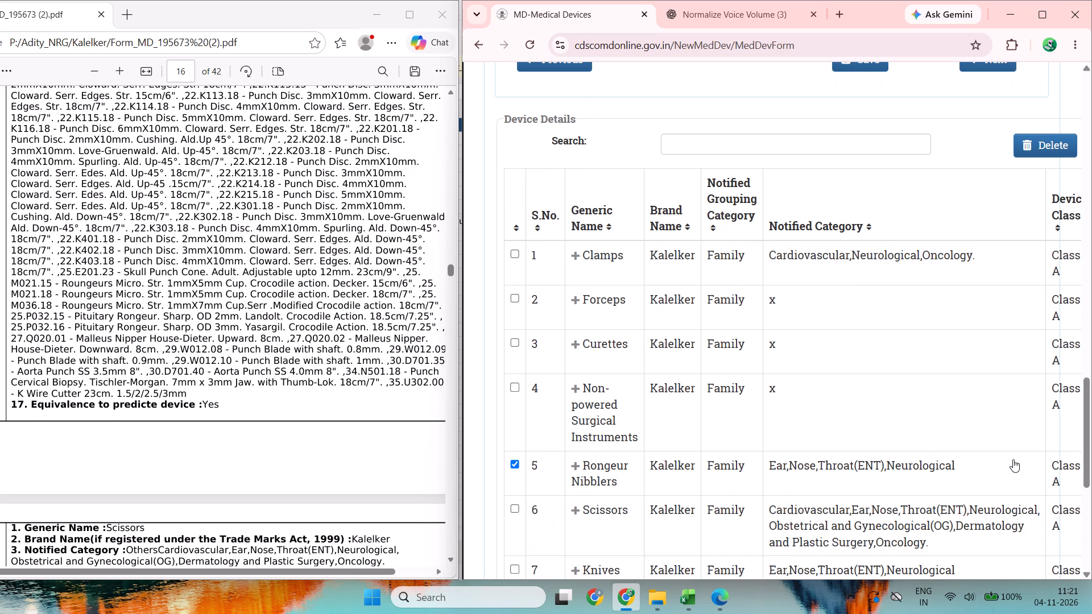
key(Right)
key(Right)
key(Right)
key(Right)
key(Right)
key(Right)
key(Right)
key(Right)
key(Right)
click(1049, 21)
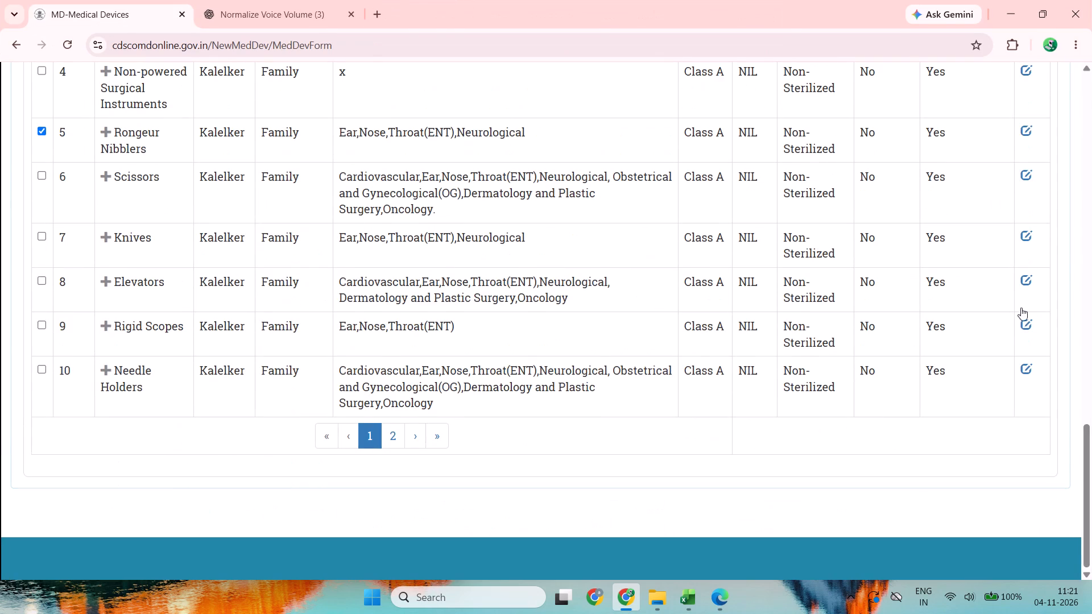
click(1027, 136)
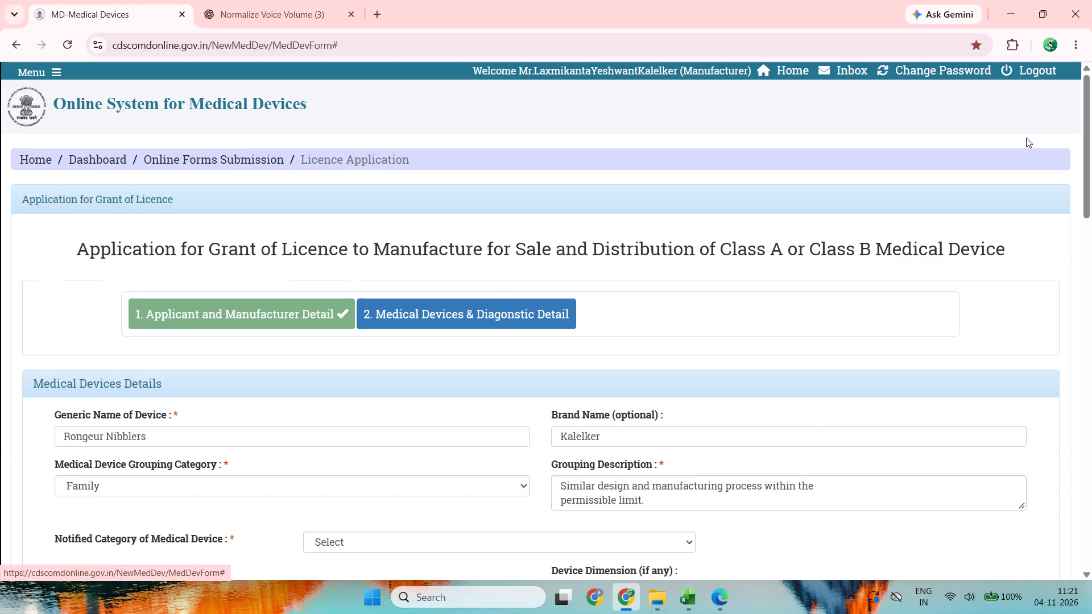
Expand the Models section of the Rongeur Nibblers entry.
scroll(767, 323, down, 20)
scroll(767, 323, down, 2)
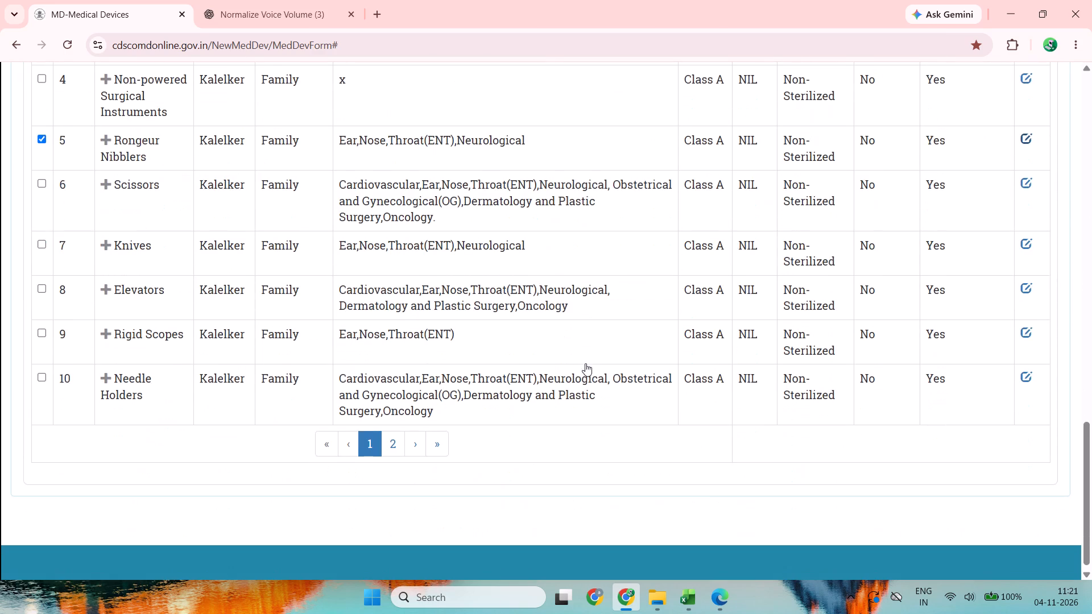
scroll(585, 363, down, 2)
scroll(775, 334, up, 7)
scroll(1032, 295, up, 3)
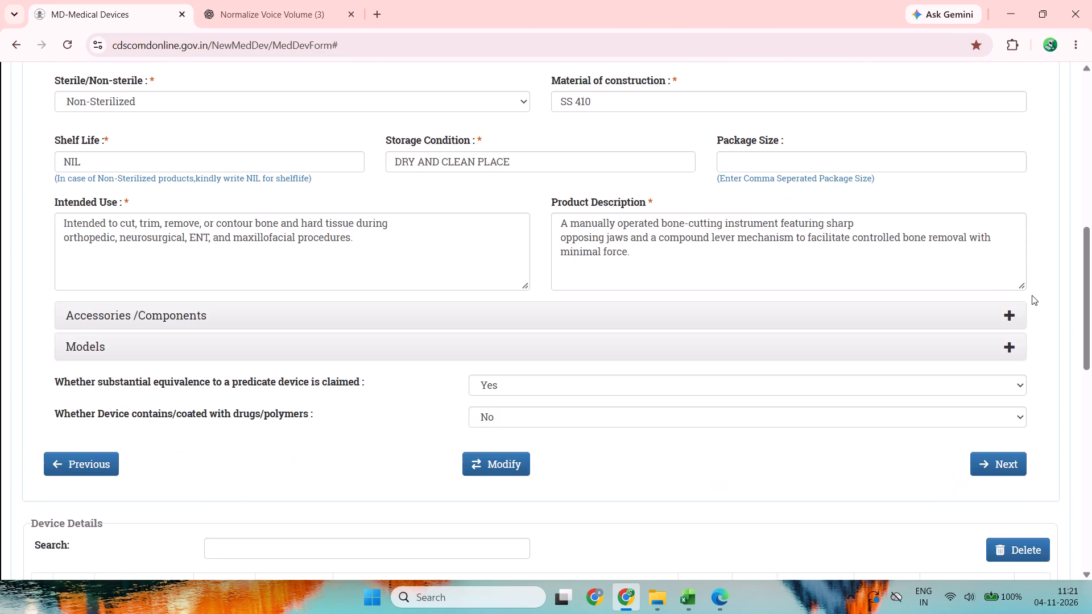
scroll(1032, 295, up, 2)
scroll(1032, 295, down, 4)
click(1010, 204)
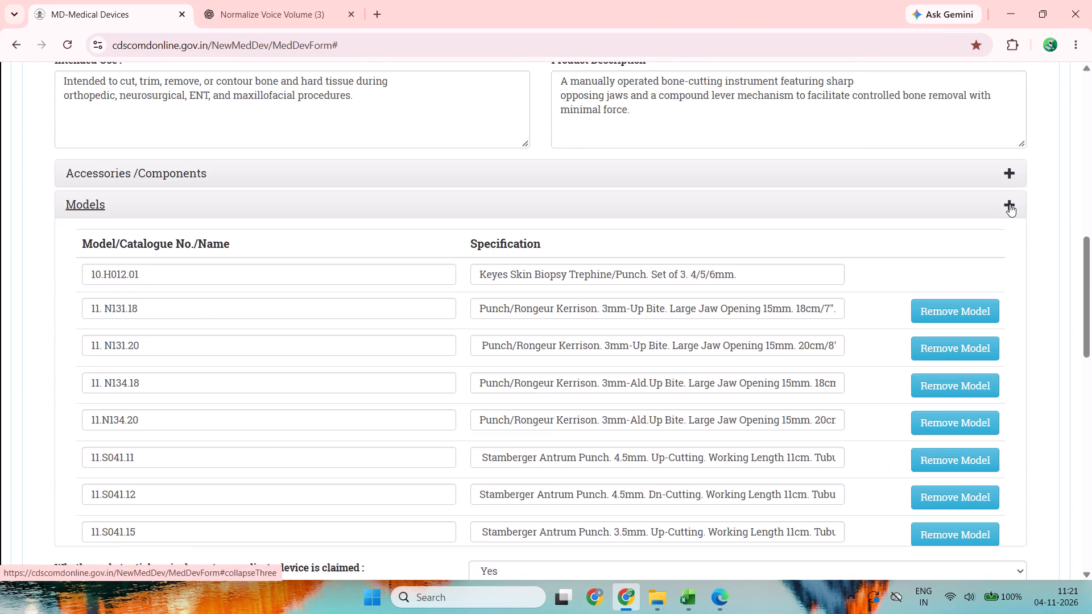
Add nine empty rows below 22.K303.18 at the end of the Models list.
scroll(1009, 223, down, 3)
scroll(974, 337, down, 20)
scroll(974, 337, down, 19)
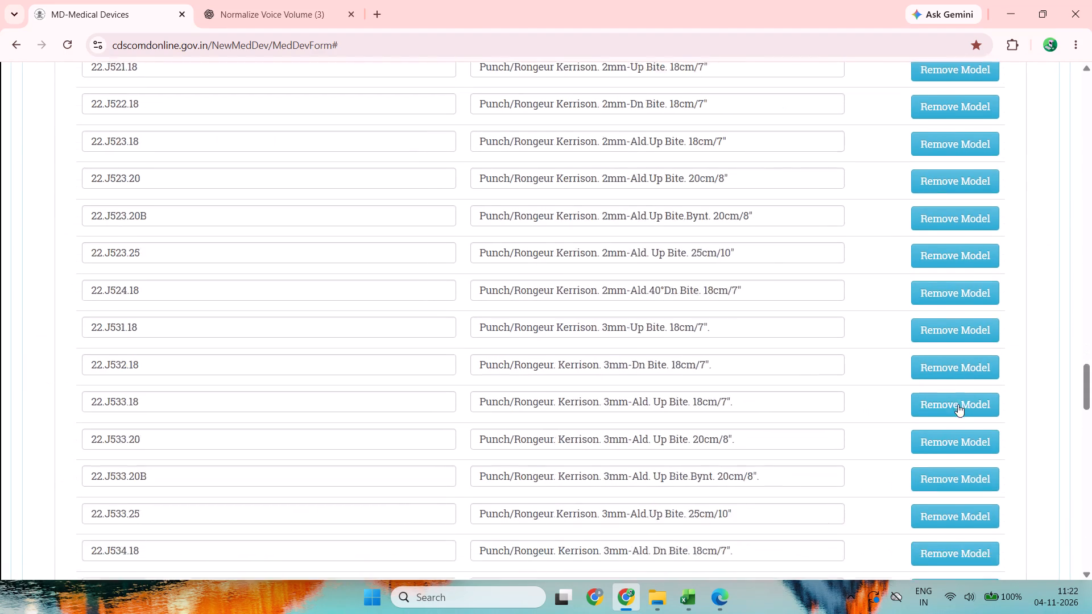
scroll(958, 404, down, 16)
scroll(958, 404, up, 7)
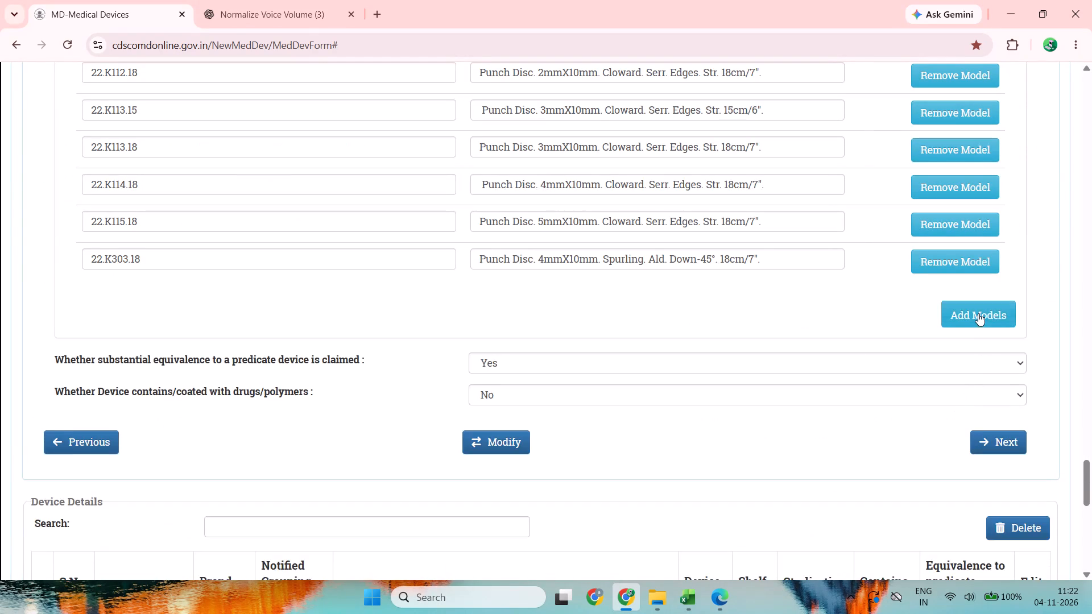
click(978, 313)
key(Return)
key(Return)
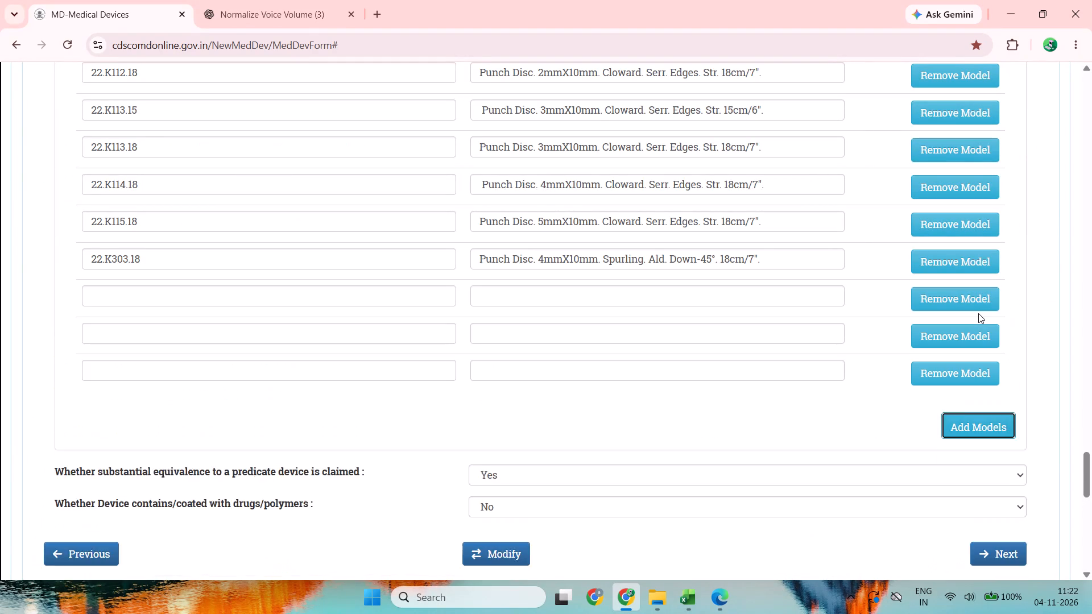
key(Return)
key(Return)
key(Return)
key(Return)
key(Return)
key(Return)
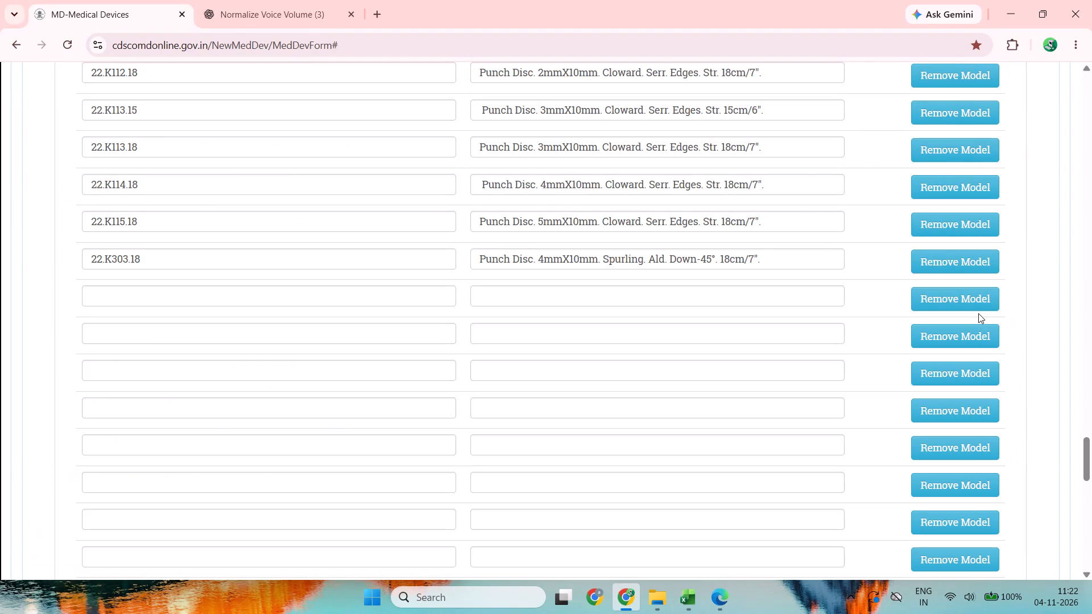
Arrange the PDF and device form side by side, with the PDF partly off-screen and the form widened to meet it.
click(1030, 11)
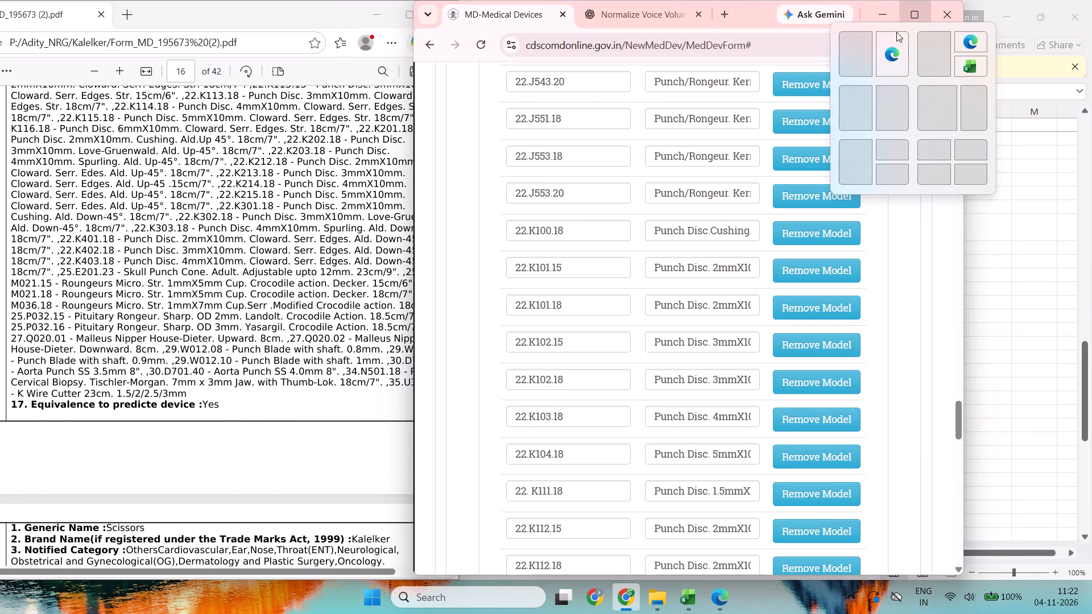
click(867, 56)
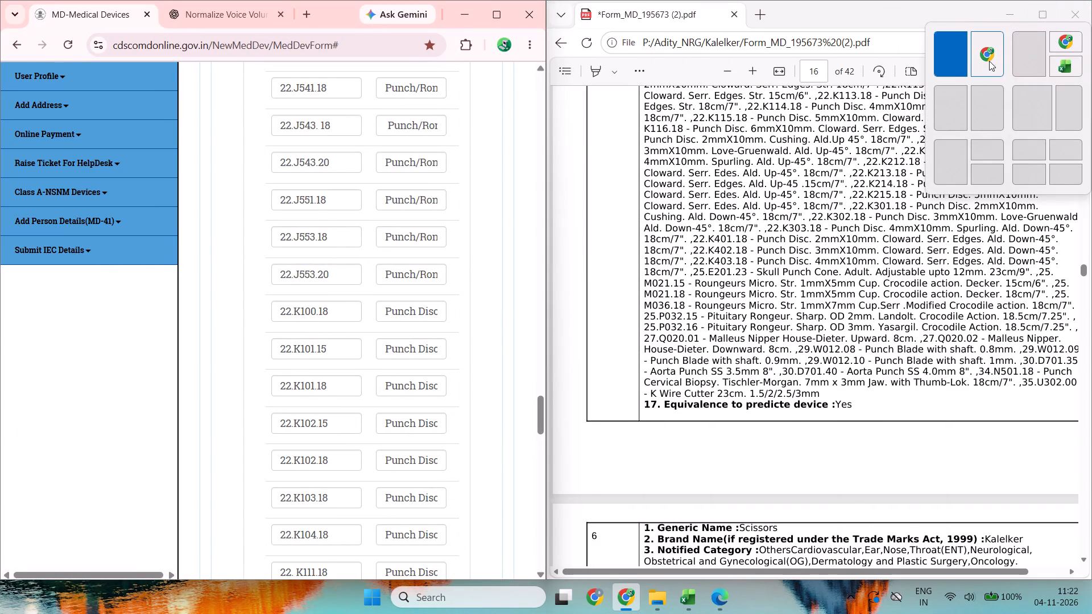
click(989, 61)
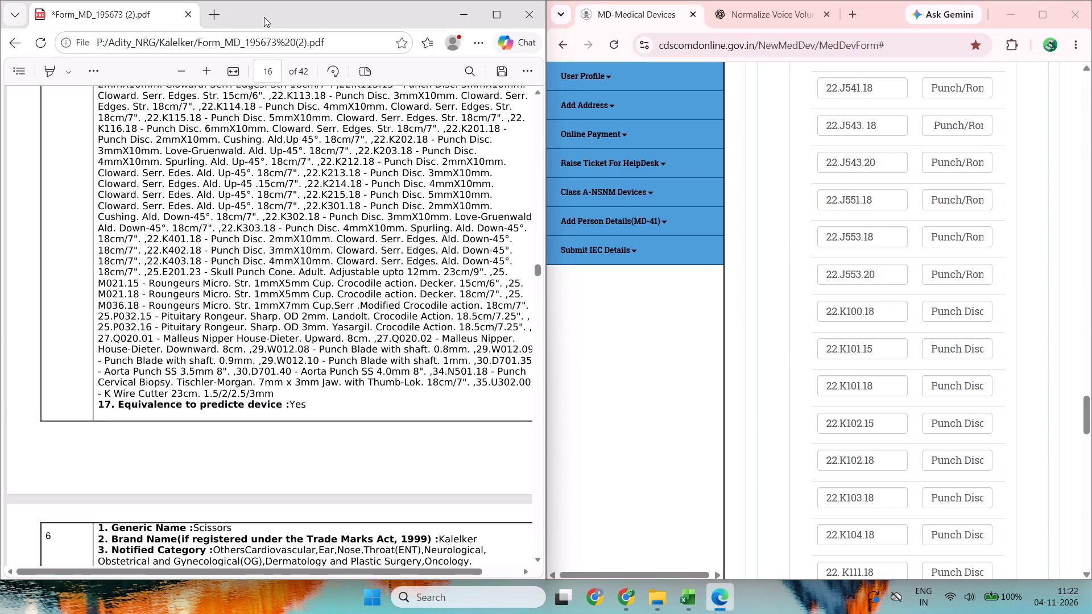
drag(266, 16, 184, 0)
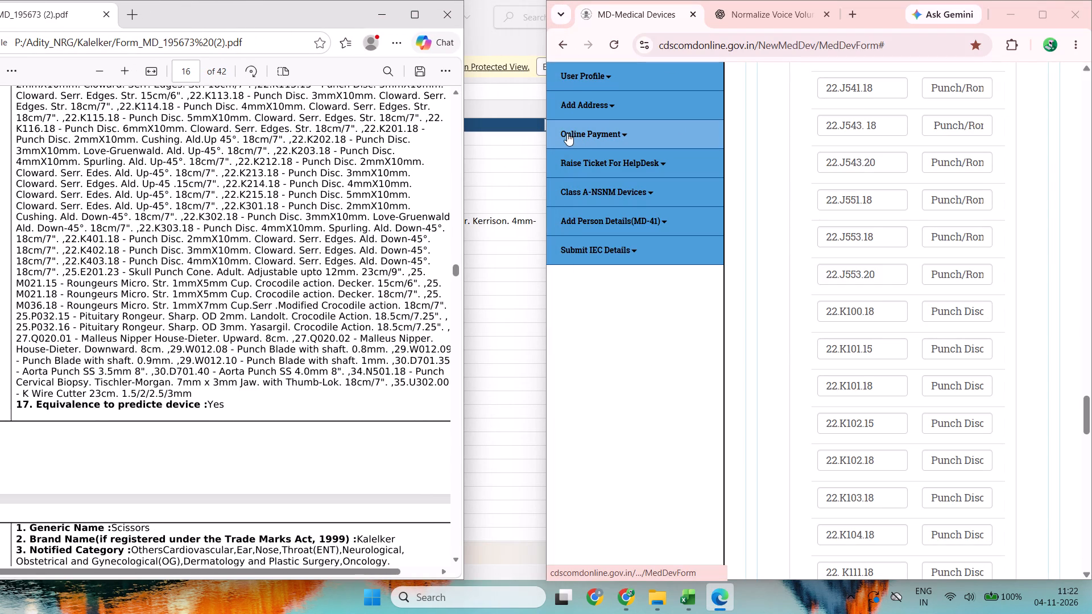
drag(545, 283, 465, 275)
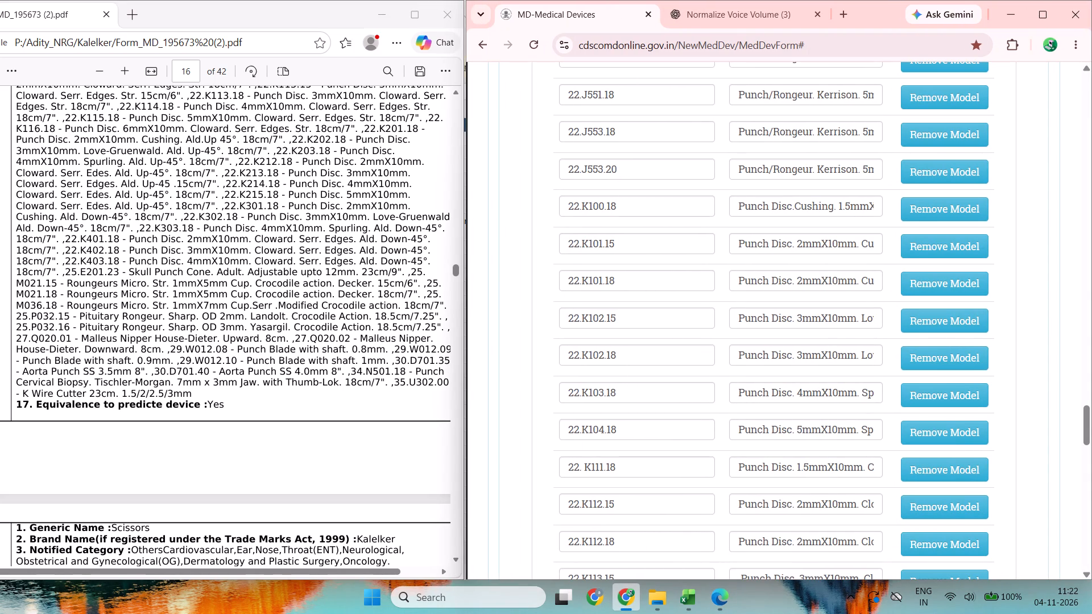
Copy the specification of model 22.K303.18, the last filled row, and open text search in the PDF.
scroll(675, 323, down, 9)
scroll(680, 330, up, 1)
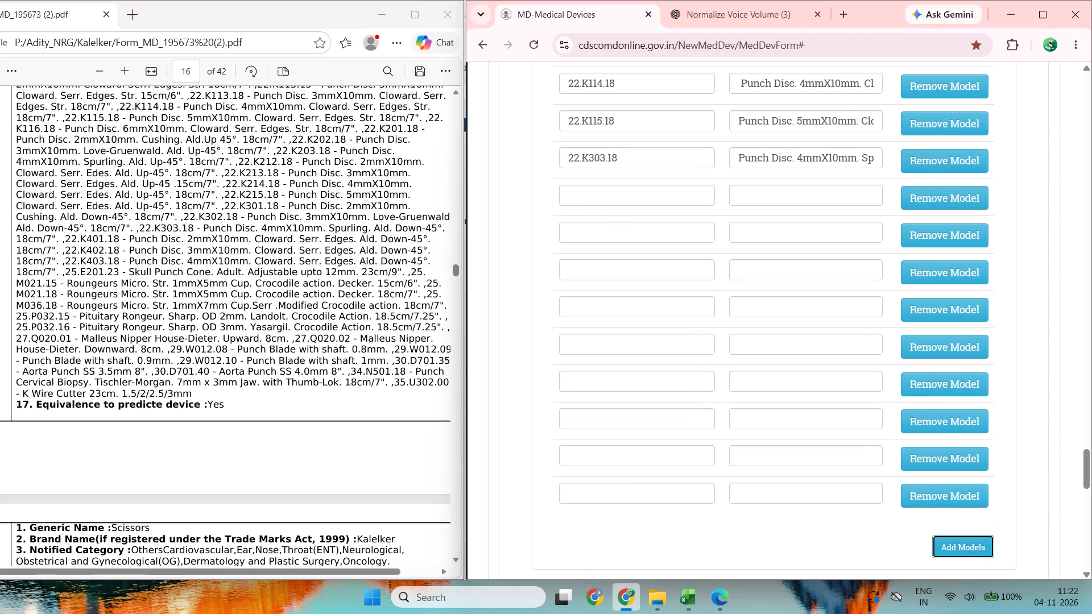
click(602, 202)
scroll(301, 237, up, 3)
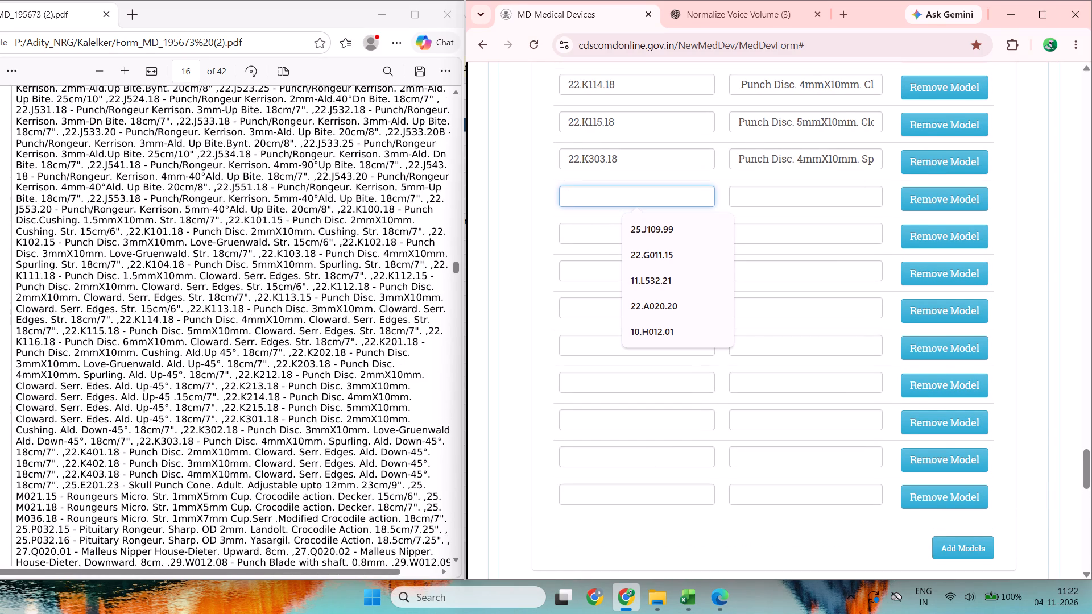
drag(865, 157, 856, 161)
key(ctrl+a)
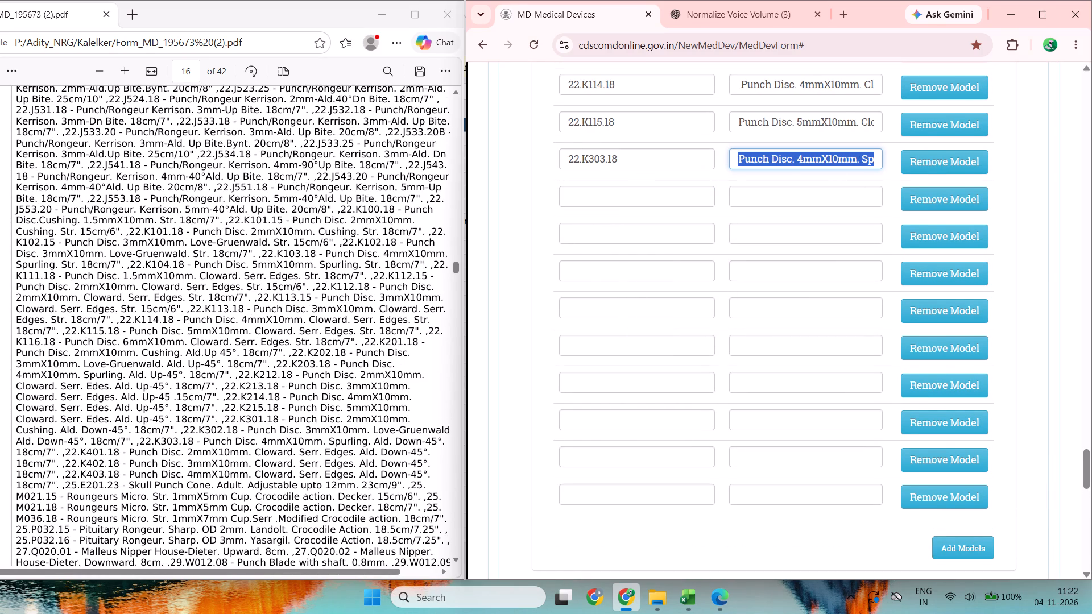
key(ctrl+c)
click(176, 242)
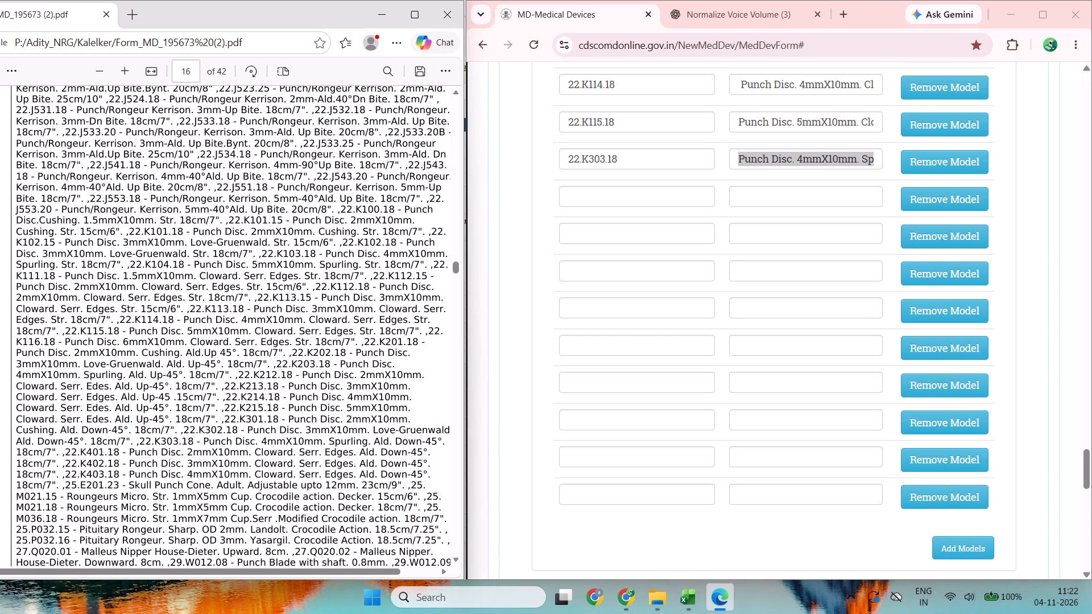
key(ctrl+f)
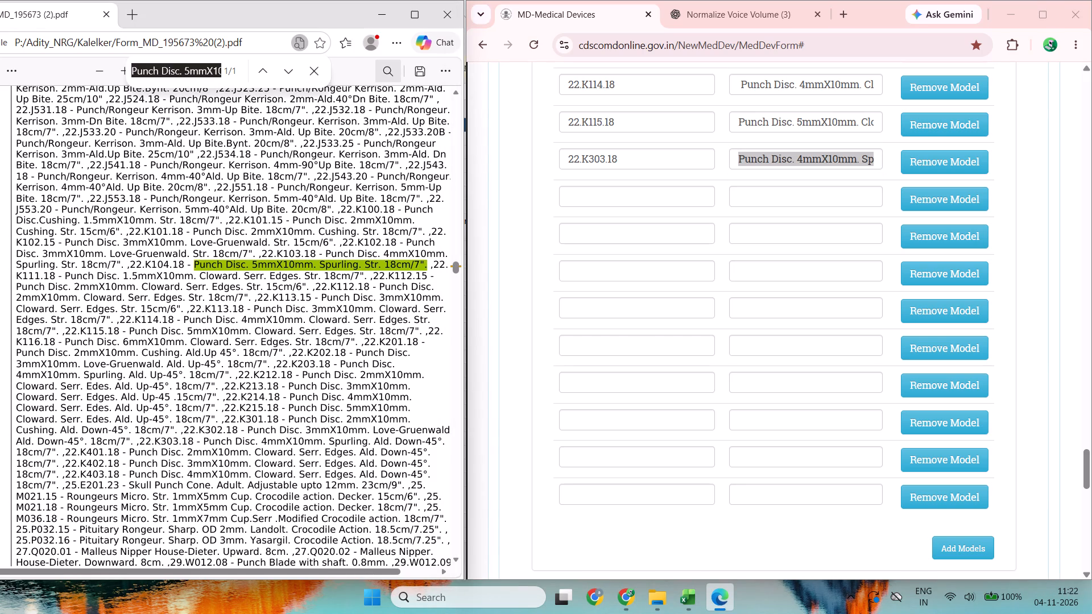
Copy code 22. K111.18 from the PDF into the first blank model row and activate its specification field.
click(434, 265)
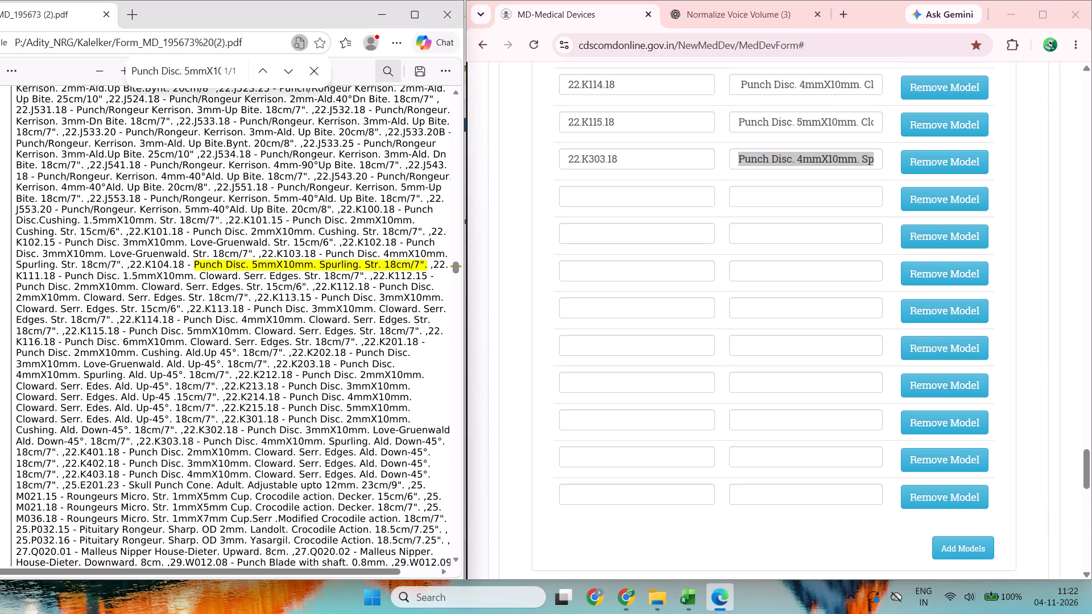
drag(434, 265, 442, 275)
drag(442, 275, 156, 283)
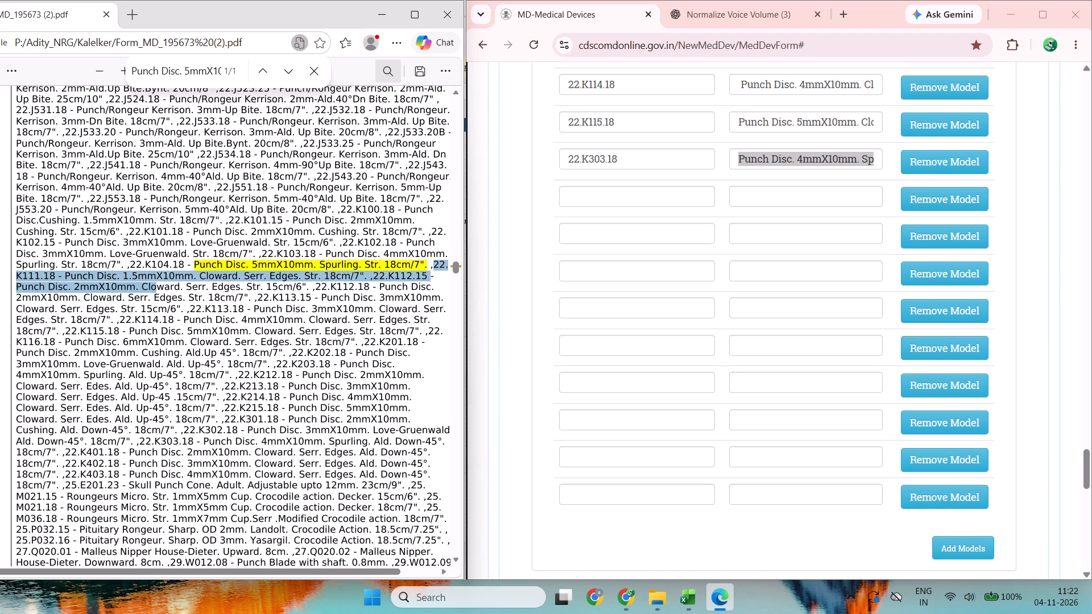
drag(156, 283, 163, 278)
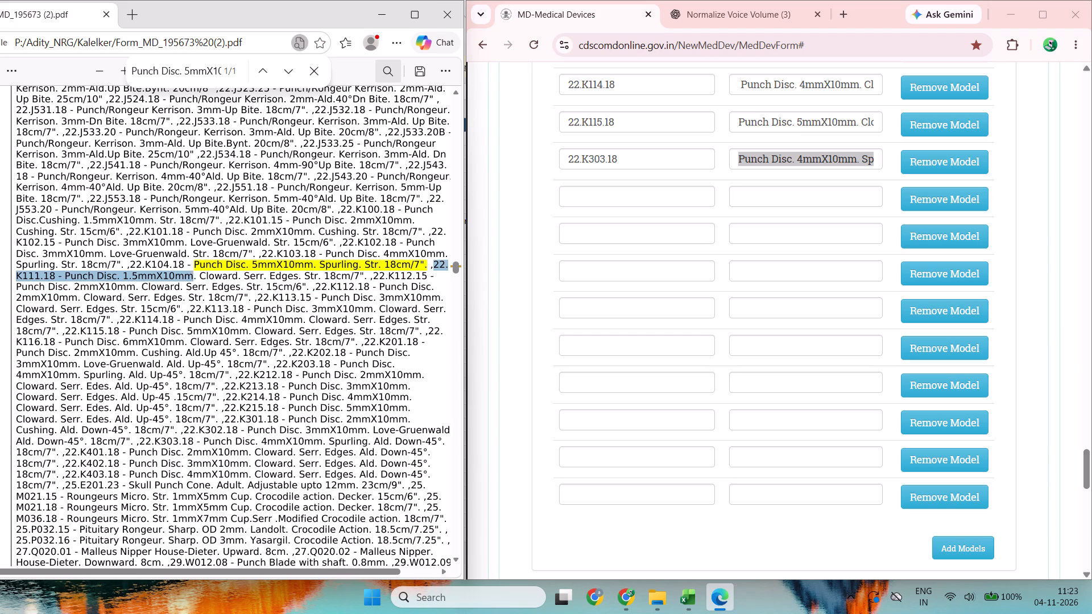
drag(163, 278, 53, 276)
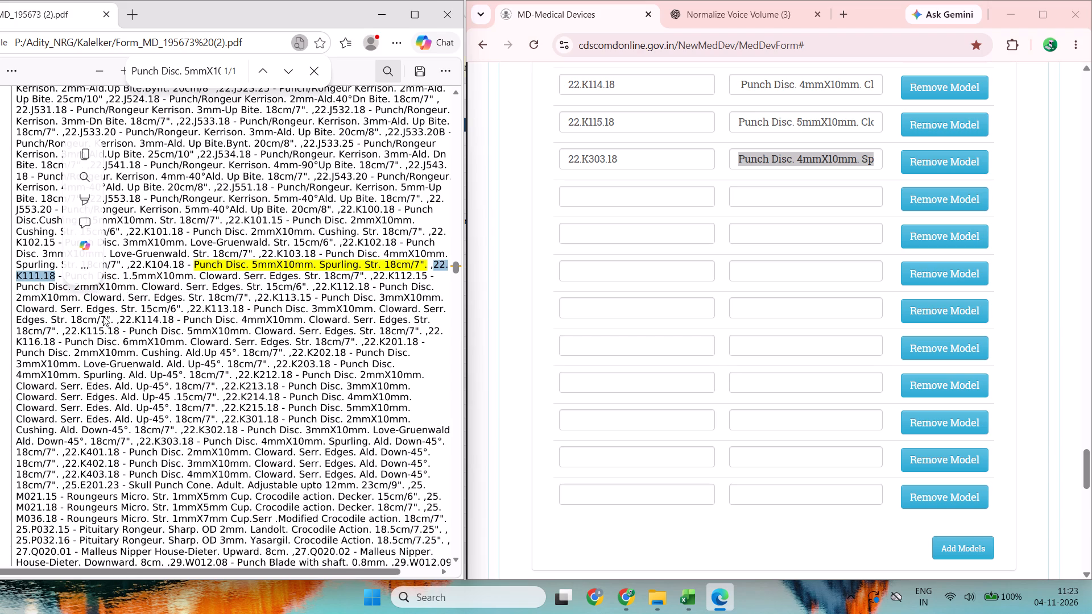
key(ctrl+c)
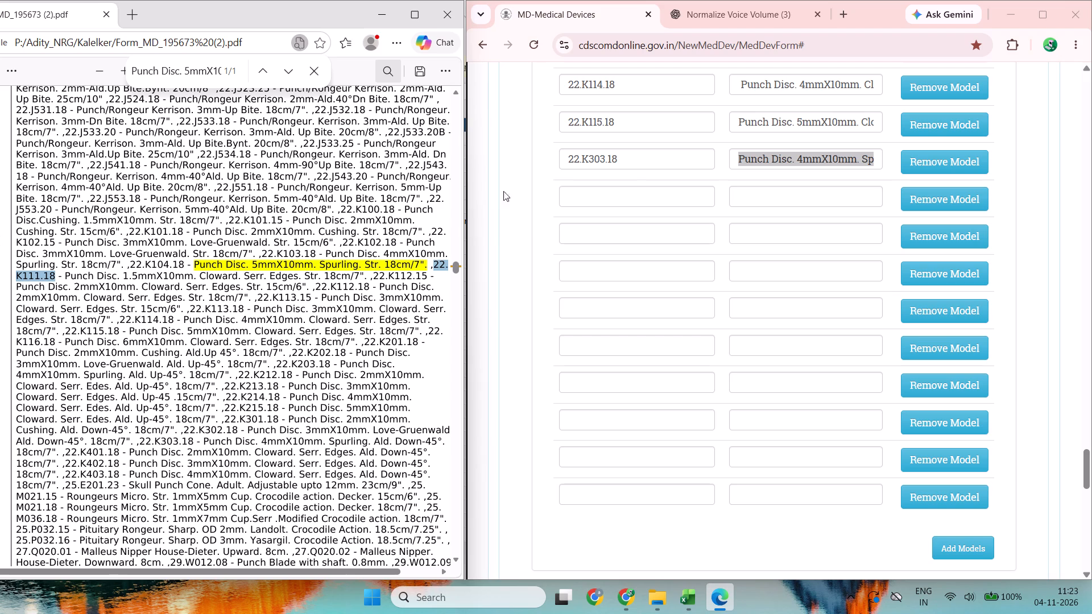
click(599, 192)
key(ctrl+v)
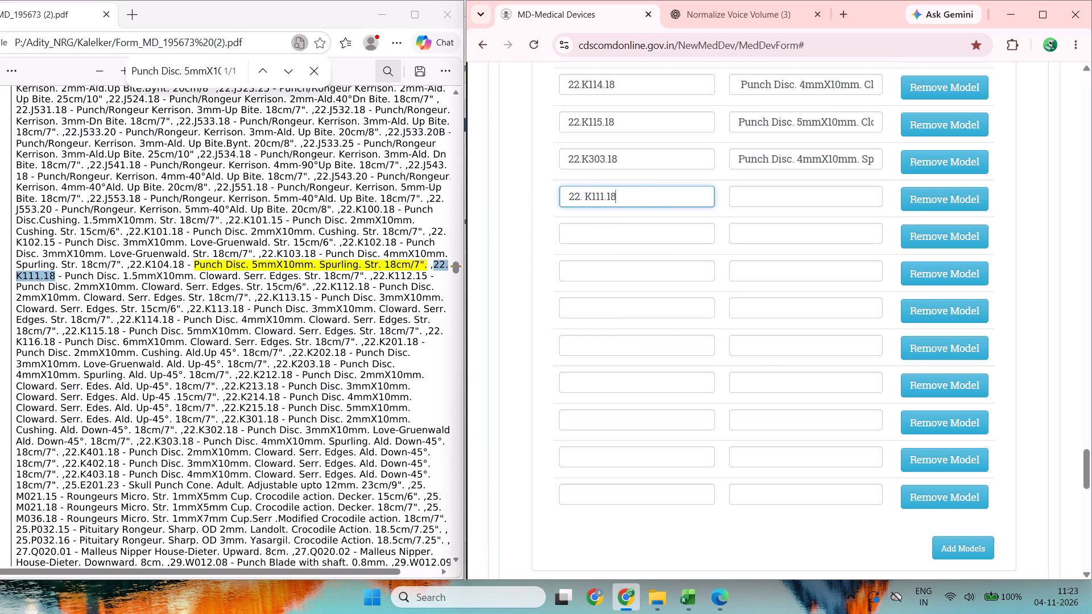
click(742, 195)
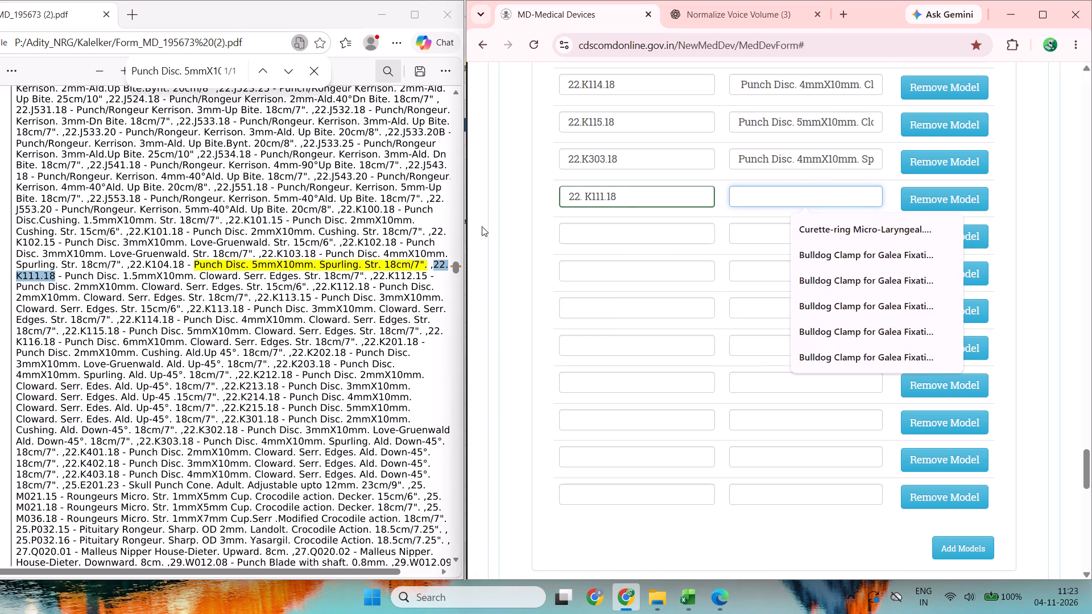
Search the PDF for the last filled row's model code, 22.K303.18.
drag(630, 165, 557, 172)
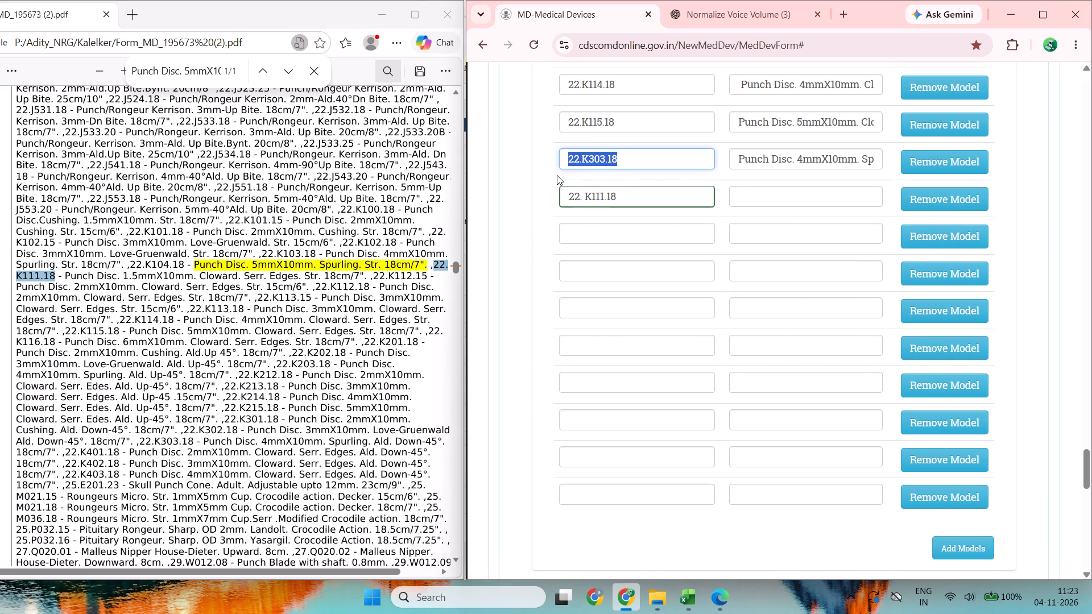
key(ctrl+c)
click(222, 76)
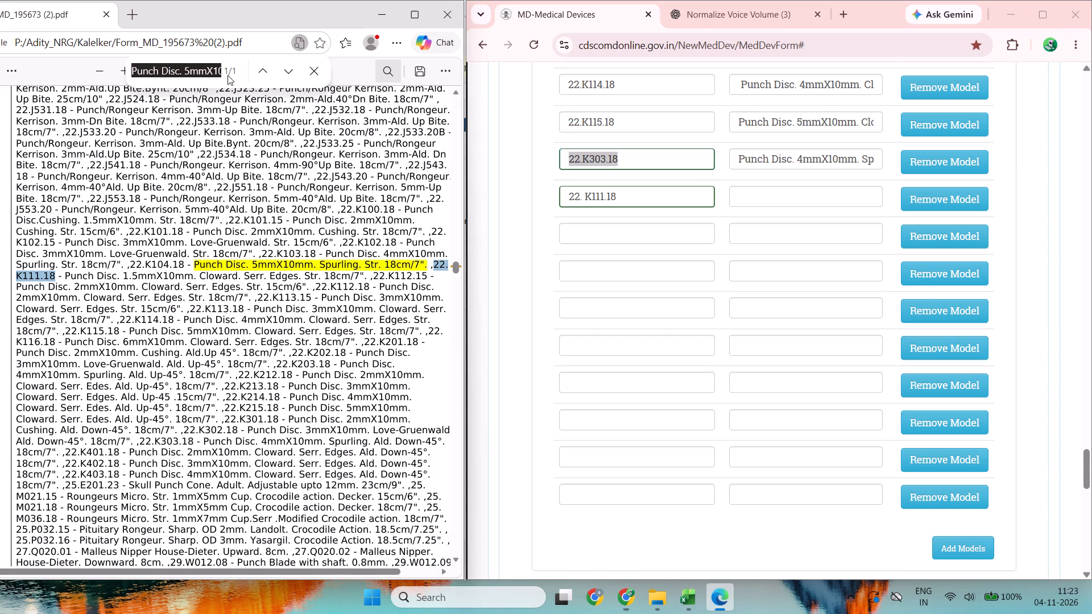
key(ctrl+c)
key(ctrl+v)
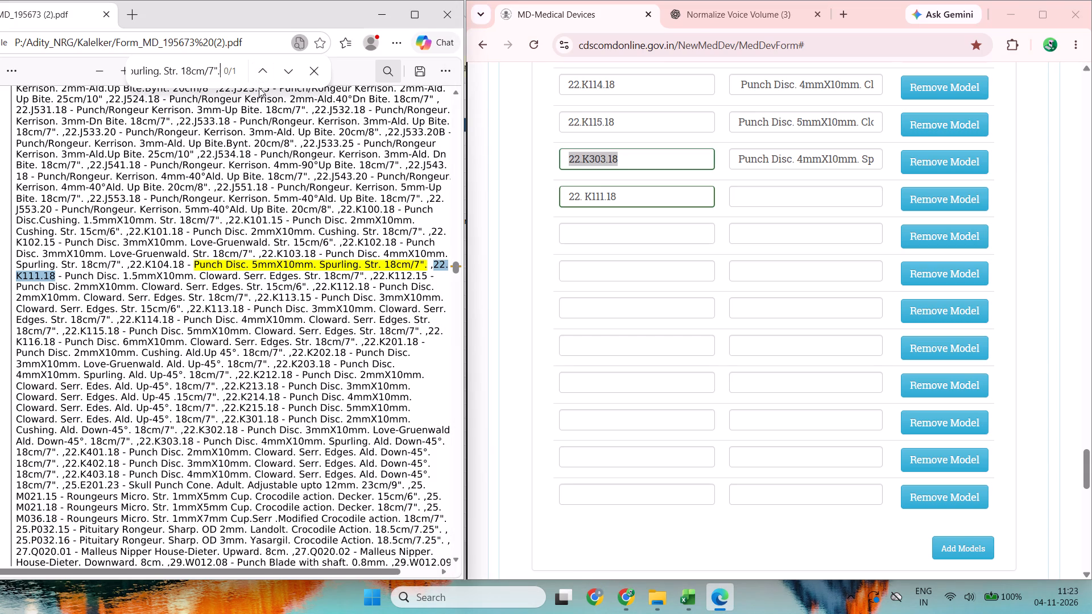
click(594, 160)
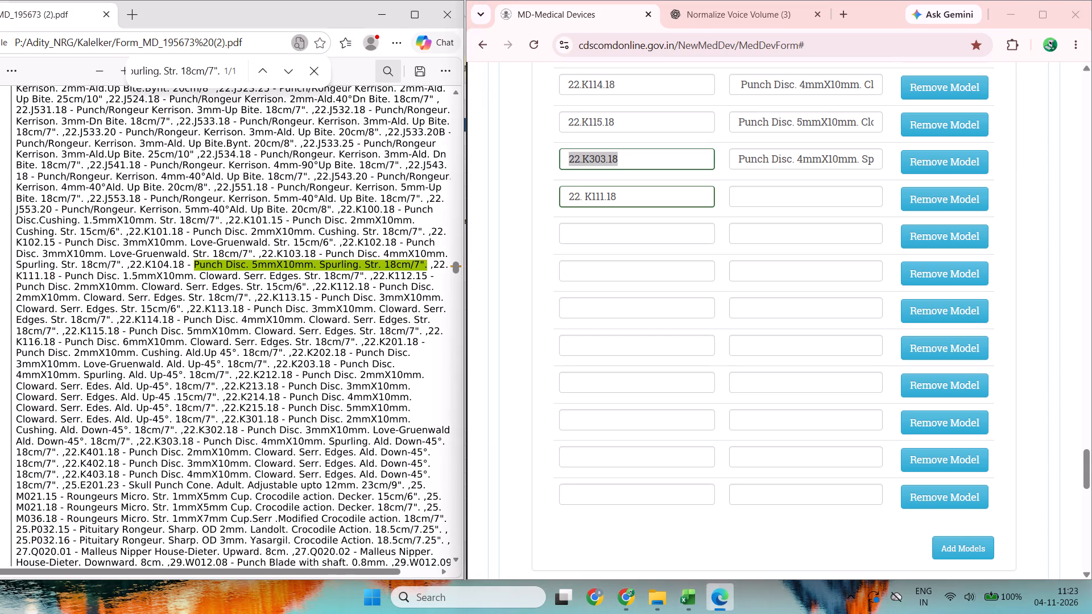
key(ctrl+c)
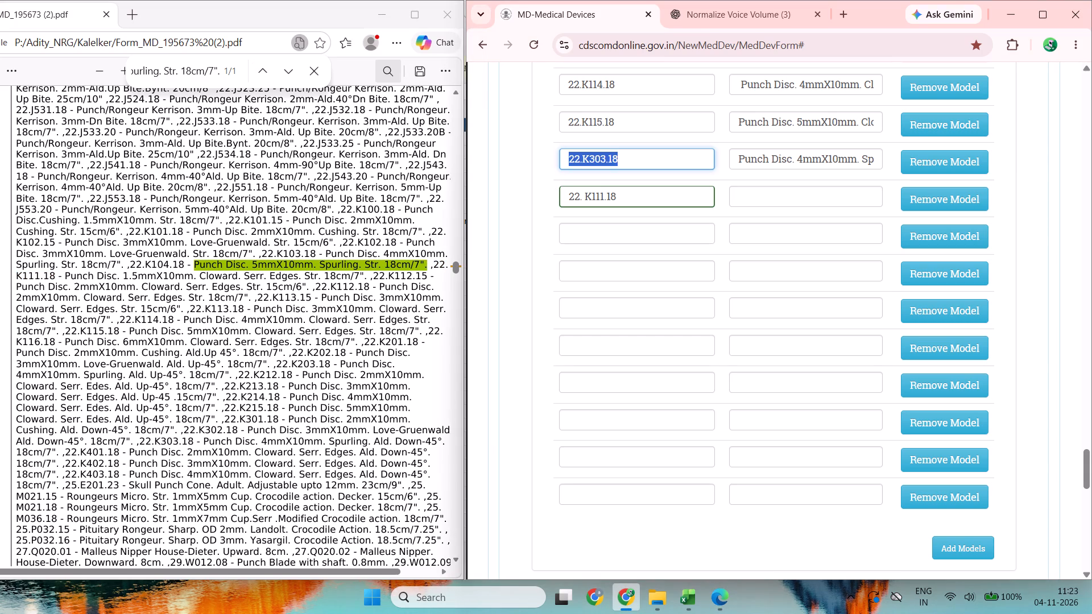
click(185, 74)
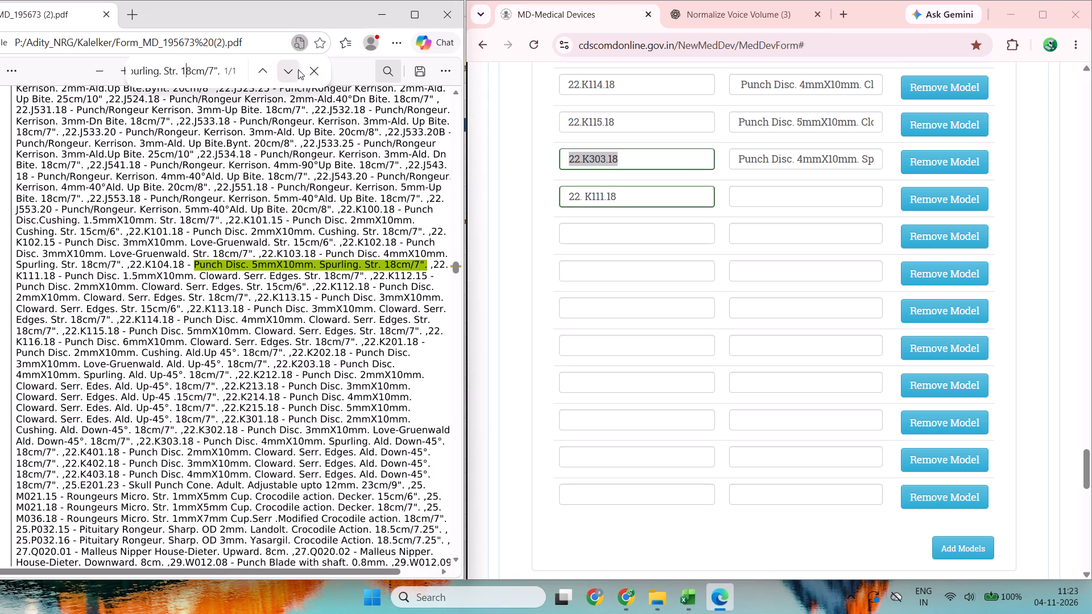
click(319, 69)
key(ctrl+f)
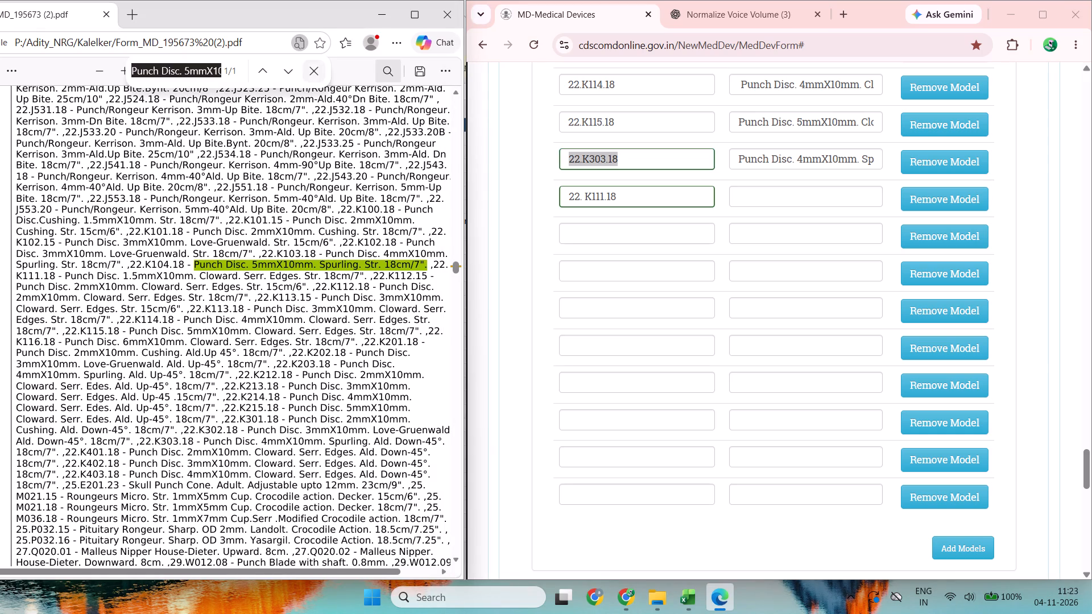
key(ctrl+v)
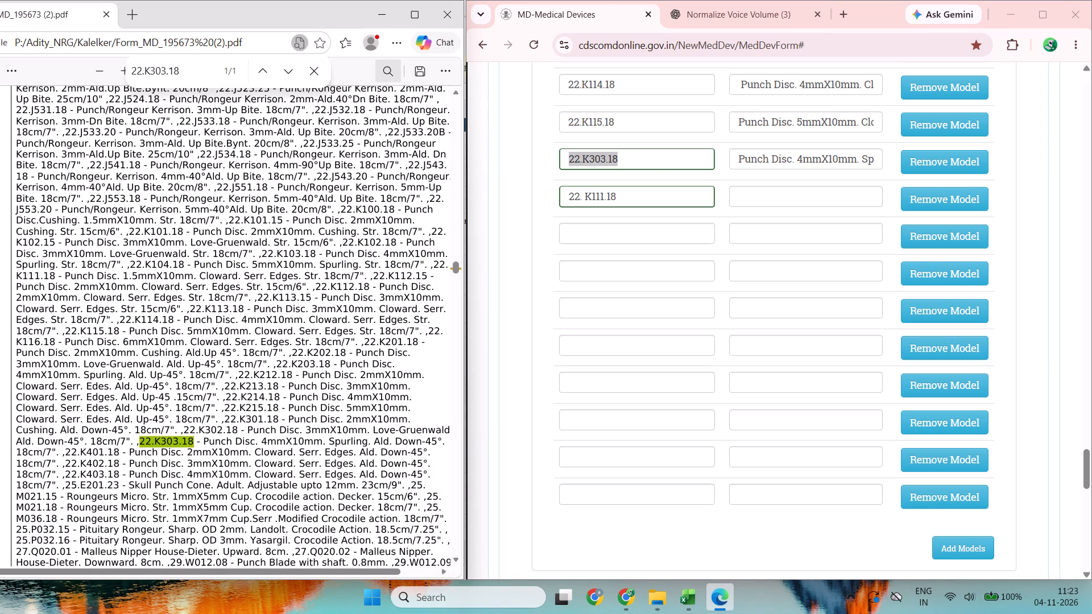
scroll(251, 435, down, 1)
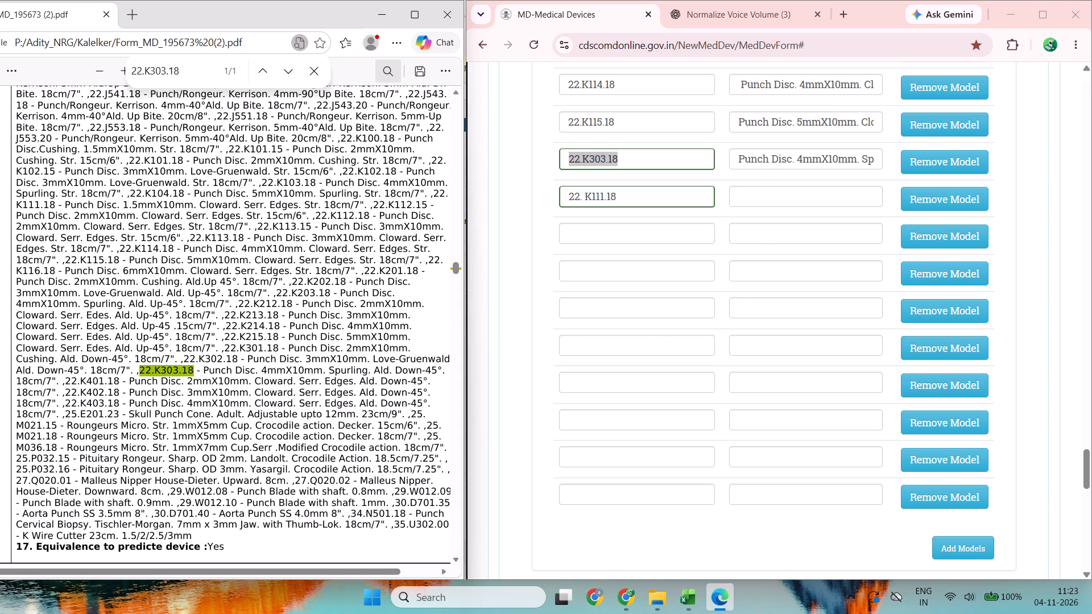
Highlight model code 22.K303.18 in the PDF text and close the text search.
click(785, 156)
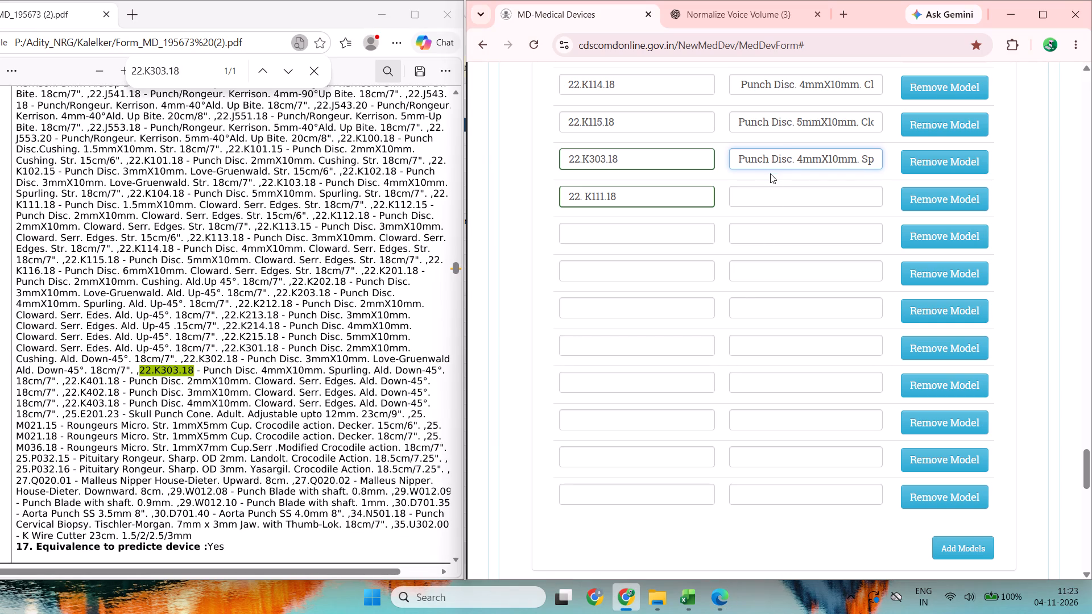
key(ctrl+a)
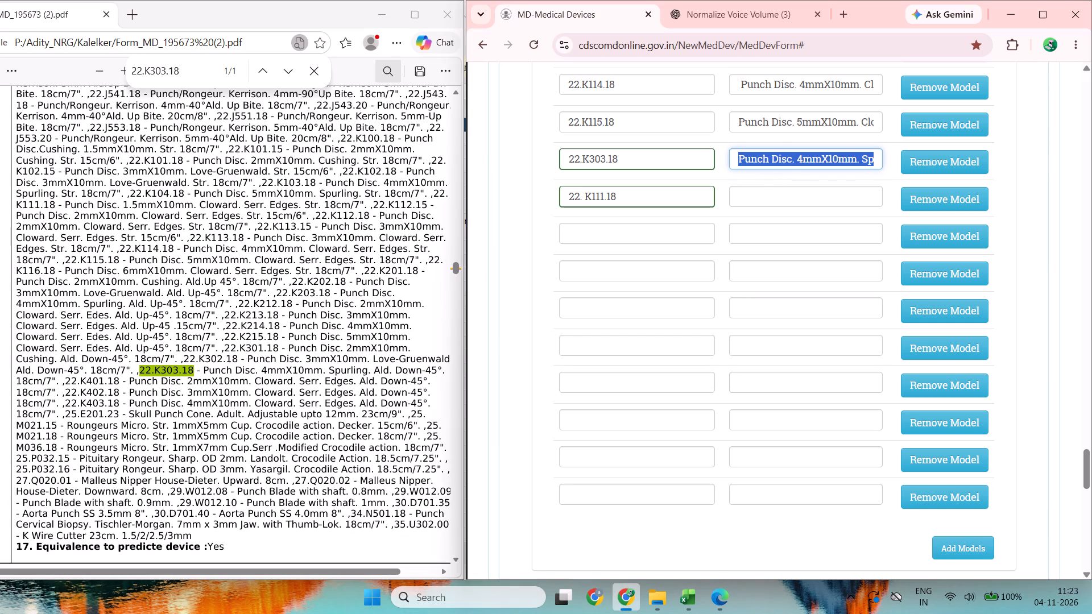
drag(195, 371, 141, 367)
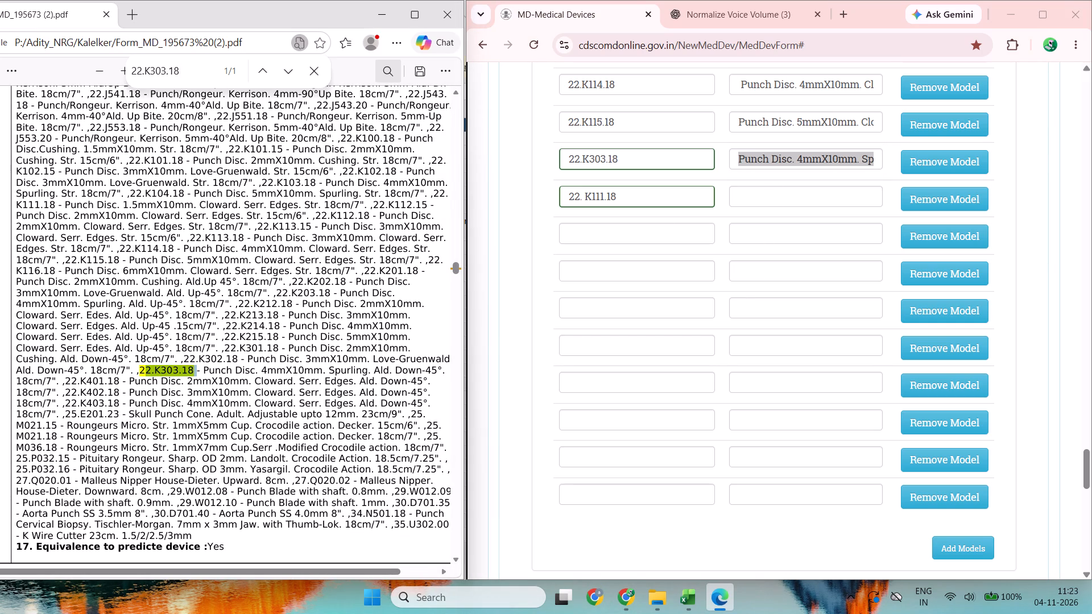
drag(141, 367, 138, 368)
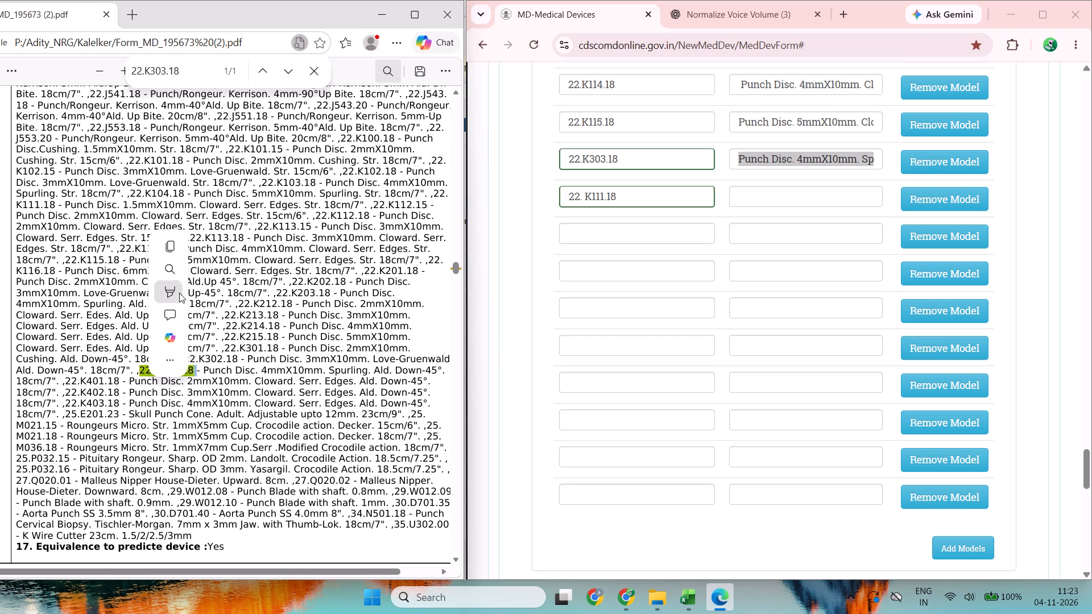
click(176, 284)
click(314, 286)
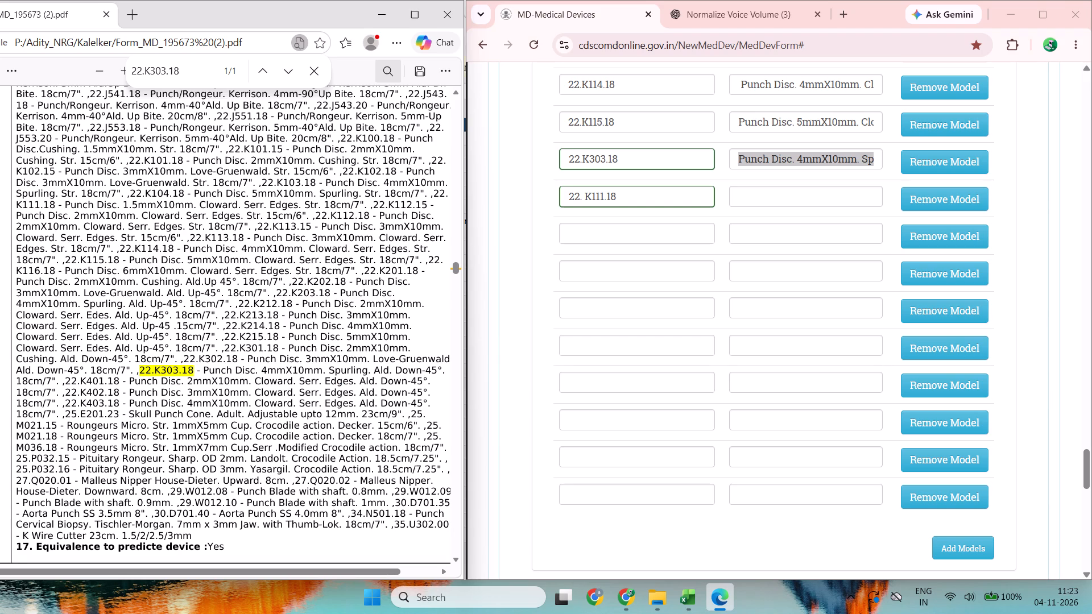
click(310, 75)
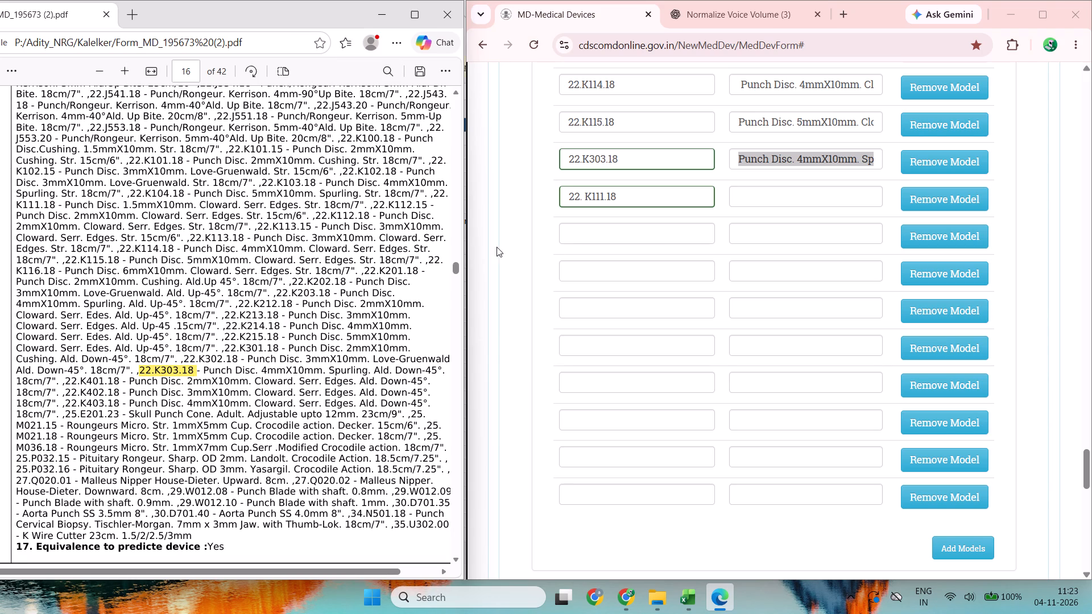
Copy the full specification of model 22.K303.18 from the form and search the PDF for it.
click(799, 150)
click(796, 157)
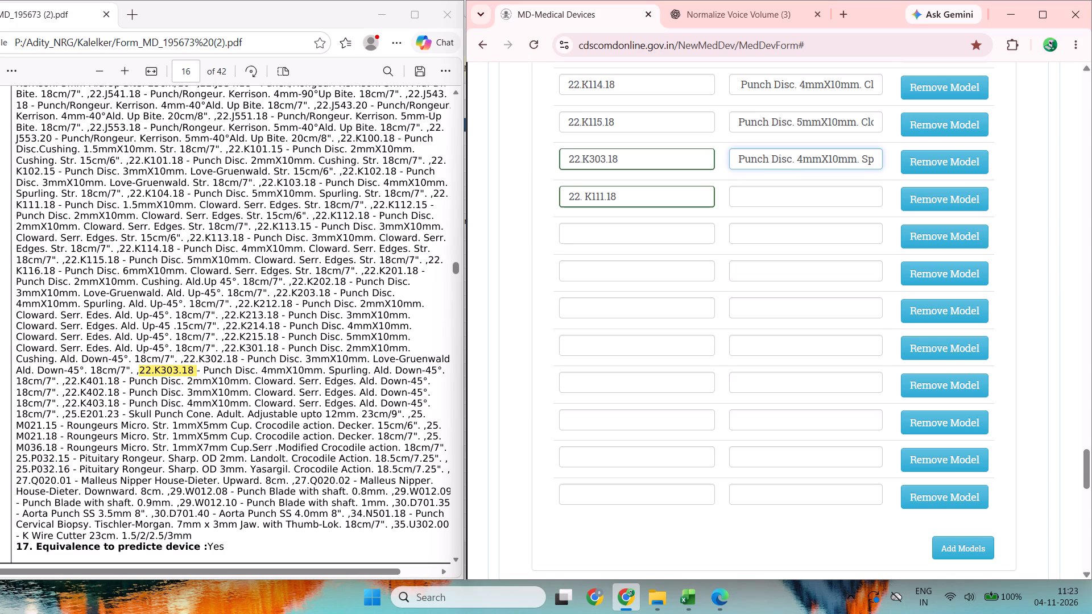
key(ctrl+a)
key(ctrl+c)
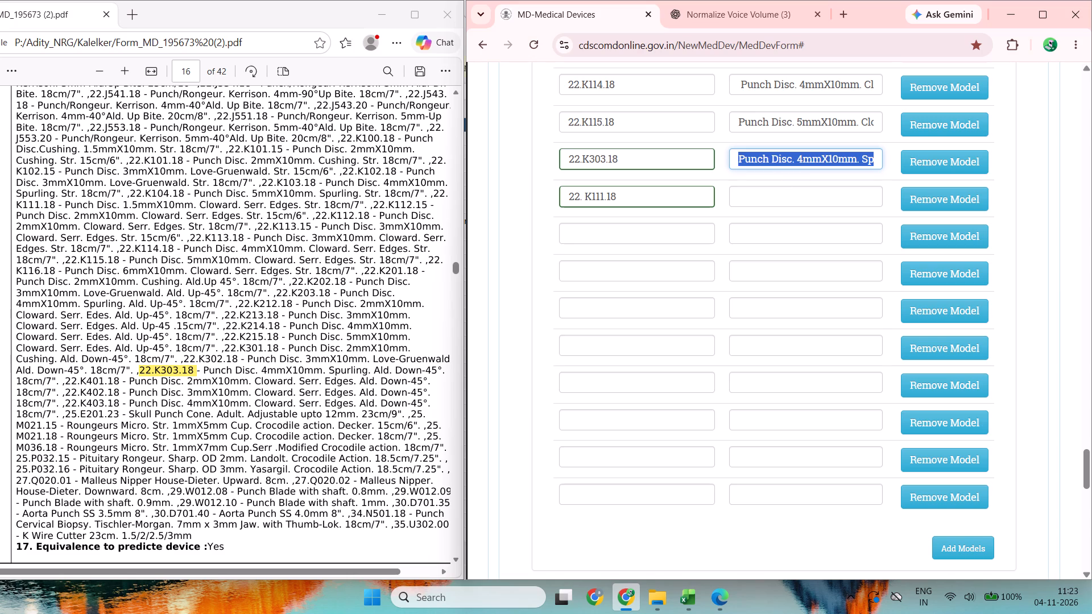
click(352, 236)
key(ctrl+f)
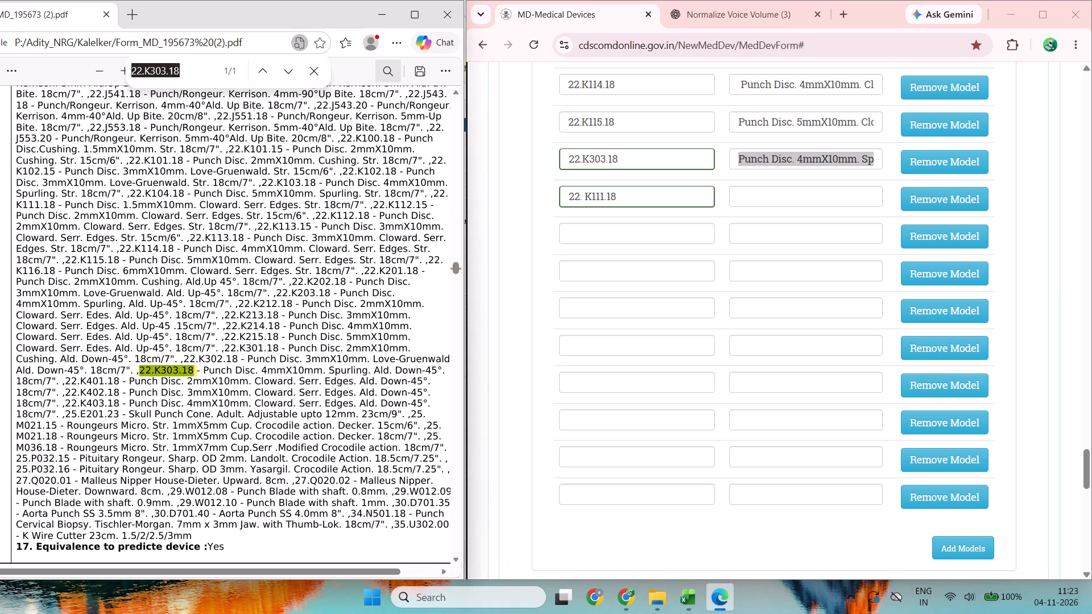
key(ctrl+v)
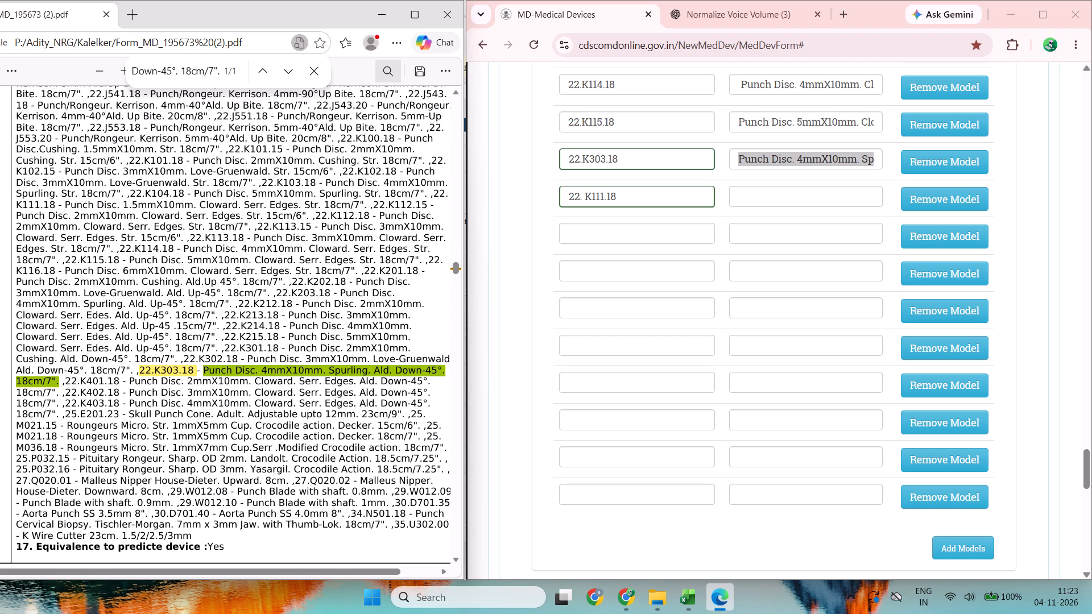
Replace the model code in the row below 22.K303.18 with 22.K401.18, copied from the PDF.
scroll(152, 341, down, 1)
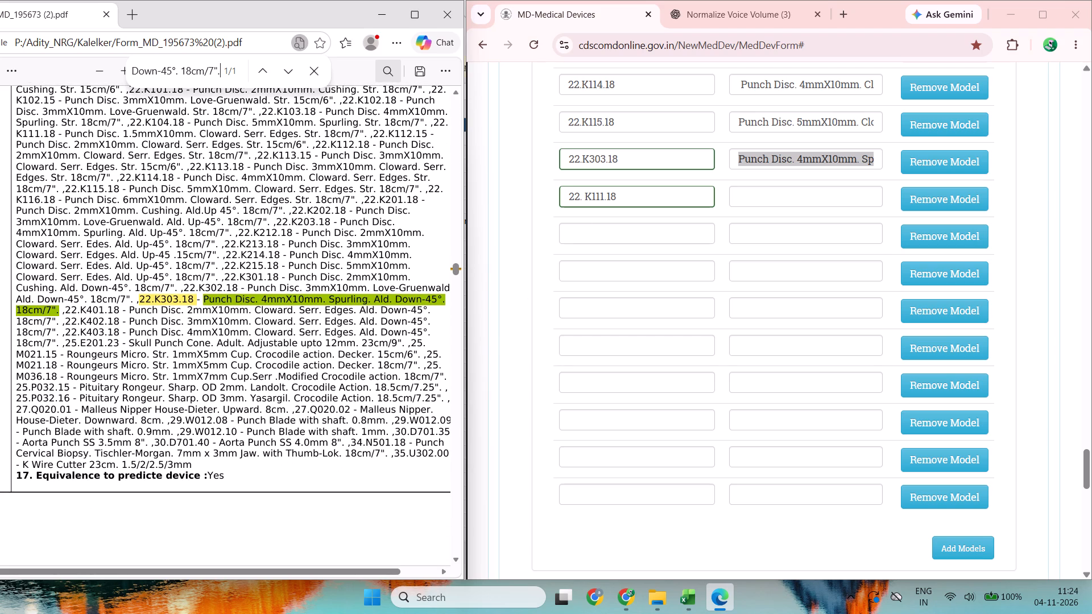
drag(119, 310, 86, 311)
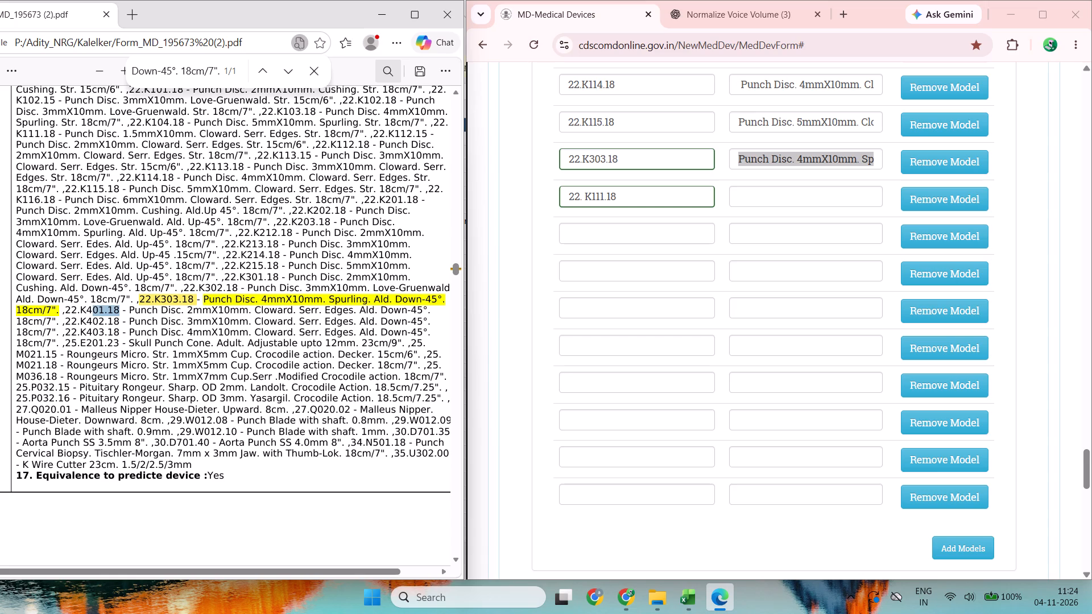
drag(86, 311, 65, 313)
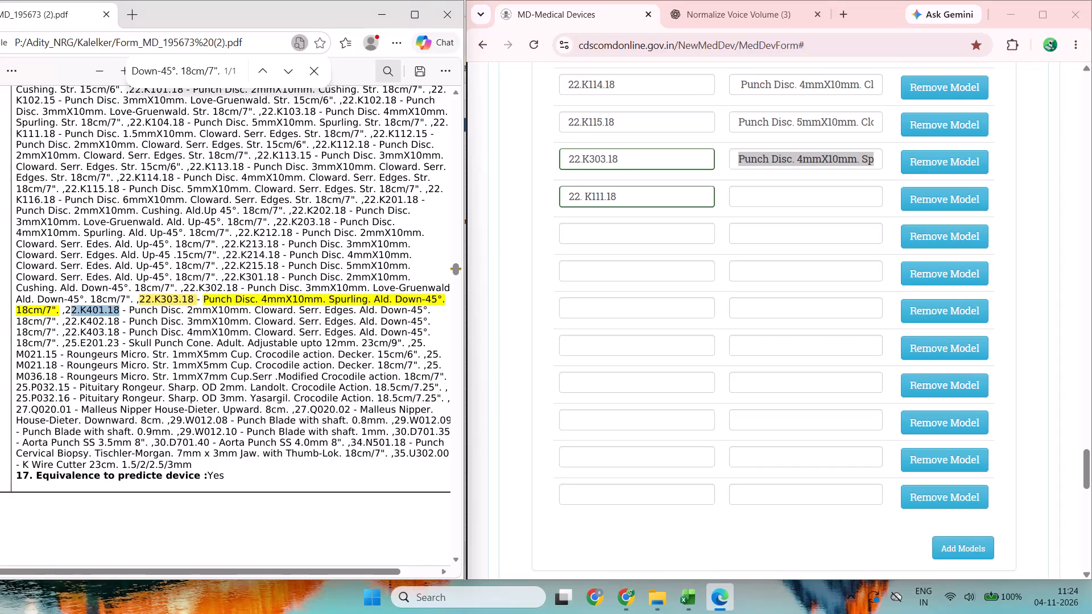
drag(65, 313, 65, 311)
key(ctrl+c)
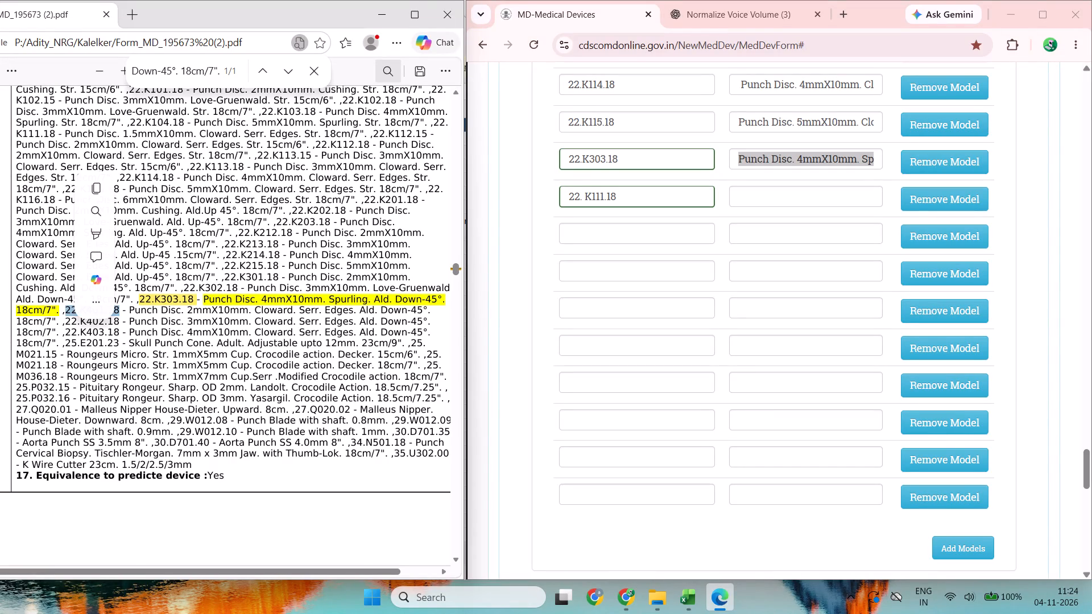
drag(622, 196, 586, 202)
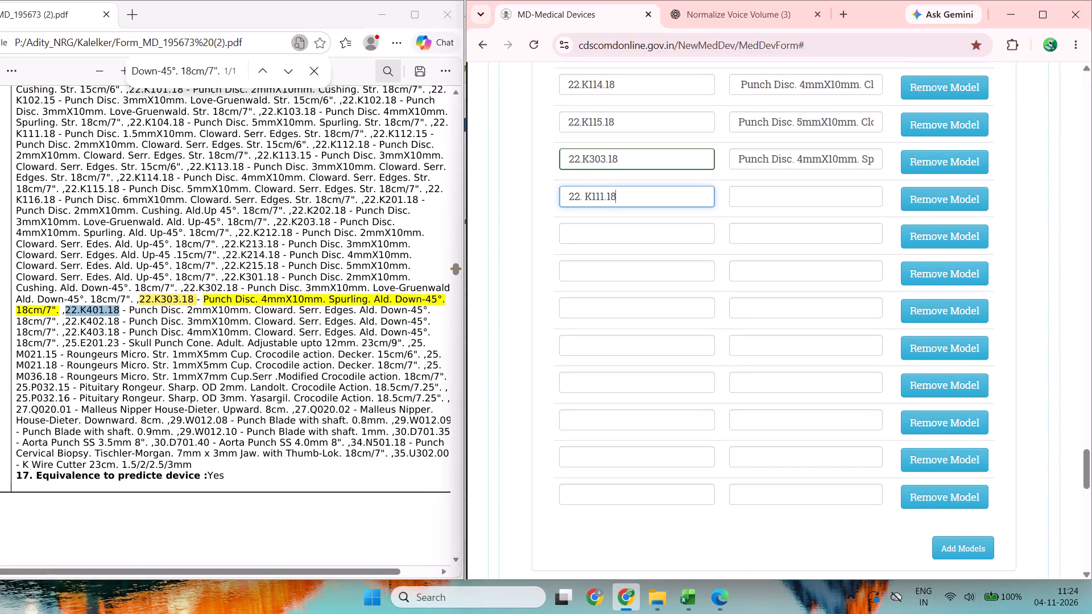
drag(586, 202, 548, 204)
key(ctrl+v)
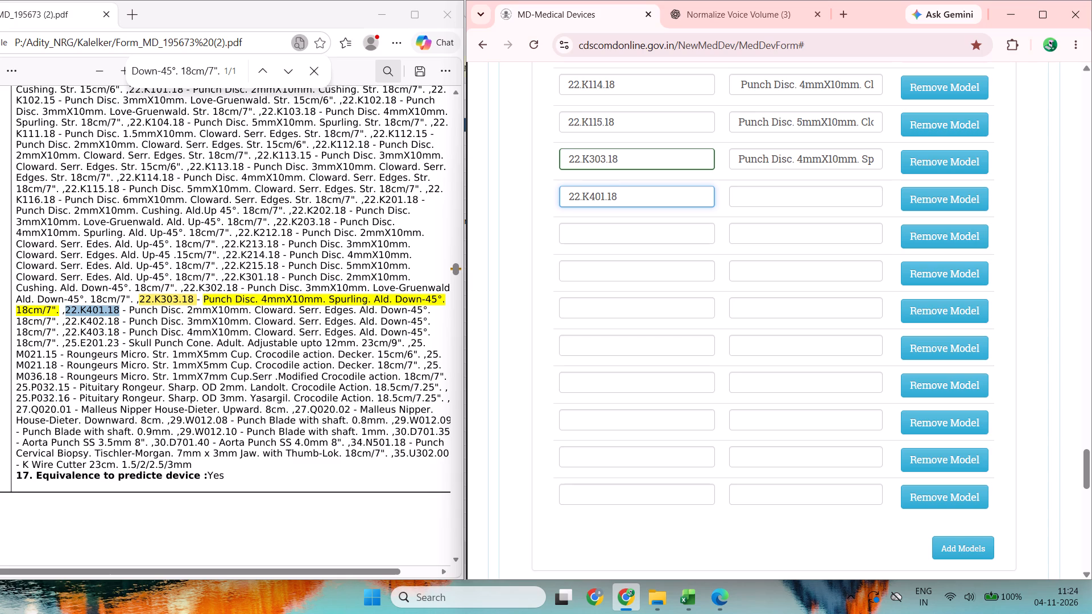
Copy the PDF text from the 22.K401.18 description through the end of the 22.K402.18 entry into the 22.K401.18 row's specification field.
click(313, 69)
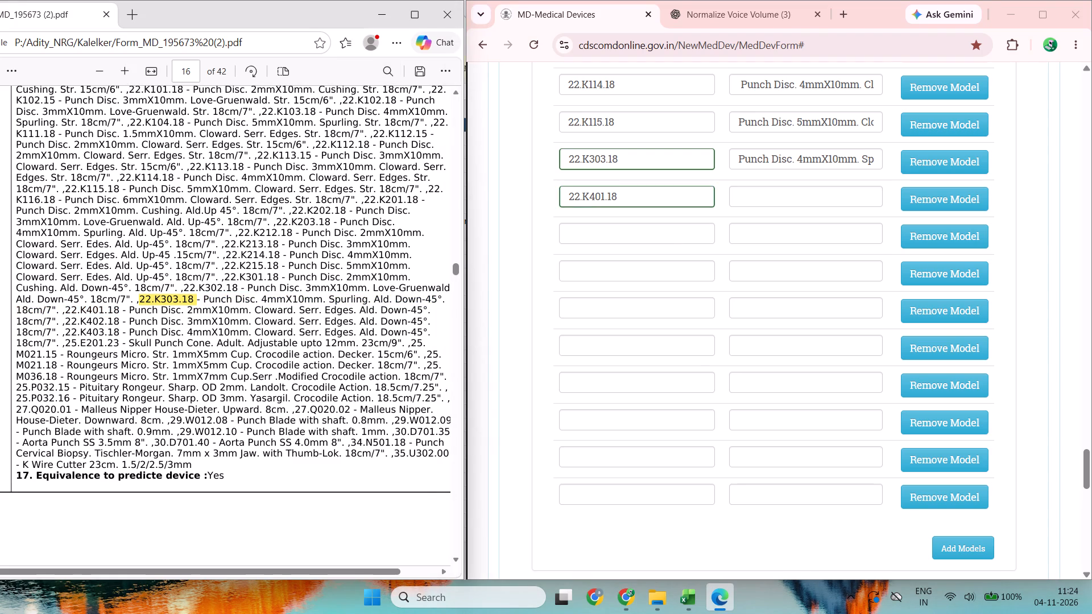
drag(130, 308, 280, 306)
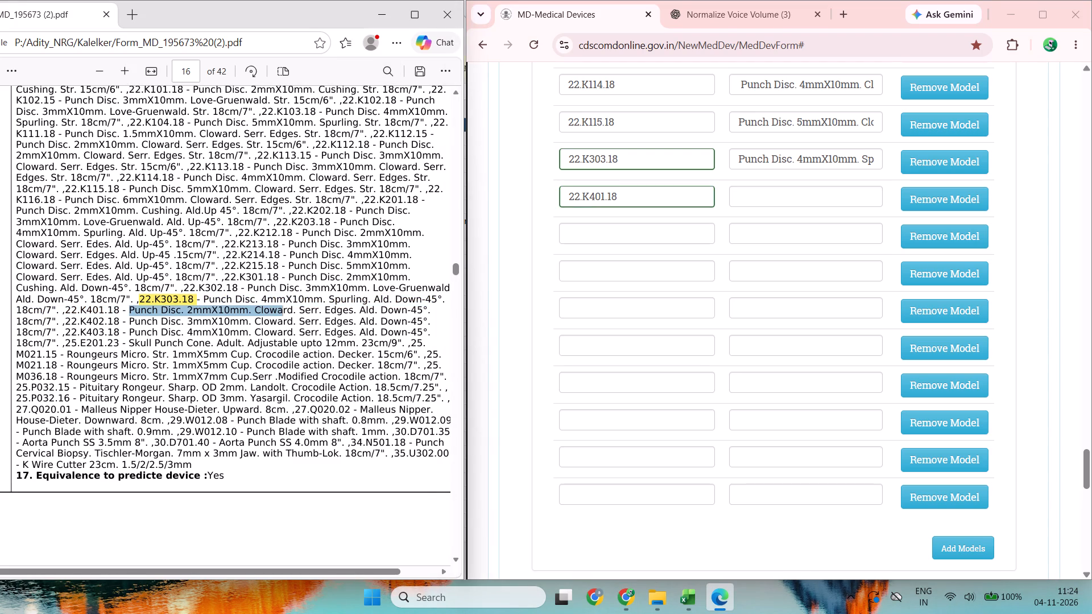
drag(280, 306, 407, 312)
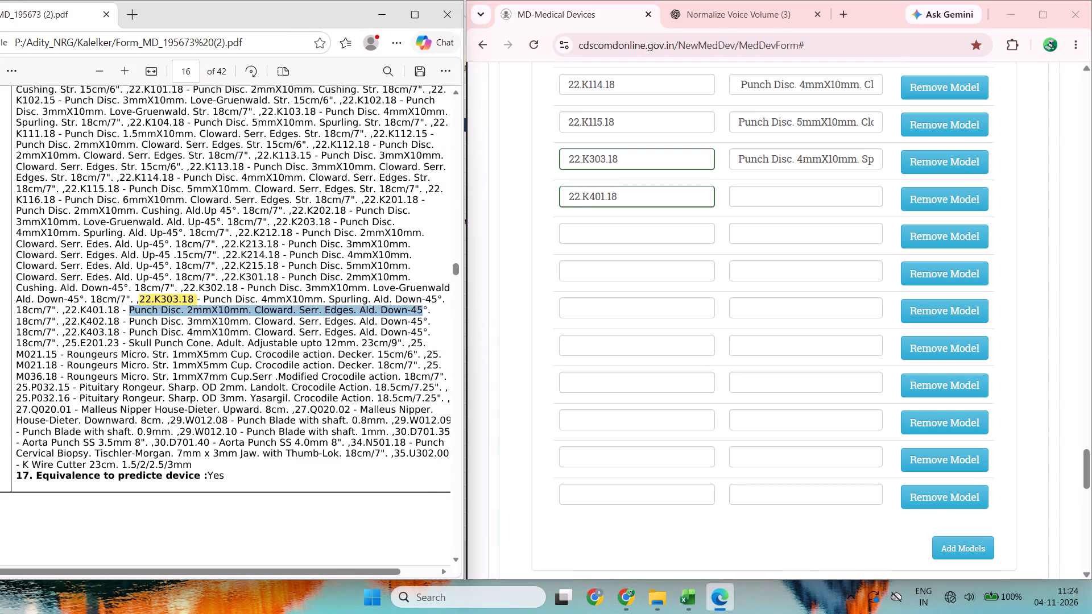
drag(407, 312, 59, 331)
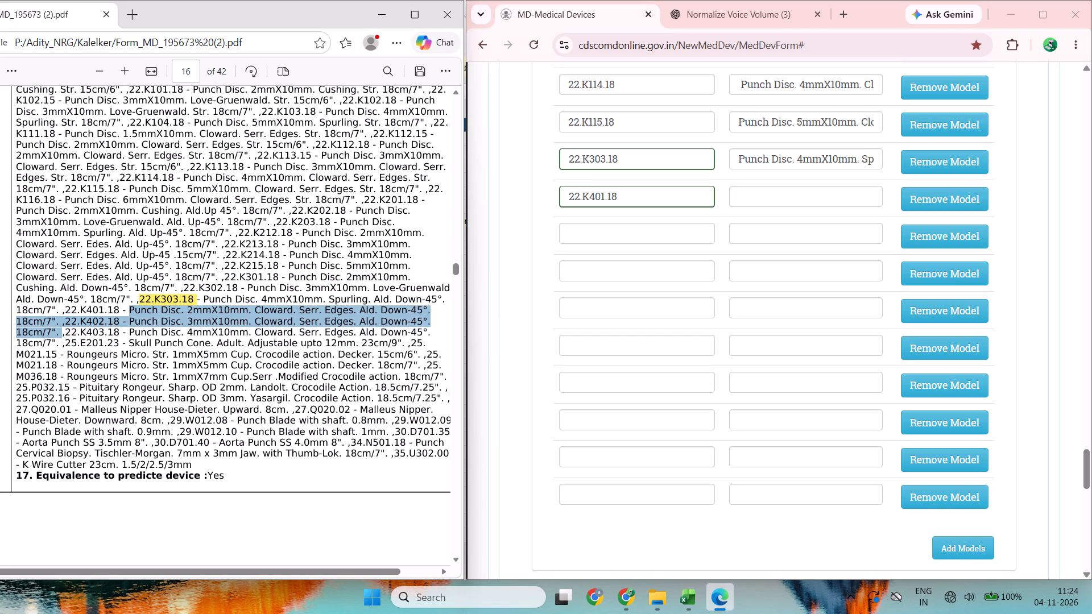
drag(59, 331, 57, 331)
key(ctrl+c)
click(752, 200)
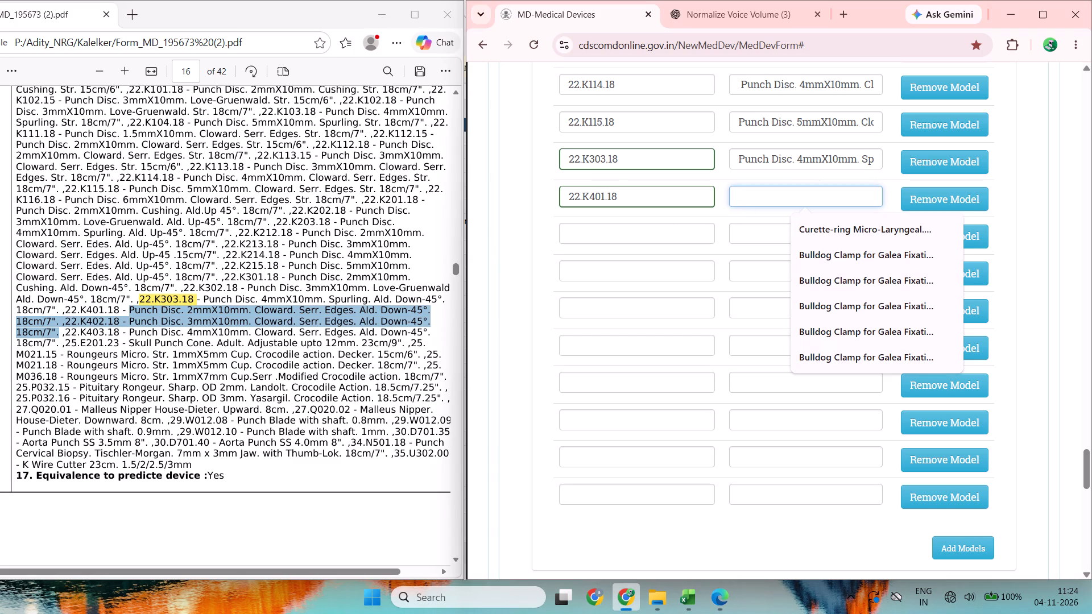
key(ctrl+v)
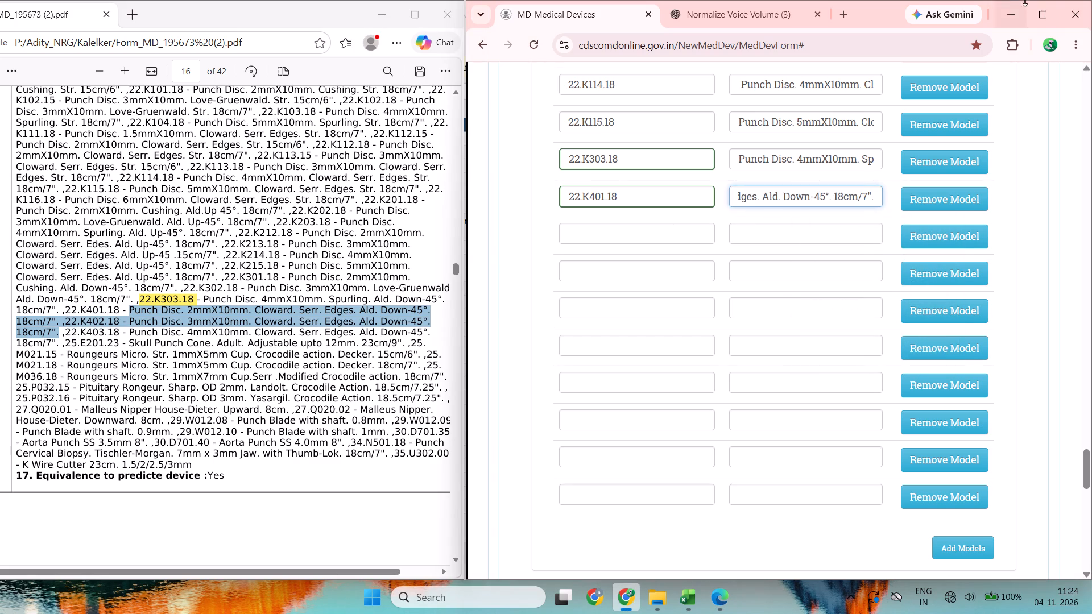
Maximise the device form window and keep it as the active window.
click(1045, 21)
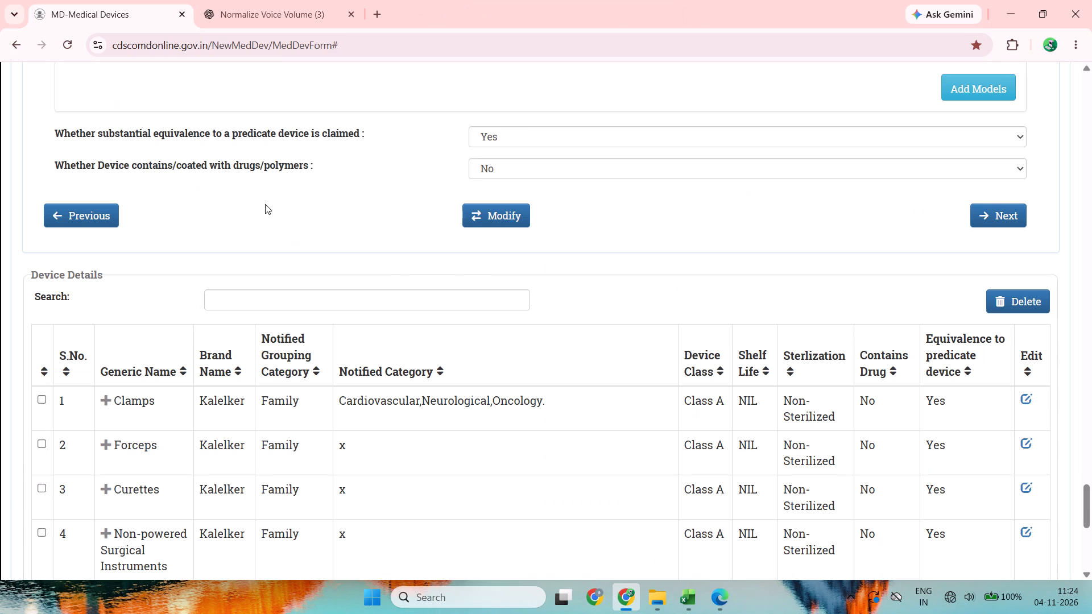
key(alt+Tab)
key(alt+Tab)
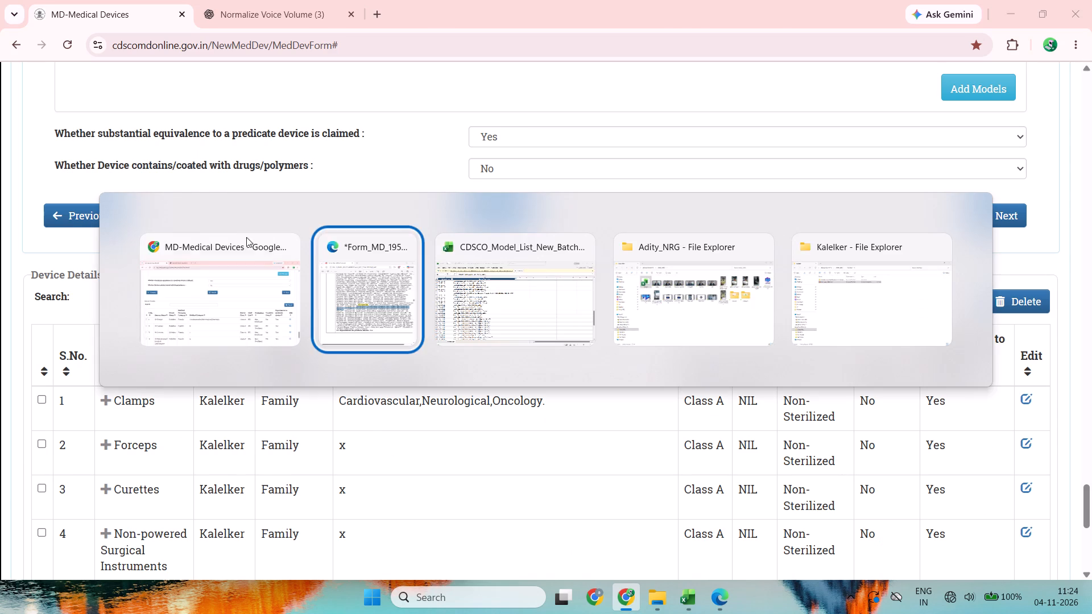
key(alt+Tab)
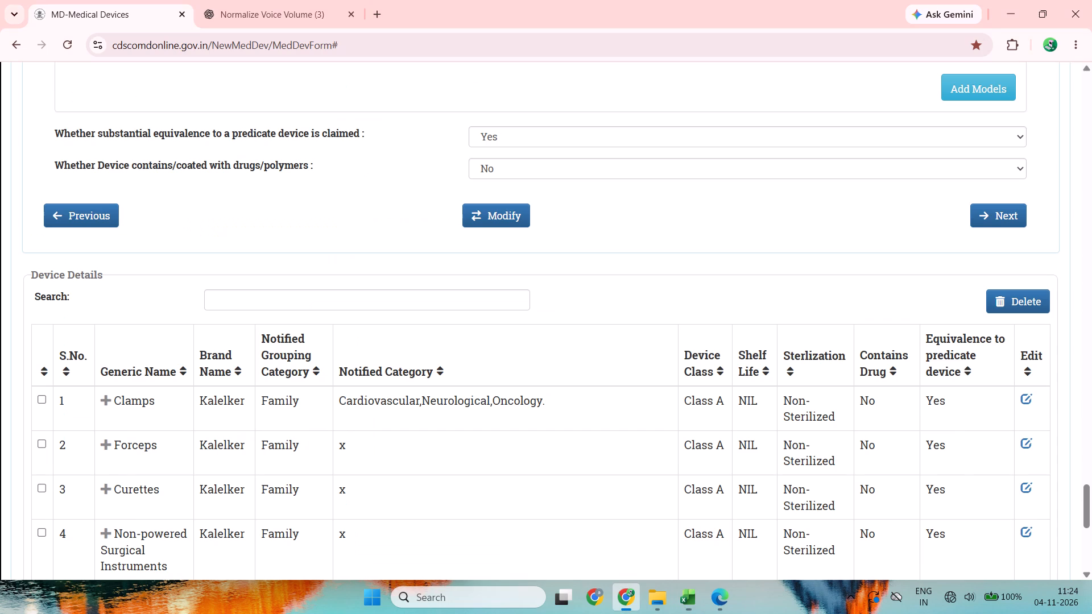
key(alt+Tab)
key(alt+Tab)
Copy the specification of model 22.K401.18 and search for it in the CDSCO_Model_List_New_Batch workbook in Excel, closing the search at the end.
scroll(276, 360, down, 3)
scroll(276, 360, up, 7)
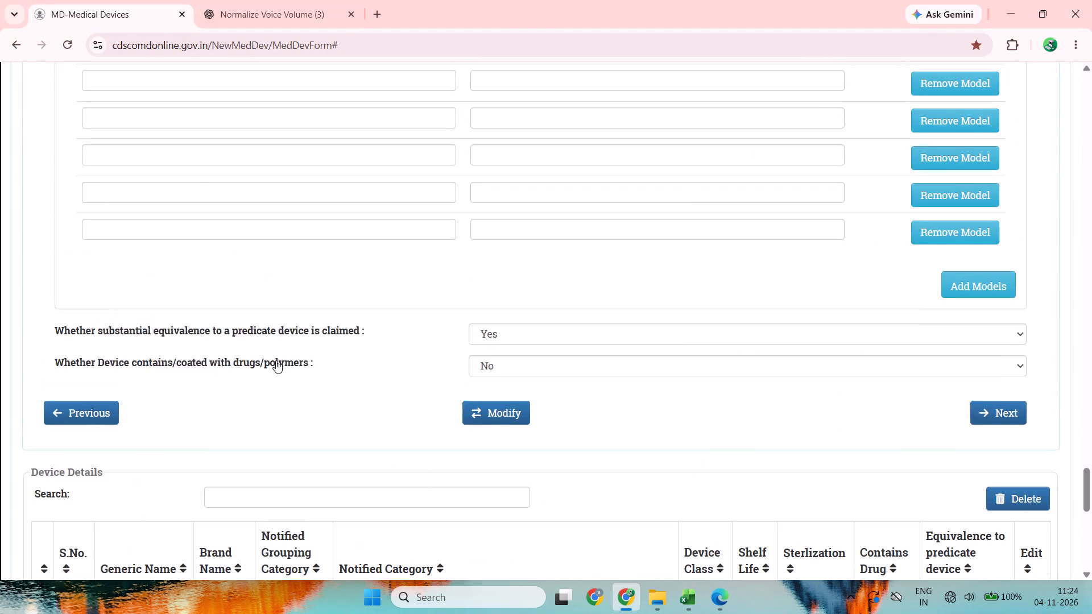
scroll(276, 360, up, 2)
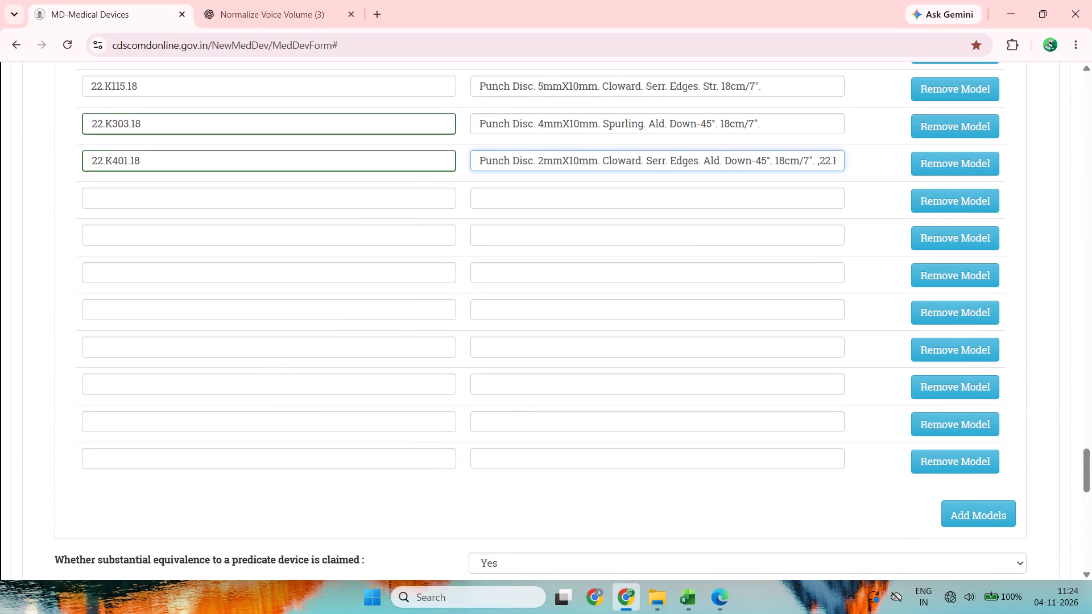
click(569, 160)
click(569, 160)
key(ctrl+a)
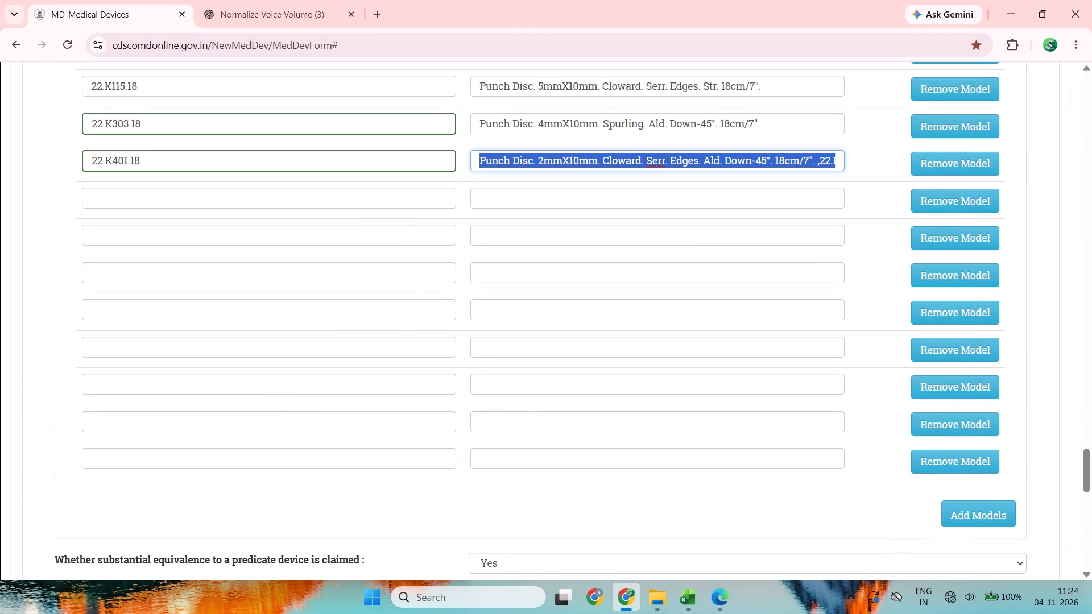
key(ctrl+c)
key(alt+Tab)
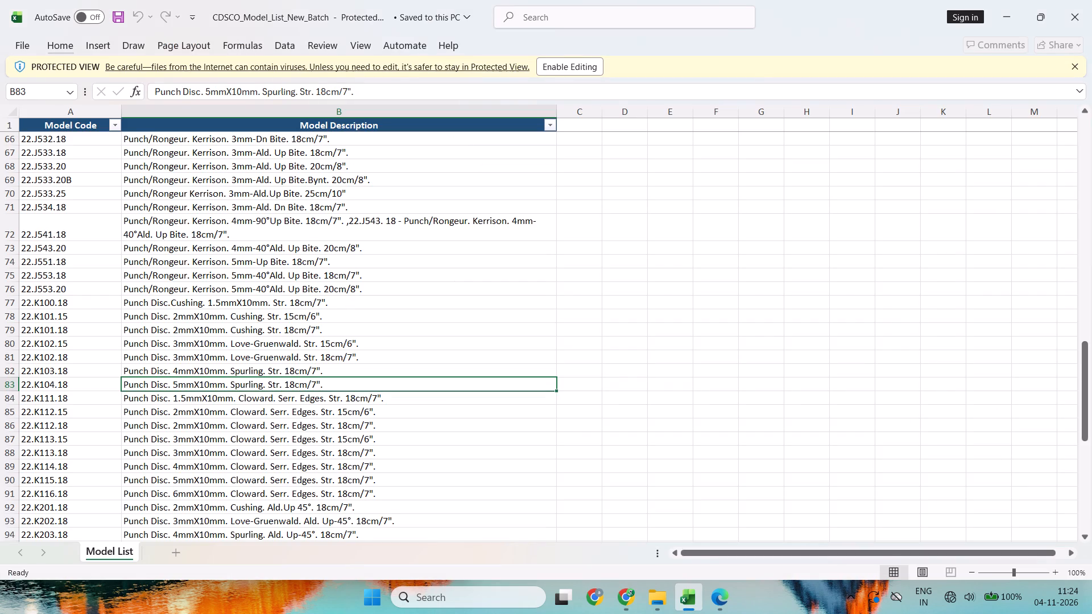
key(ctrl+f)
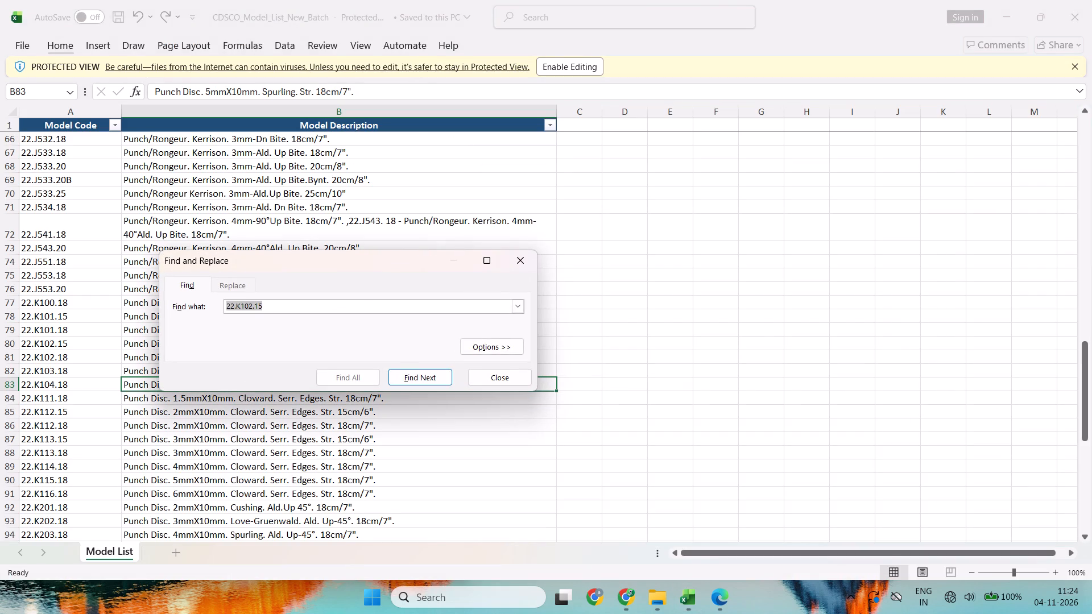
key(ctrl+v)
click(437, 368)
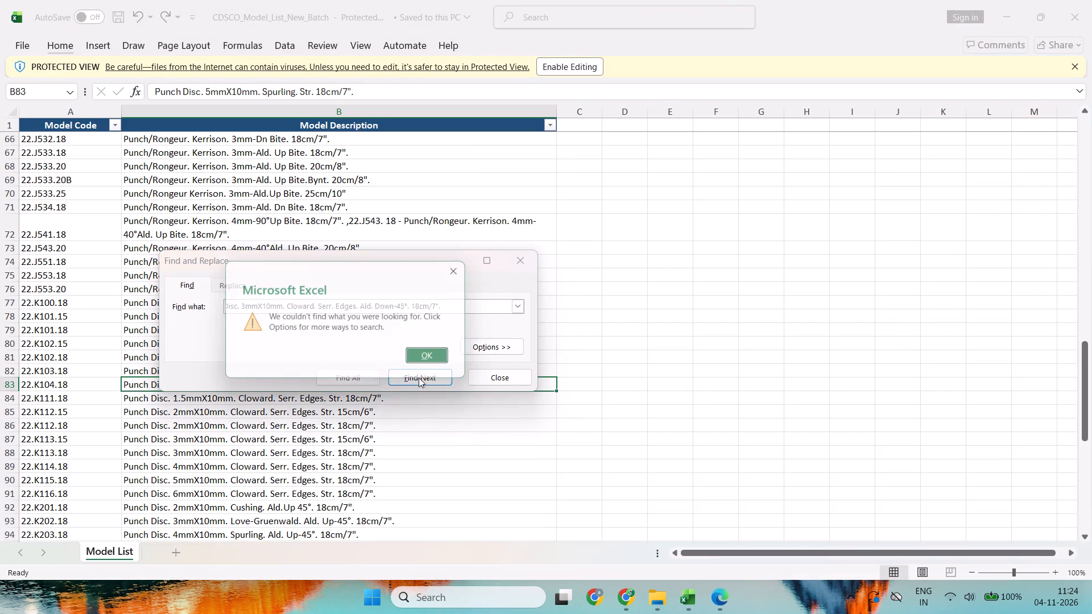
click(417, 378)
click(424, 357)
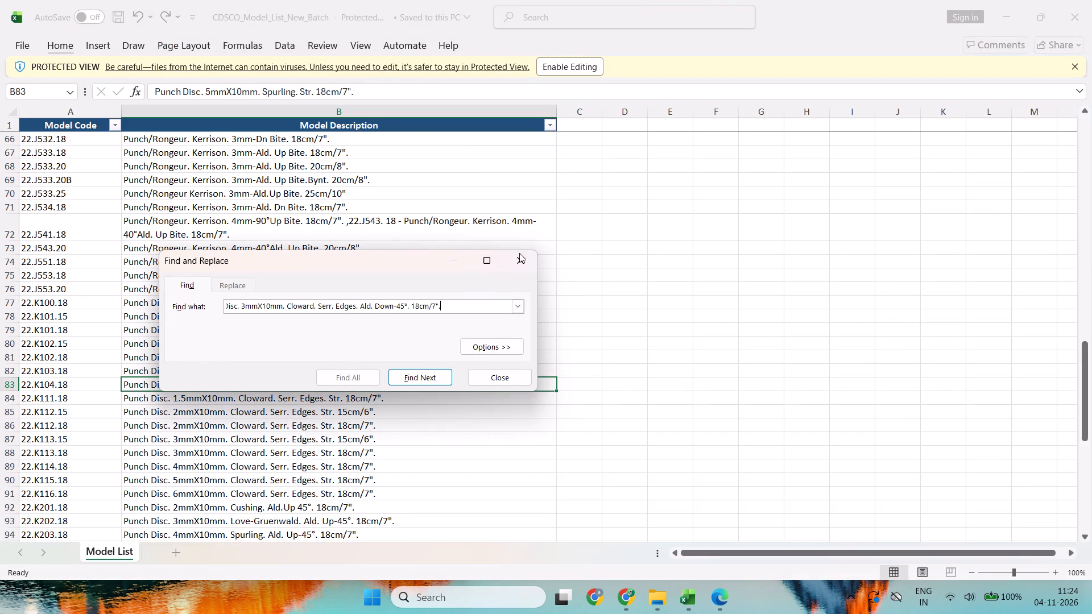
click(519, 253)
click(780, 234)
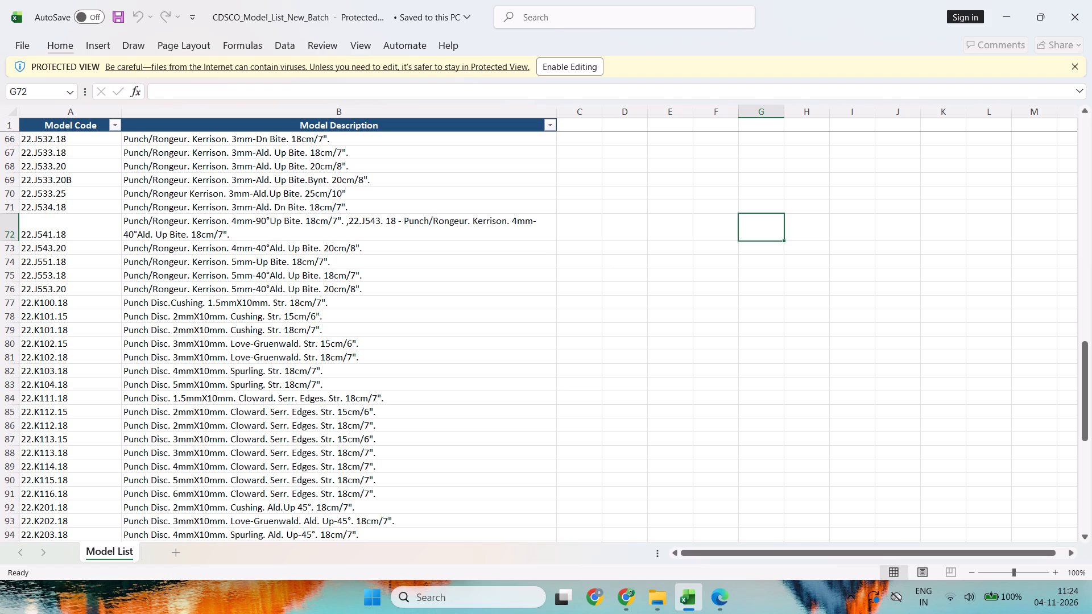
Search the Excel model list for the full copied specification text covering 22.K401.18 and 22.K402.18.
key(ctrl+f)
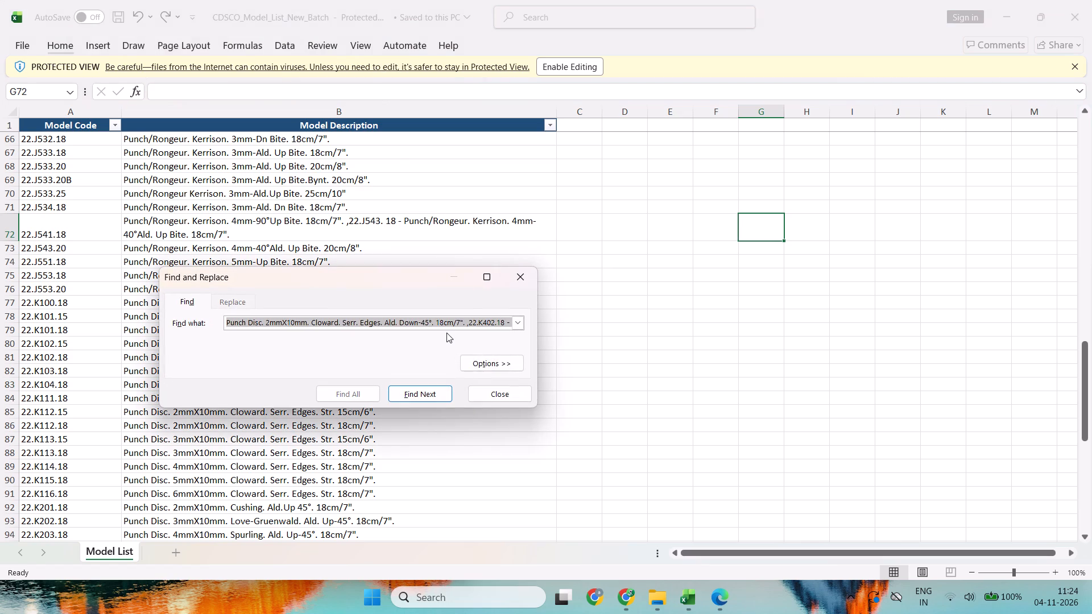
key(ctrl+v)
click(415, 397)
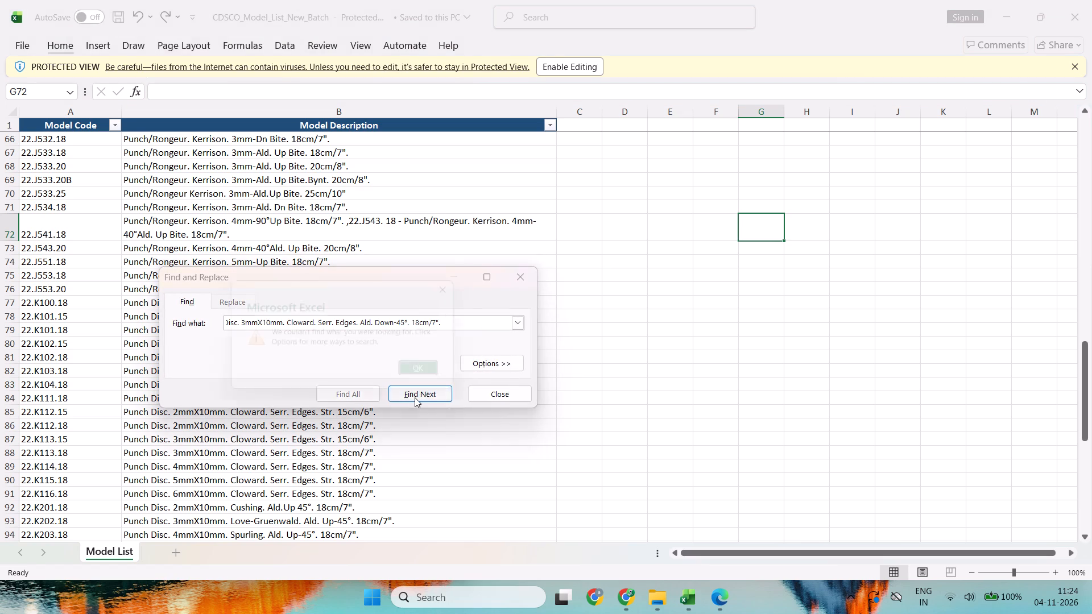
click(425, 370)
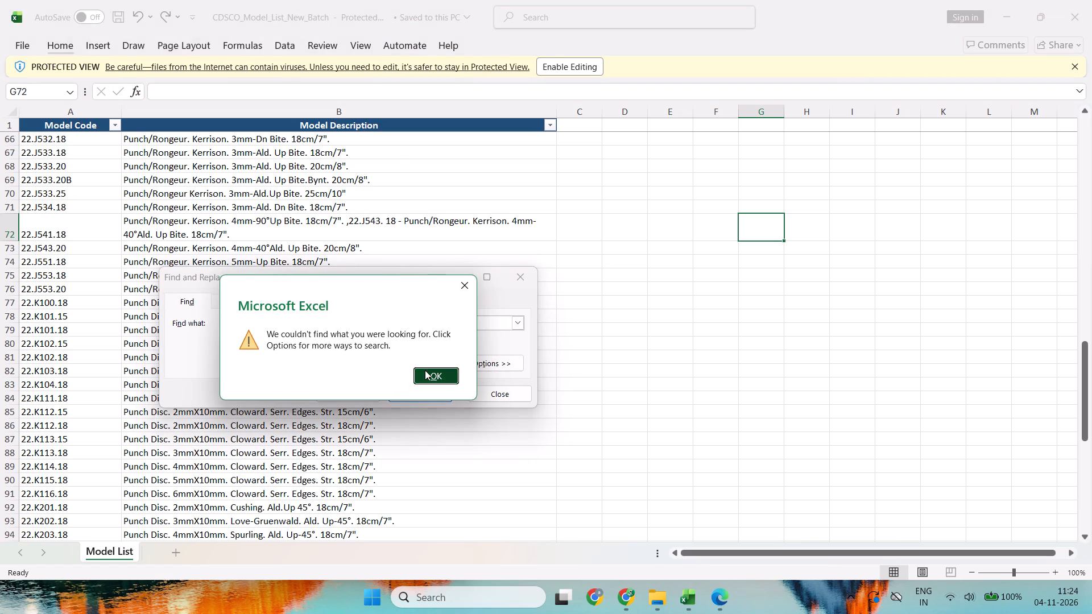
Copy model code 22.K401.18 from the form and find it in the Excel model list, closing the search at the end.
key(alt+Tab)
key(alt+Tab)
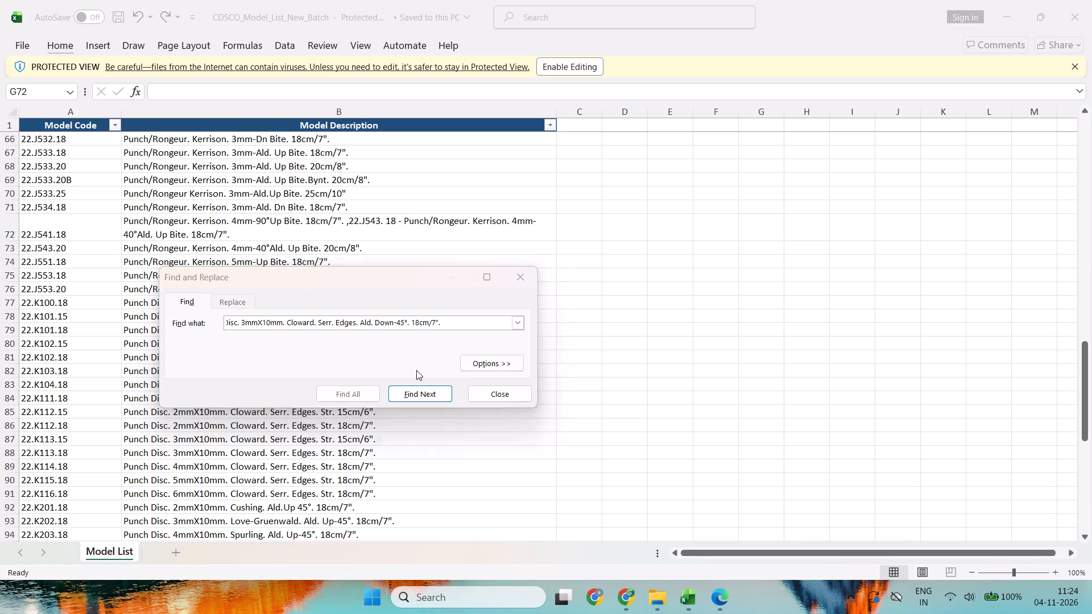
key(alt+Tab)
key(alt+Tab)
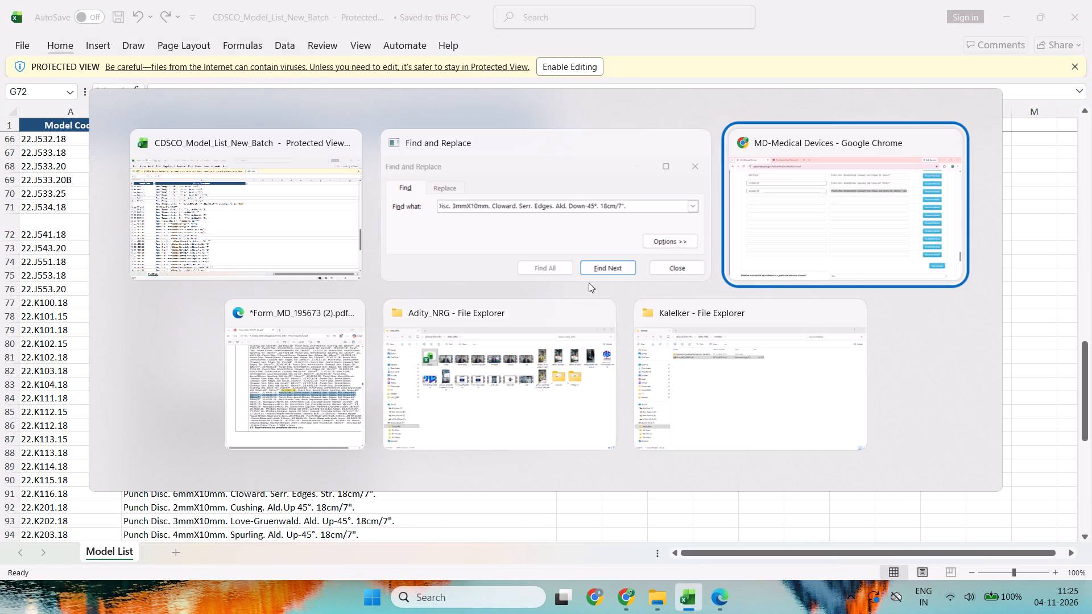
drag(209, 159, 7, 158)
key(ctrl+c)
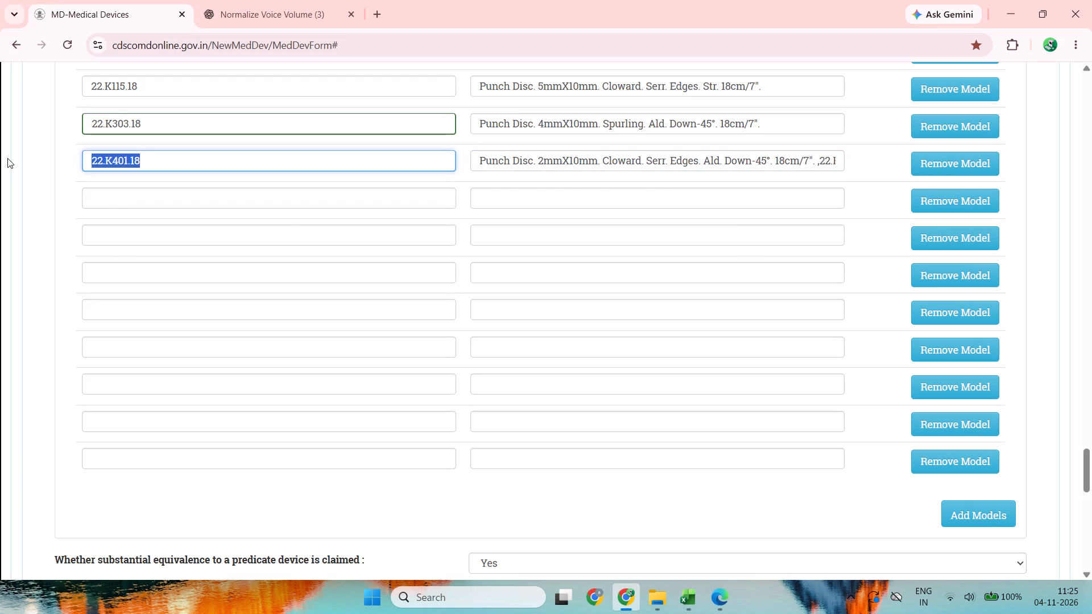
key(alt+Tab)
drag(450, 322, 0, 269)
key(ctrl+v)
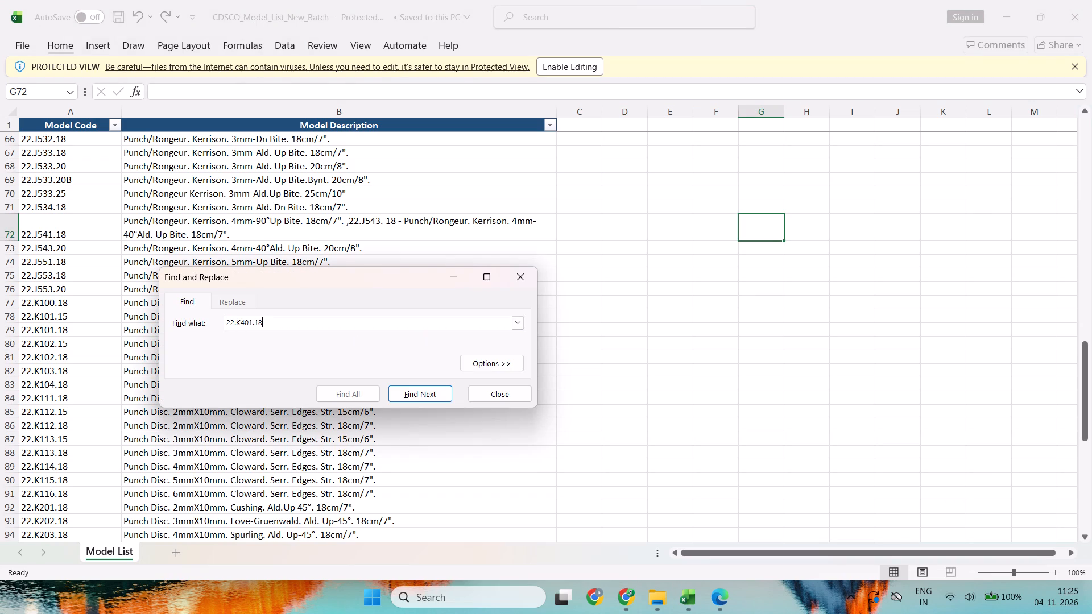
click(416, 393)
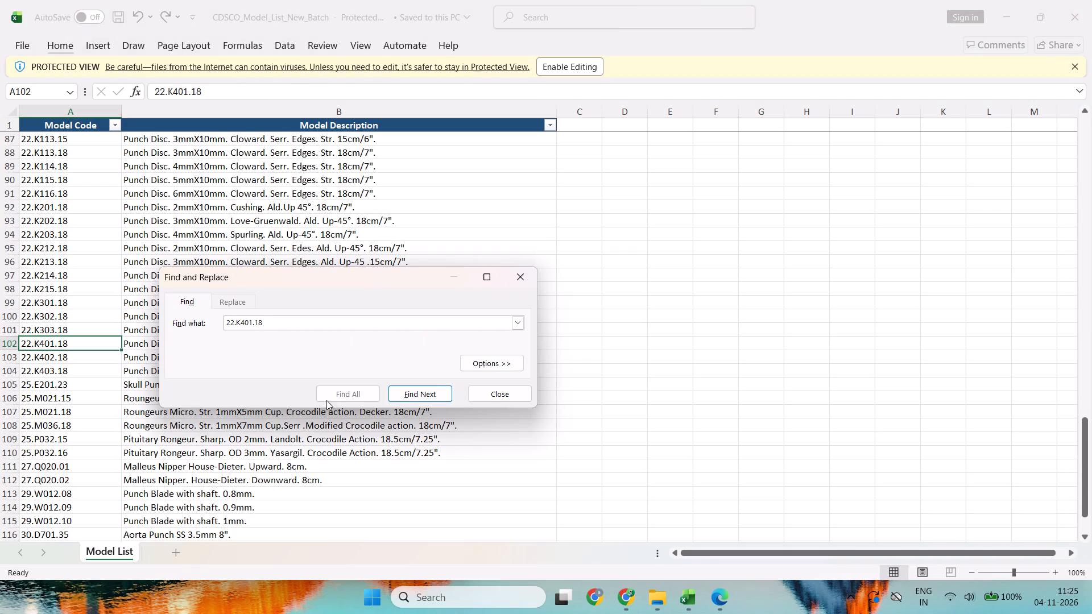
click(524, 277)
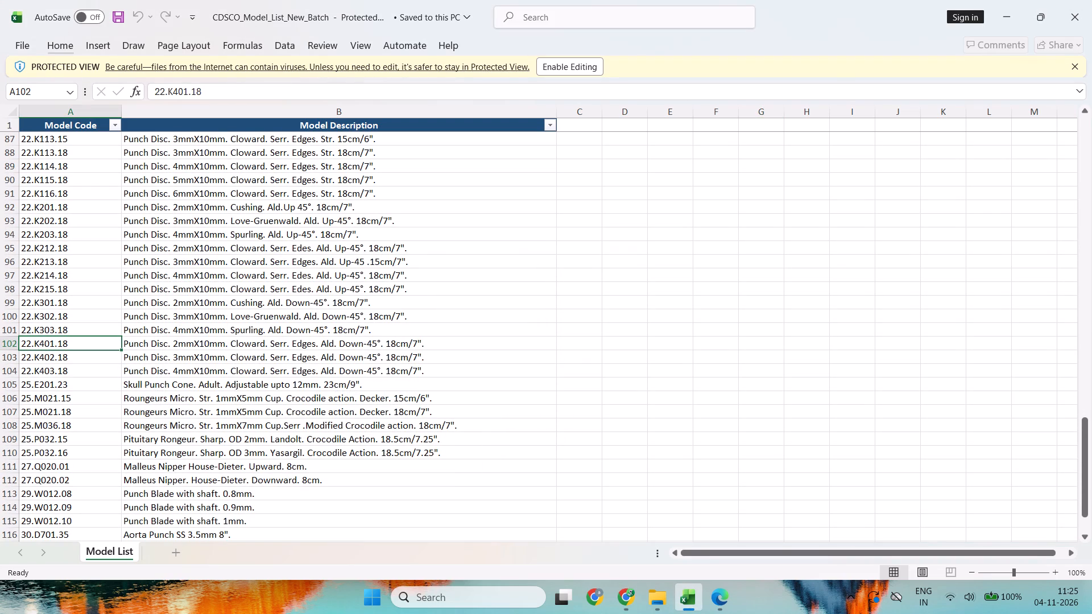
Replace the form's 22.K401.18 specification with the Excel description "Punch Disc. 2mmX10mm. Cloward. Serr. Edges. Ald. Down-45°. 18cm/7".".
click(431, 344)
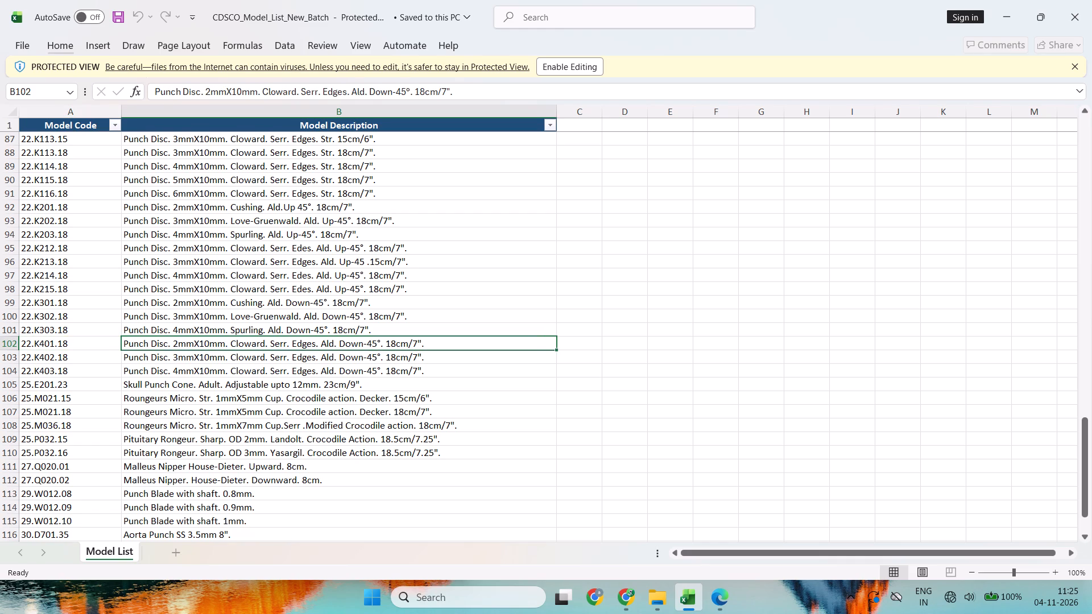
key(alt+Tab)
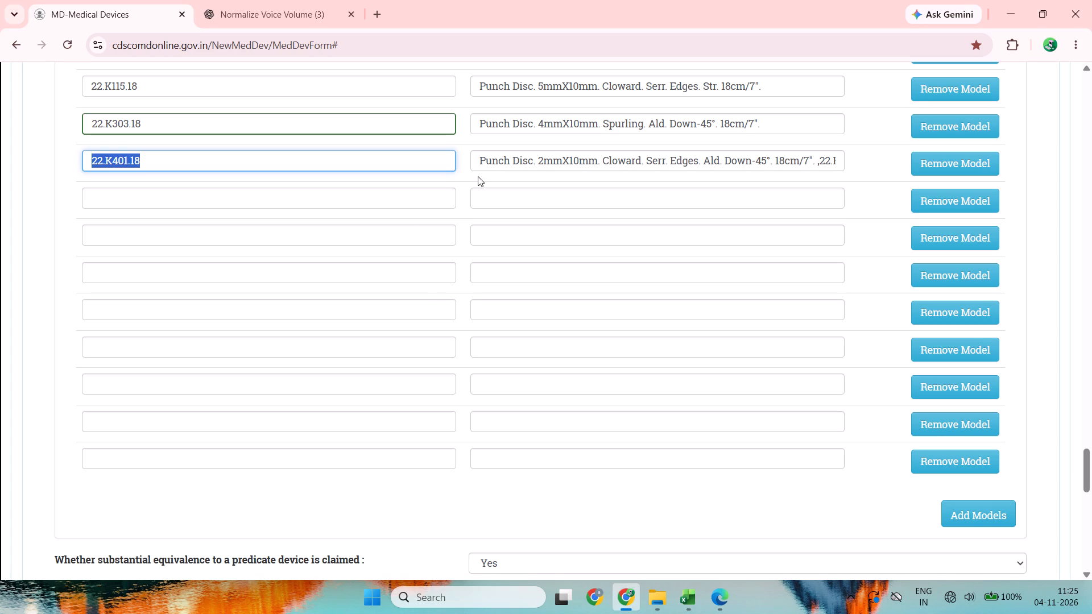
key(alt+Tab)
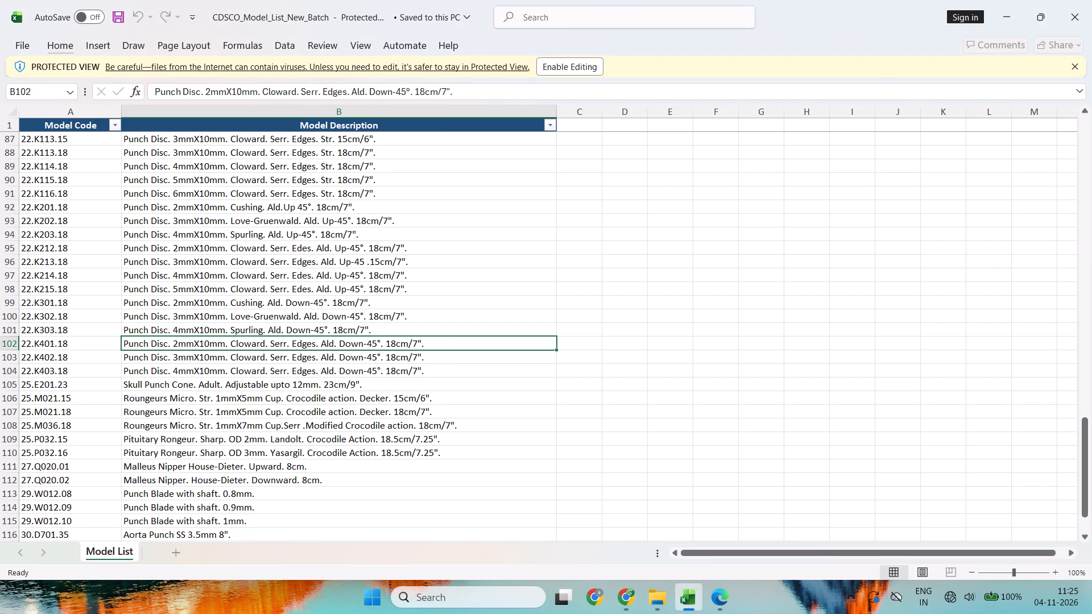
key(alt+Tab)
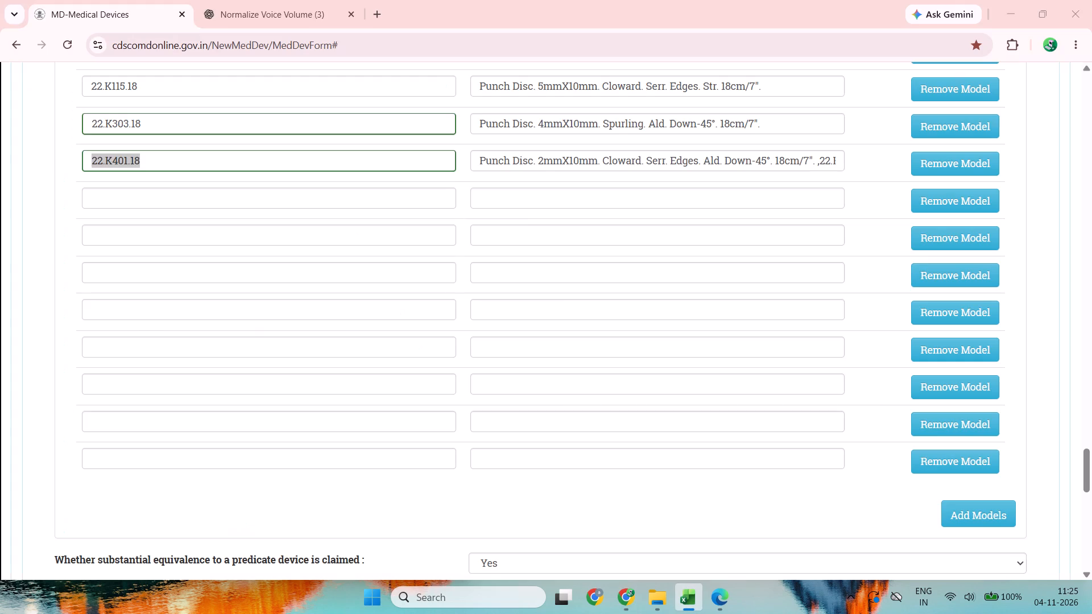
click(718, 159)
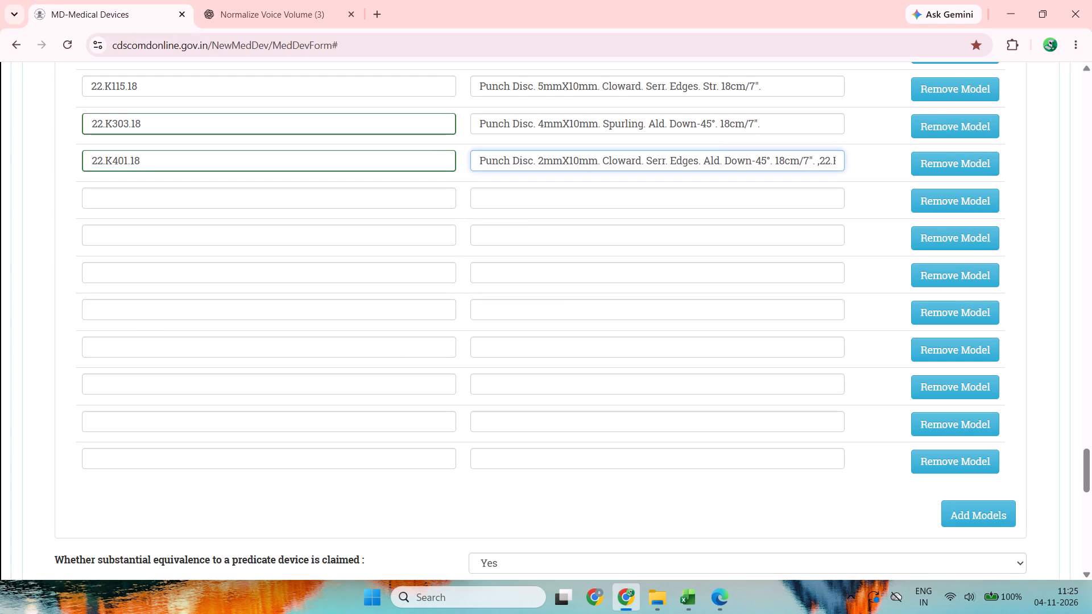
click(812, 156)
key(Right)
key(Right)
key(Right)
key(Right)
key(Right)
key(Right)
key(Right)
key(Right)
key(Right)
key(Right)
key(Right)
key(Right)
key(Right)
key(Right)
key(Right)
key(Right)
key(Right)
key(Right)
key(Right)
key(Right)
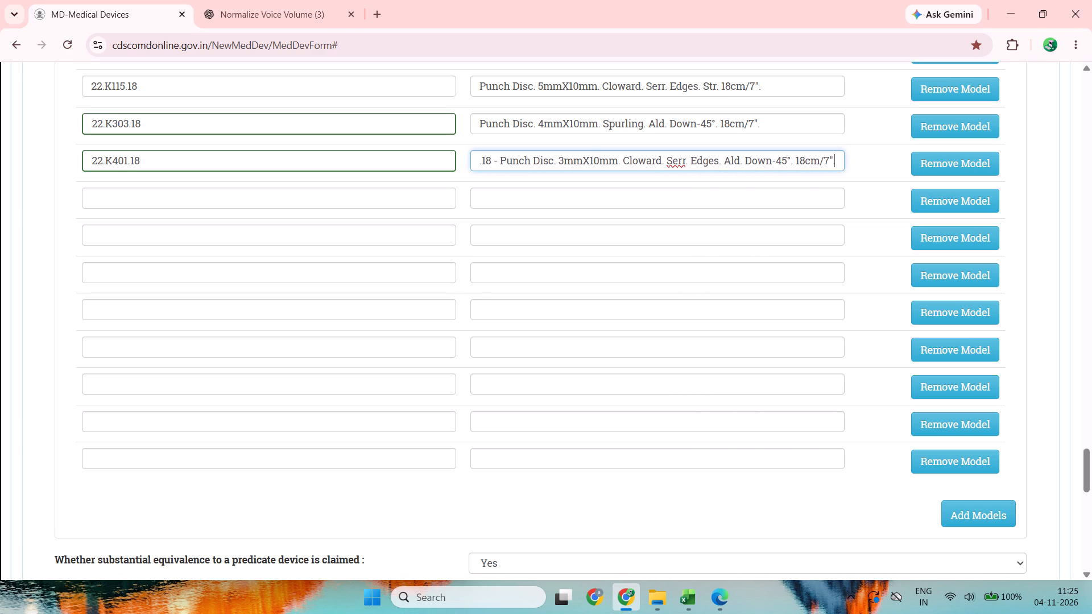
key(ctrl+z)
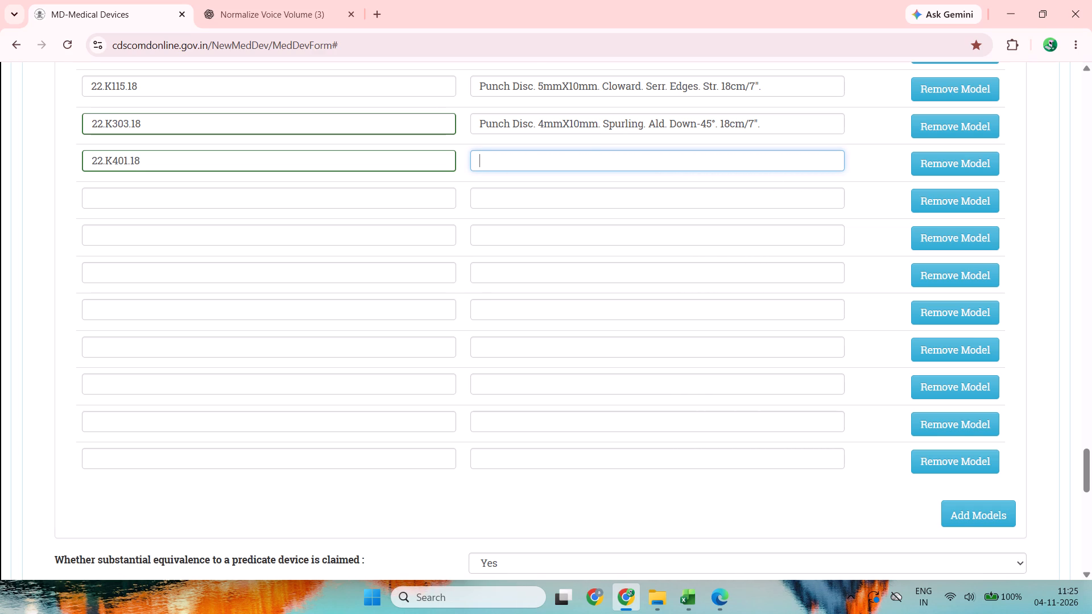
key(alt+Tab)
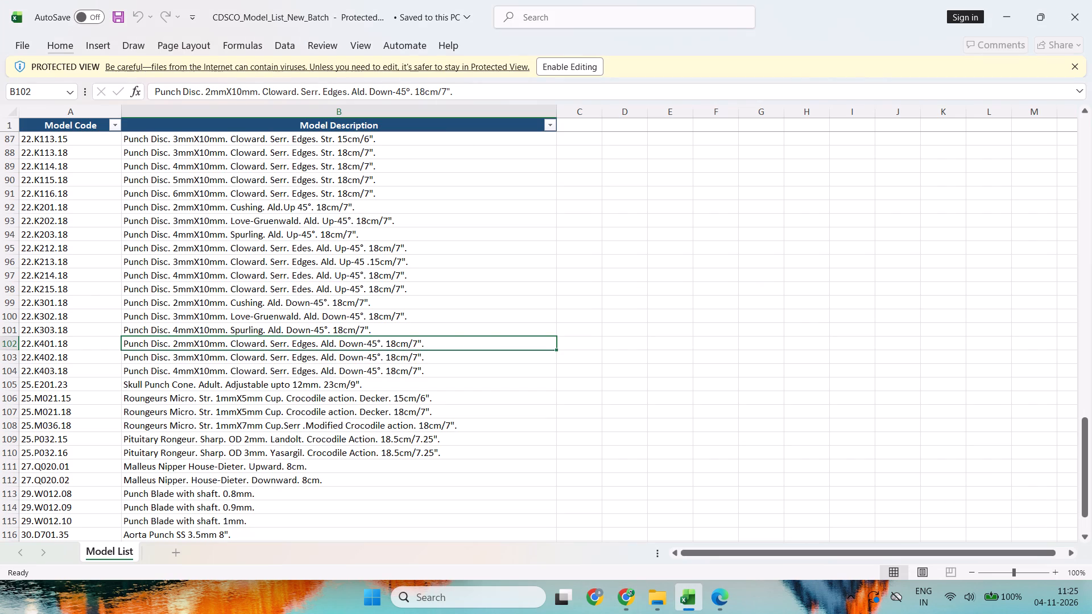
key(ctrl+c)
key(alt+Tab)
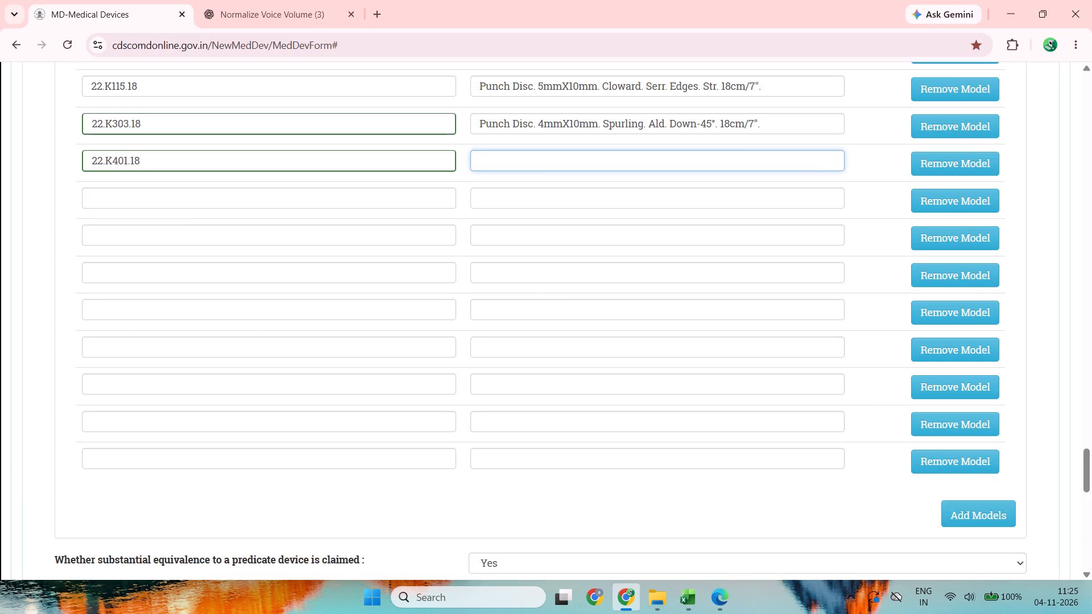
key(ctrl+v)
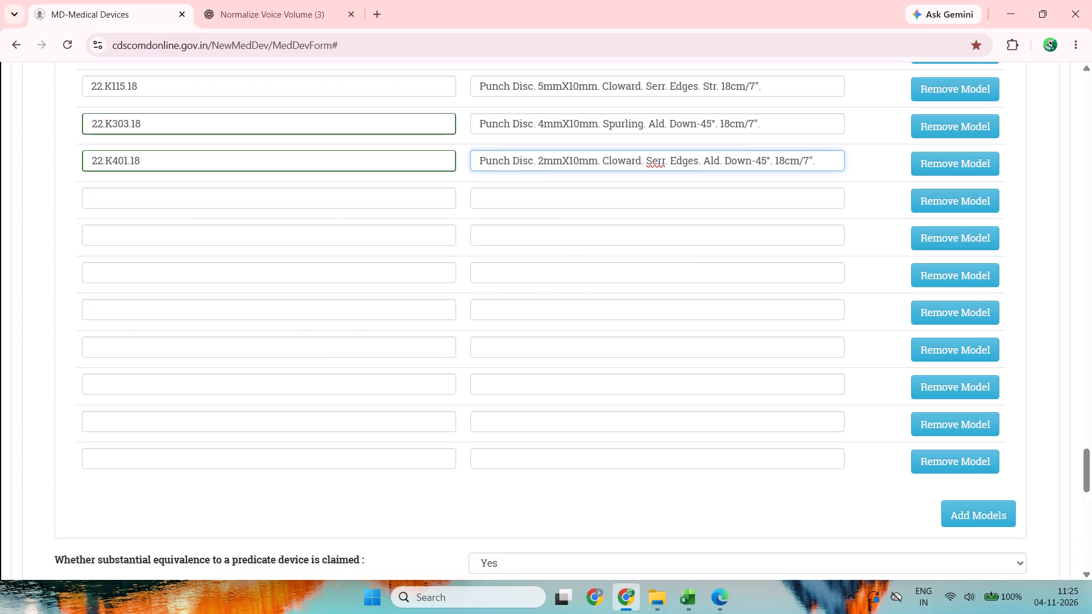
Fill the first empty form row with model code 22.K402.18 and its description, both copied from the Excel model list.
scroll(742, 145, up, 3)
scroll(702, 188, down, 2)
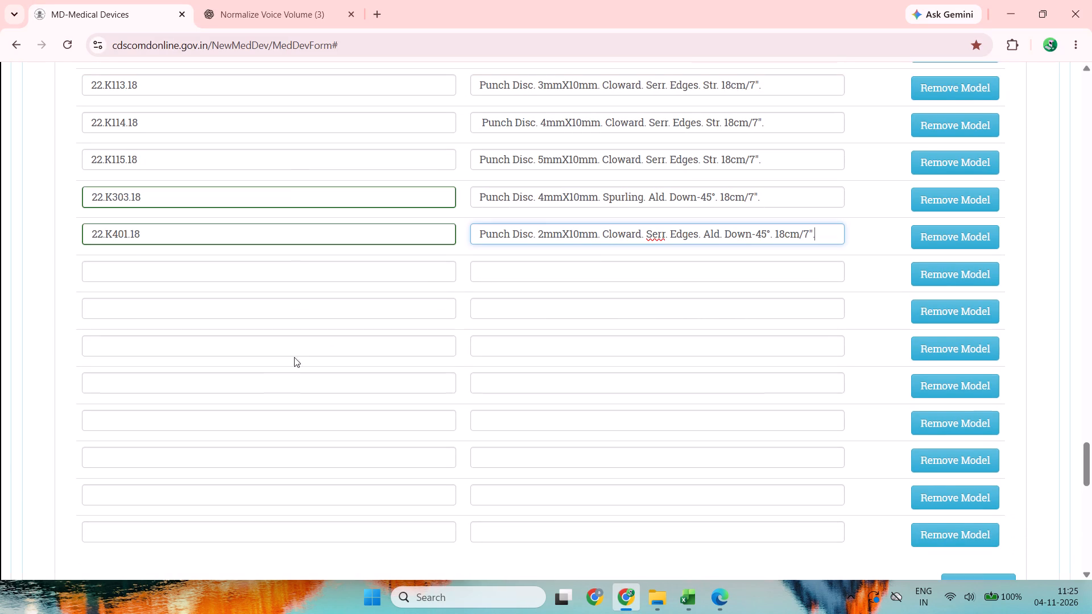
click(213, 273)
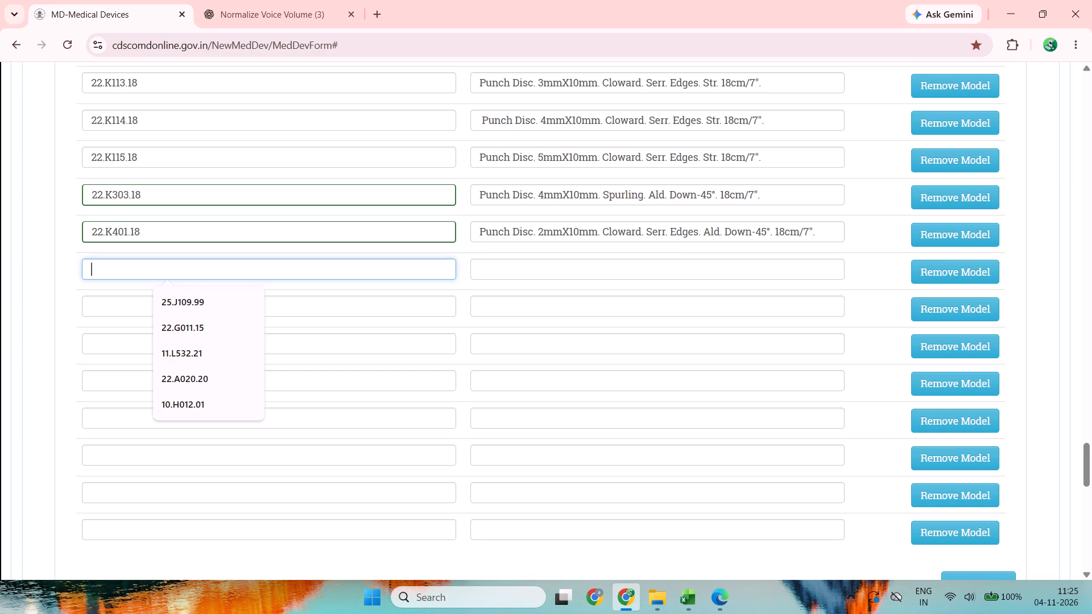
key(alt+Tab)
click(49, 362)
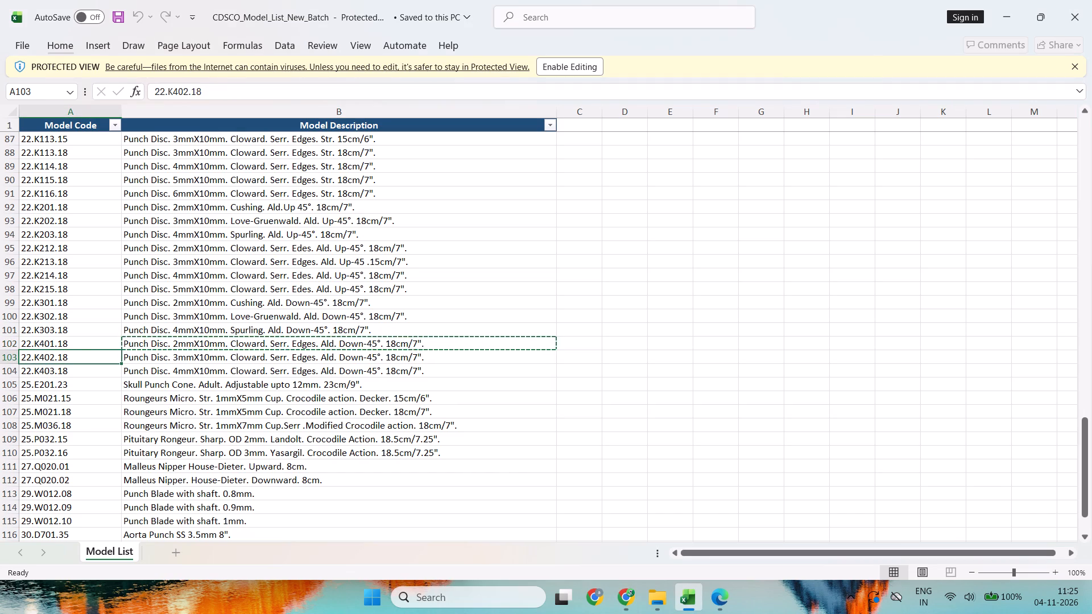
key(ctrl+c)
key(alt+Tab)
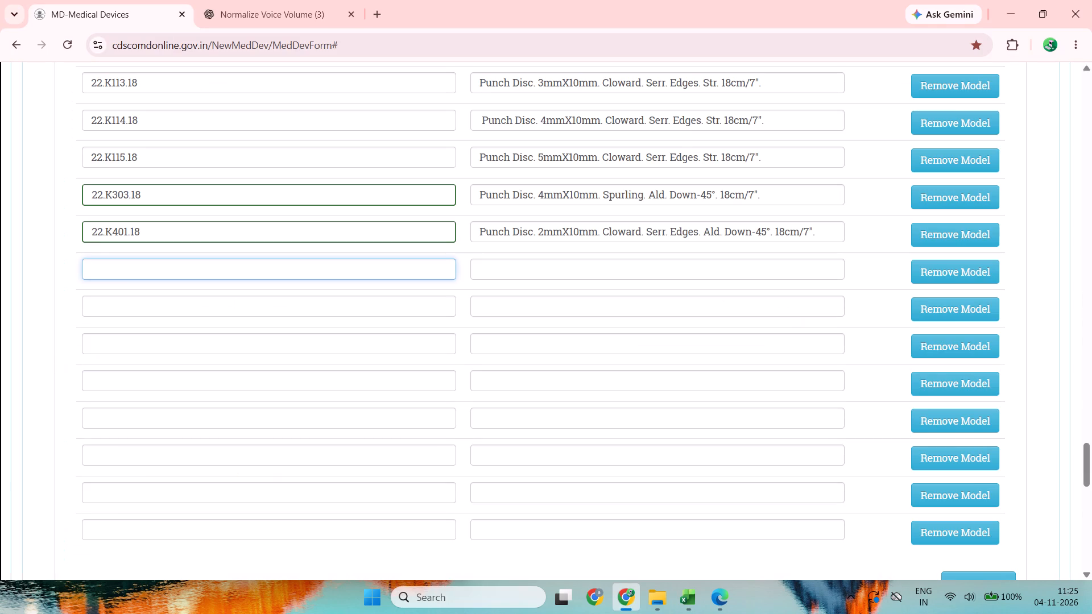
key(ctrl+v)
key(alt+Tab)
key(Tab)
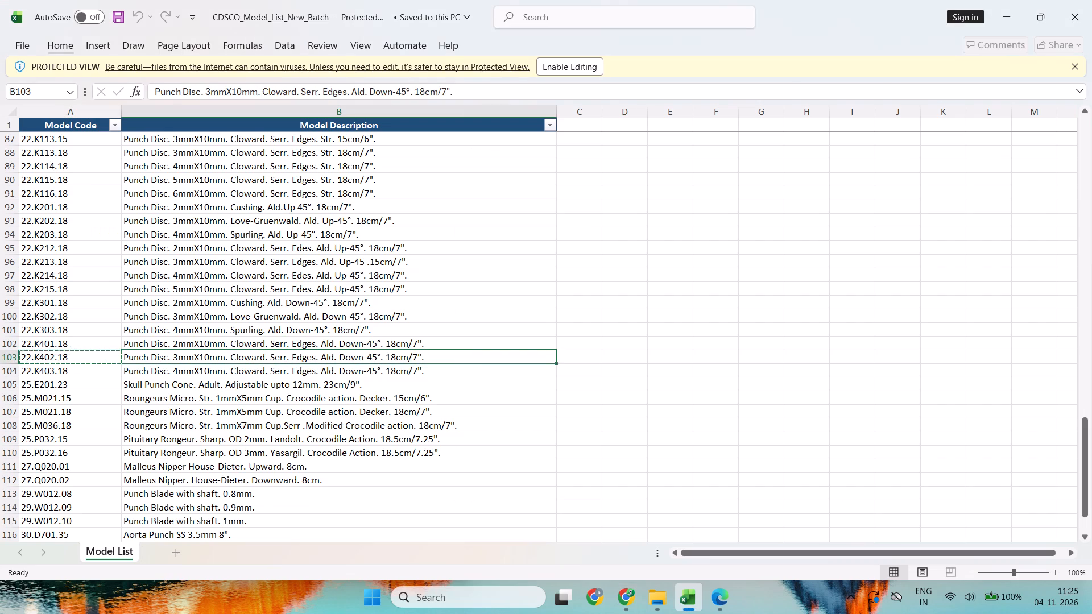
key(ctrl+c)
key(alt+Tab)
key(Tab)
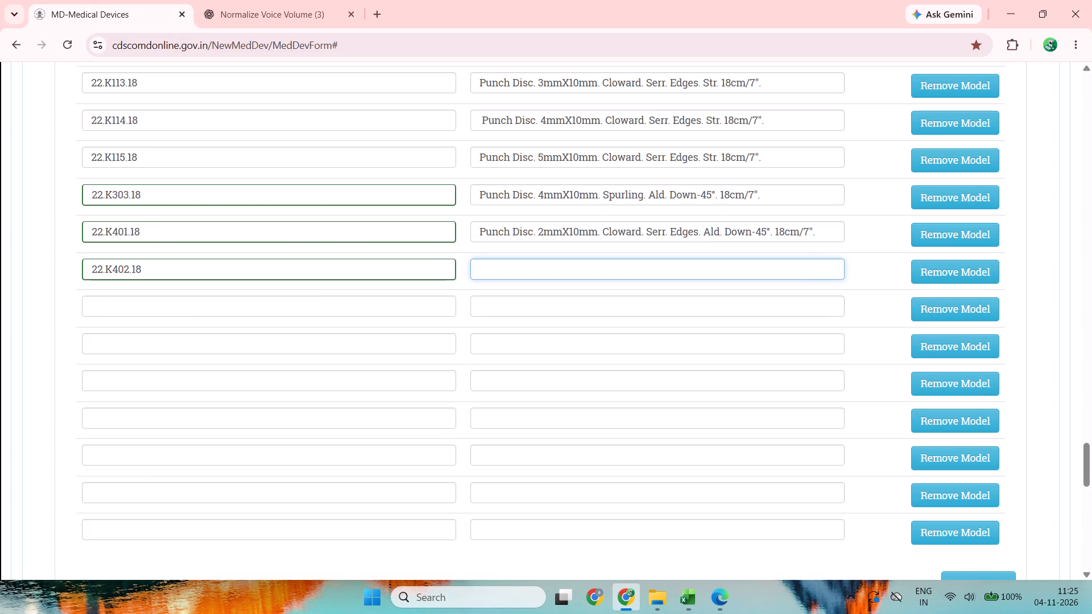
key(ctrl+v)
Fill the form row below 22.K402.18 with model code 22.K403.18 and its description, both copied from the Excel model list.
key(alt+Tab)
scroll(91, 361, down, 1)
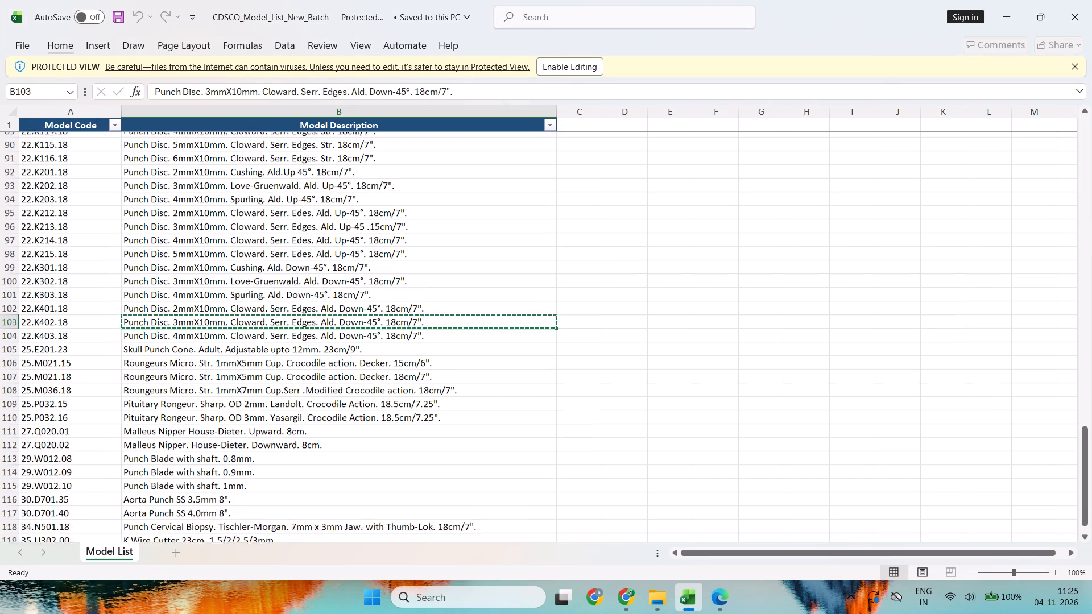
scroll(91, 361, down, 2)
click(81, 252)
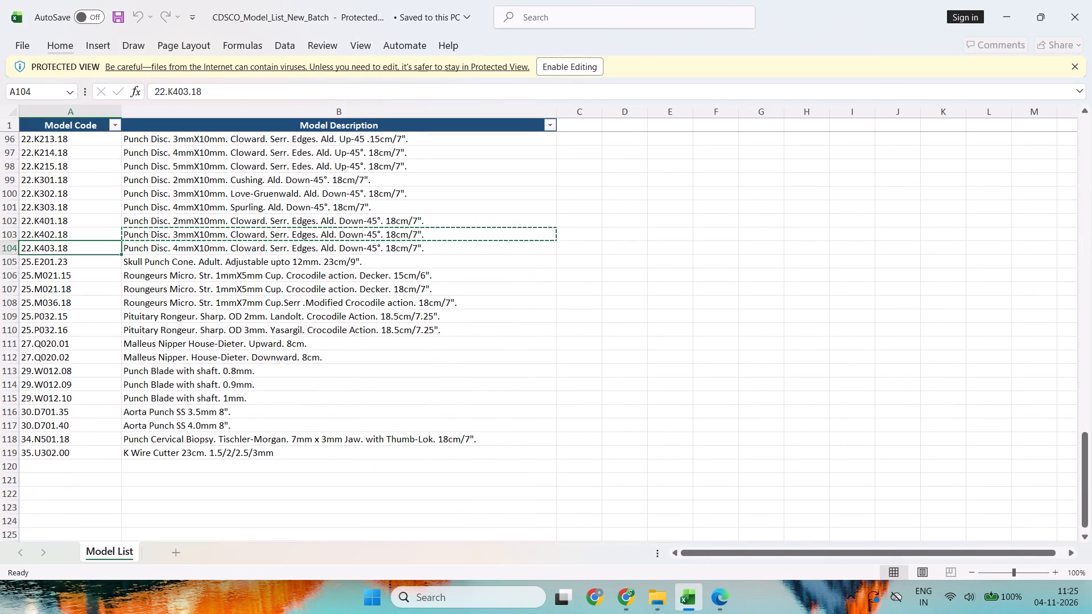
key(ctrl+c)
key(alt+Tab)
click(140, 301)
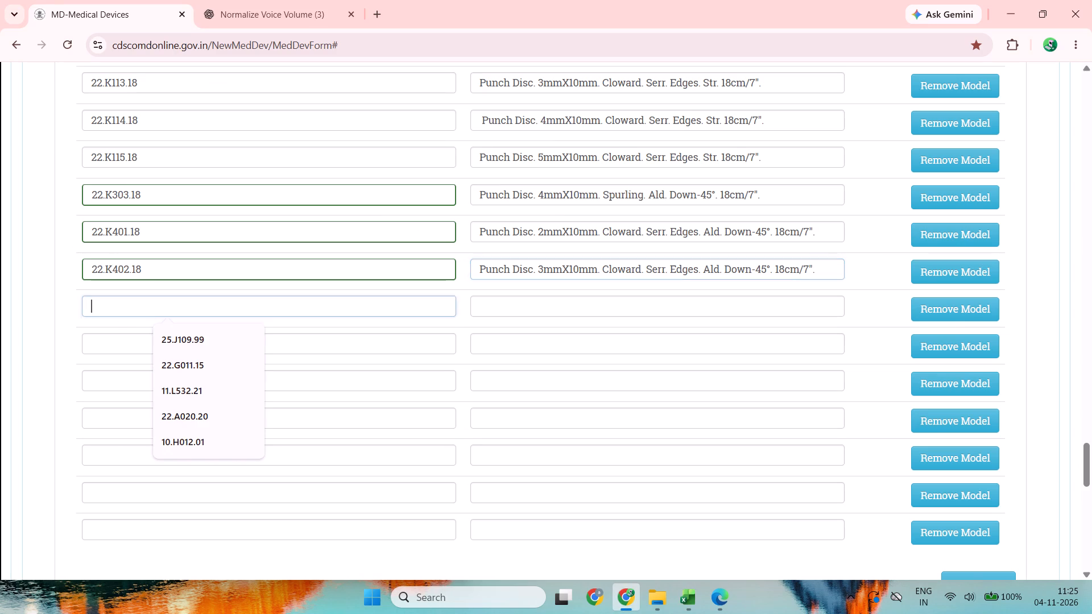
key(ctrl+v)
key(alt+Tab)
key(Tab)
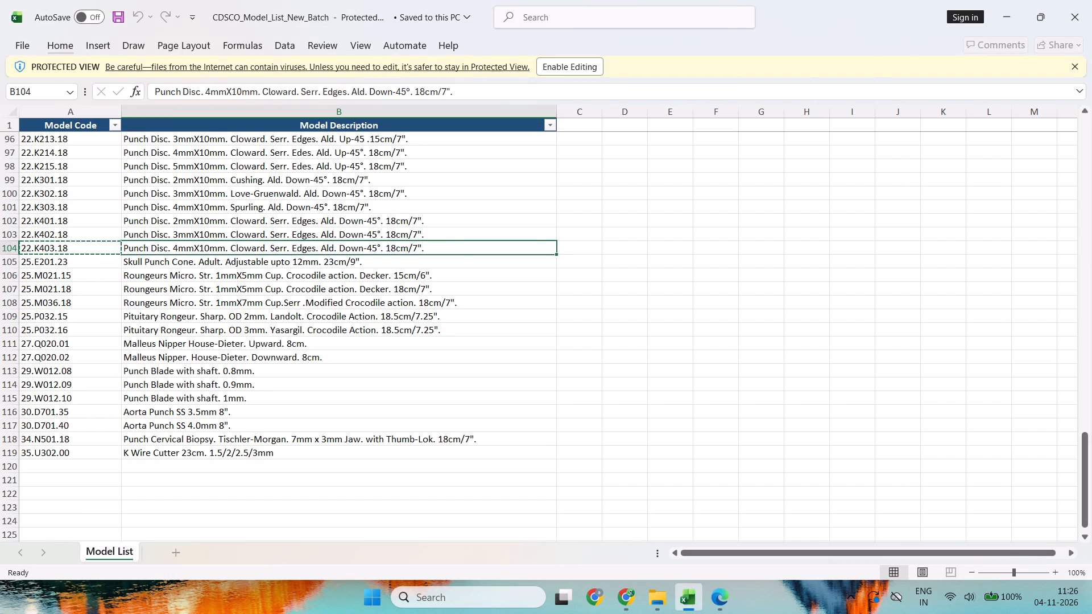
key(ctrl+c)
key(alt+Tab)
key(Tab)
key(ctrl+v)
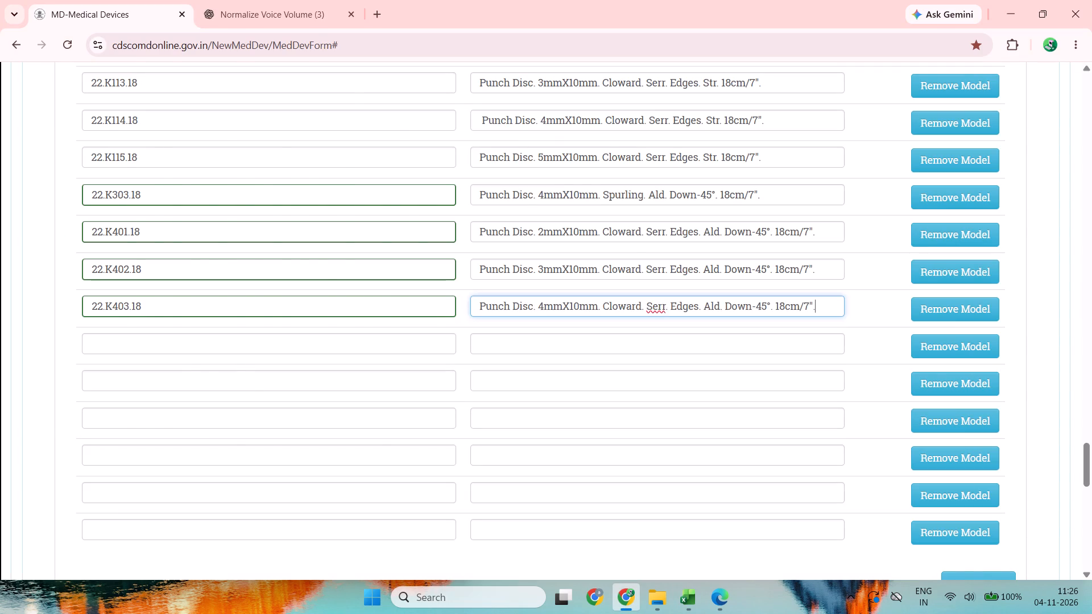
Fill the form row below 22.K403.18 with model code 25.E201.23 and its Skull Punch Cone description, both copied from the Excel model list.
key(alt+Tab)
key(Tab)
click(92, 263)
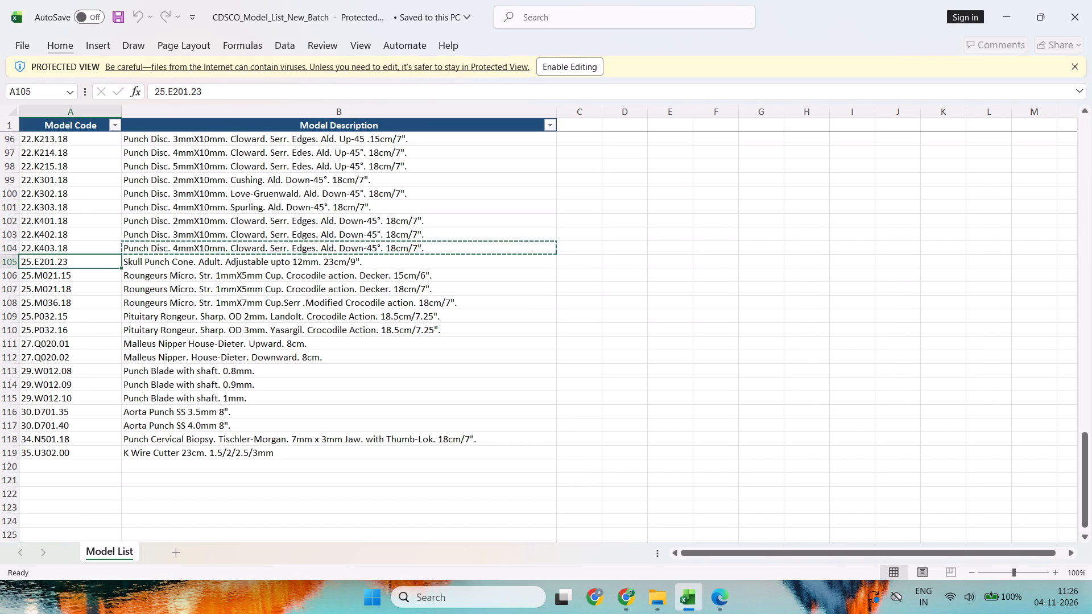
key(ctrl+c)
key(Tab)
key(Tab)
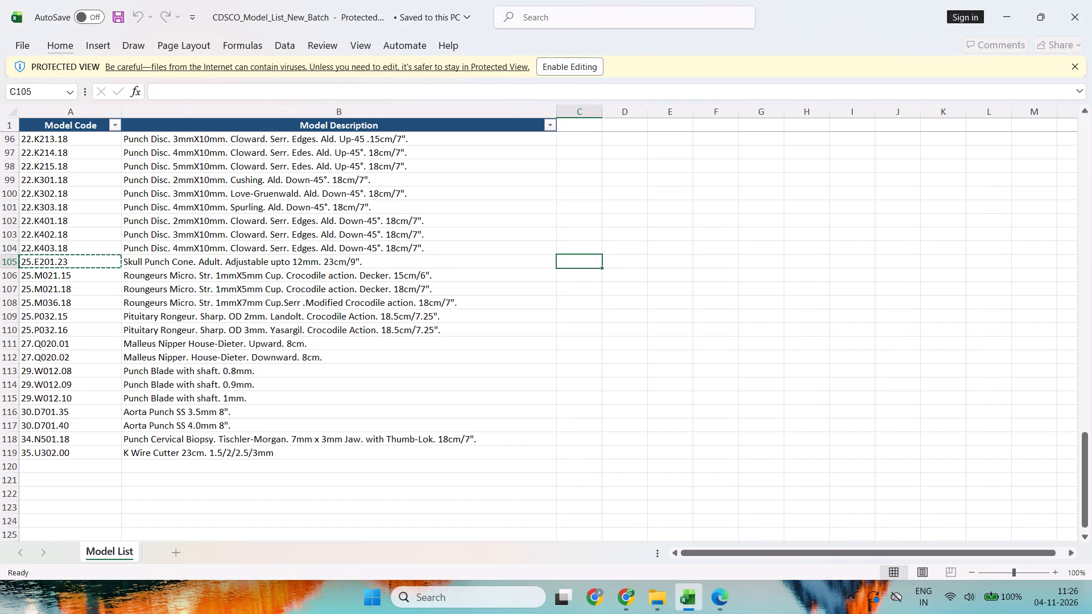
click(133, 262)
key(ctrl+v)
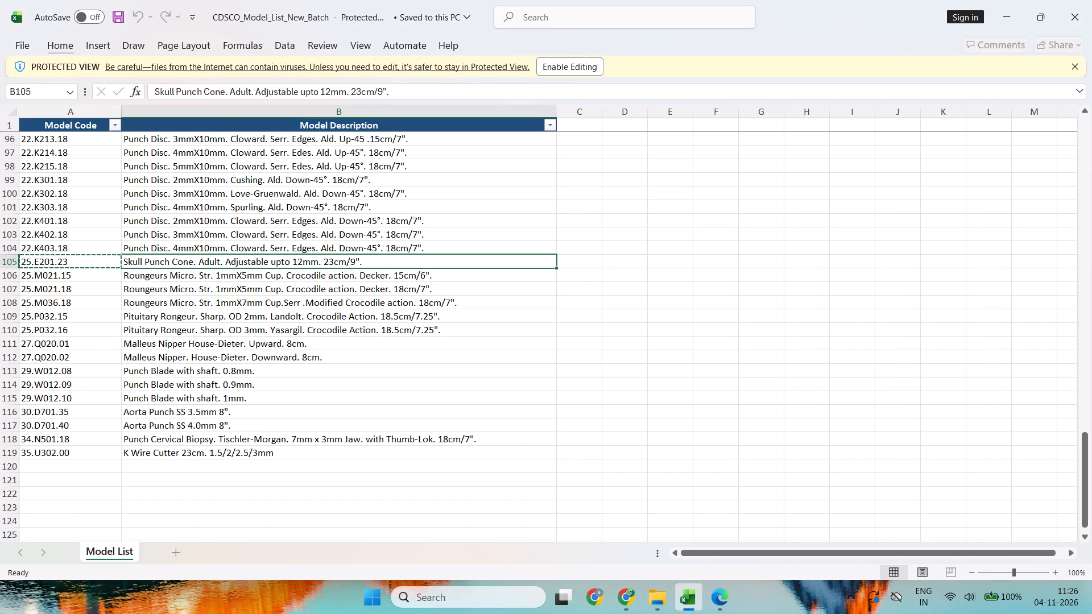
key(alt+Tab)
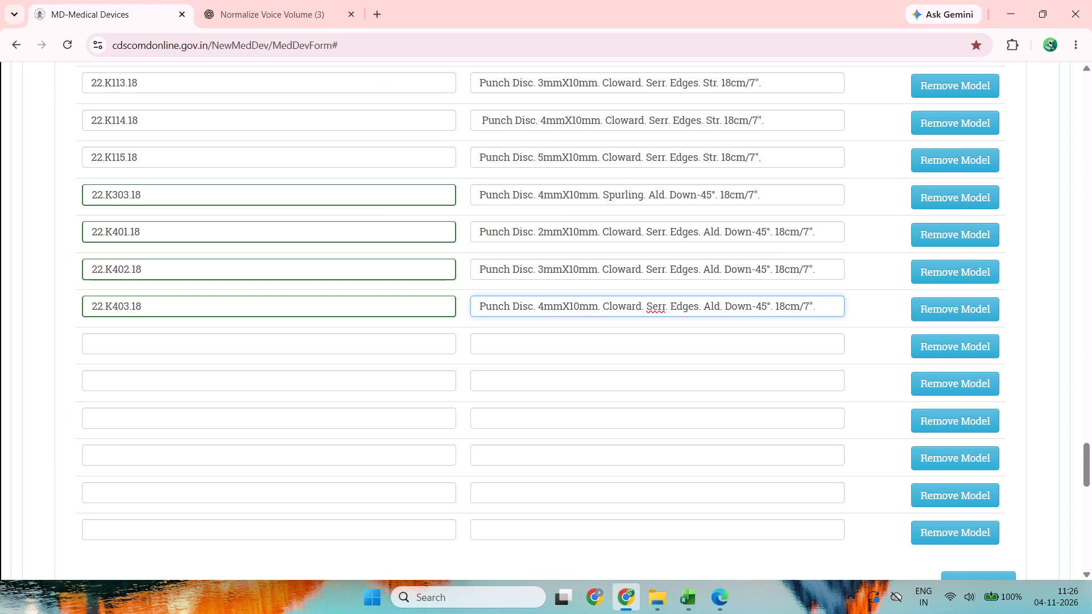
click(131, 348)
key(ctrl+v)
key(alt+Tab)
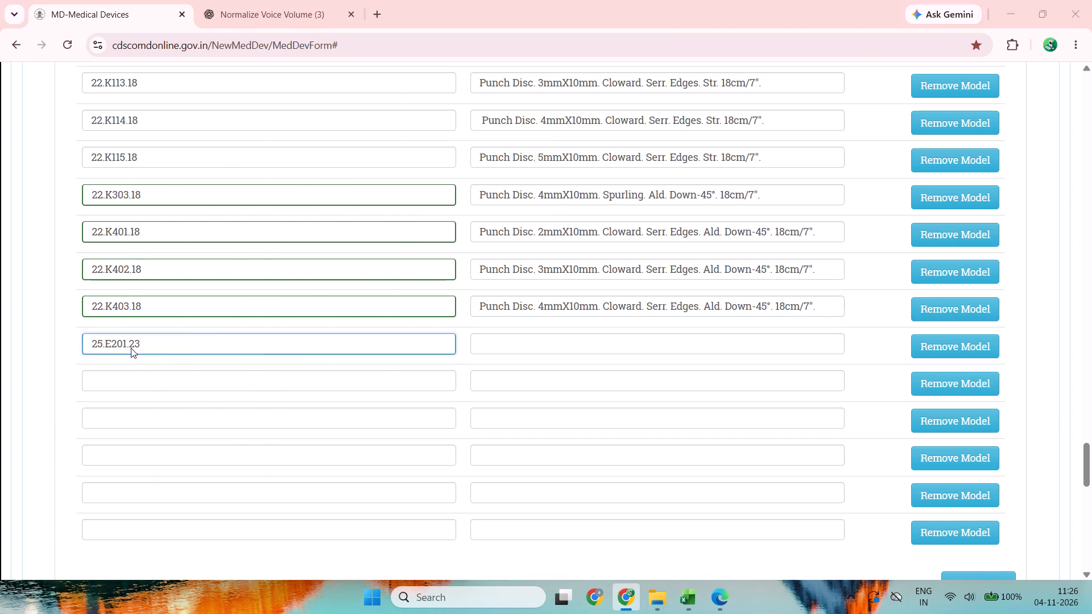
key(ctrl+c)
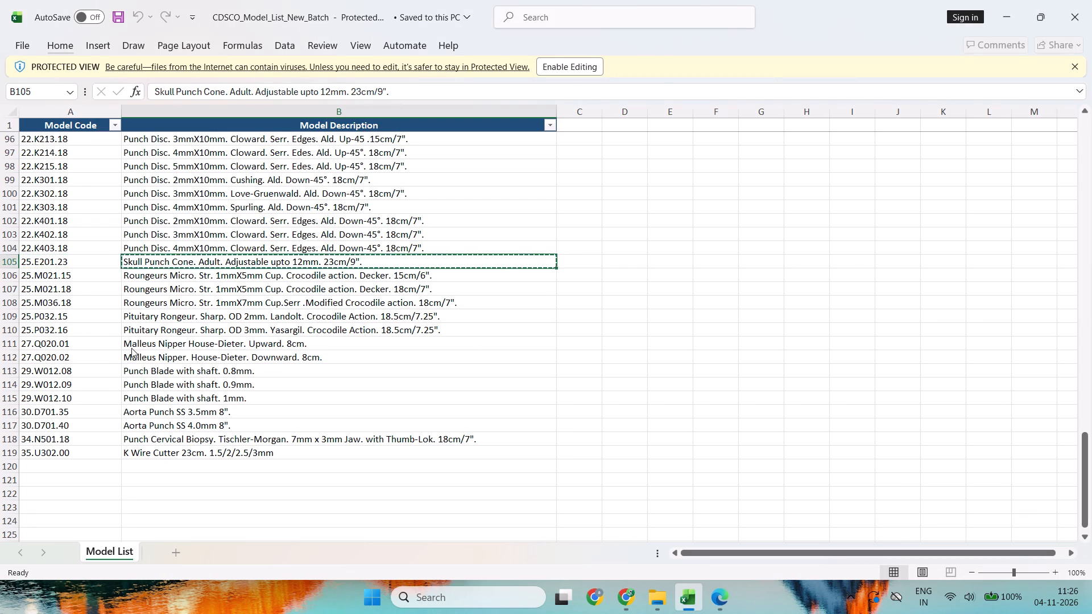
key(alt+Tab)
key(Tab)
key(ctrl+v)
key(Tab)
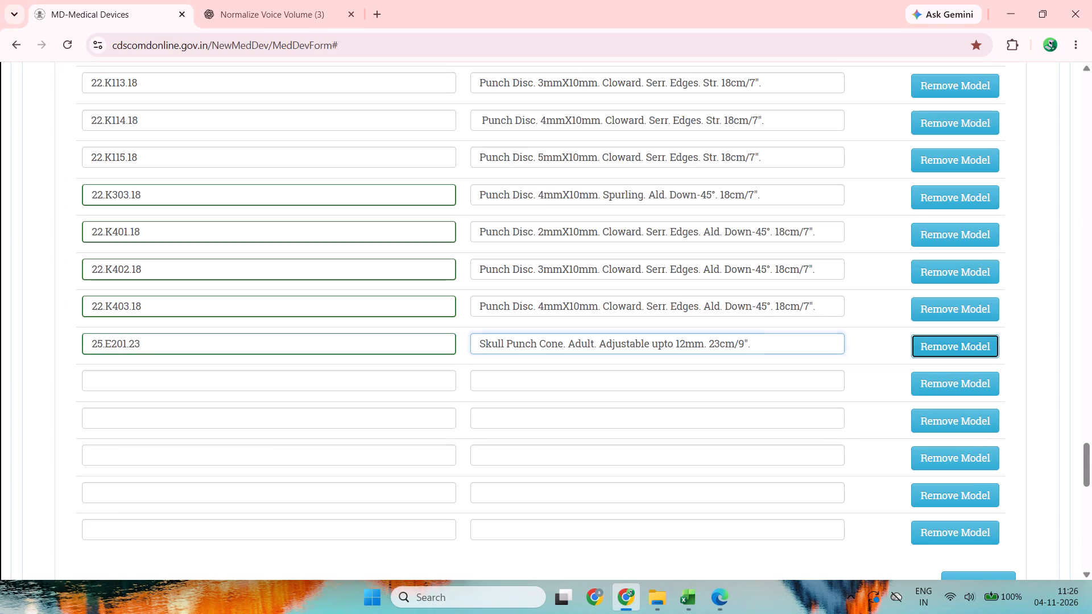
Fill the form row below 25.E201.23 with model code 25.M021.15 and its description, both copied from the Excel model list.
click(143, 367)
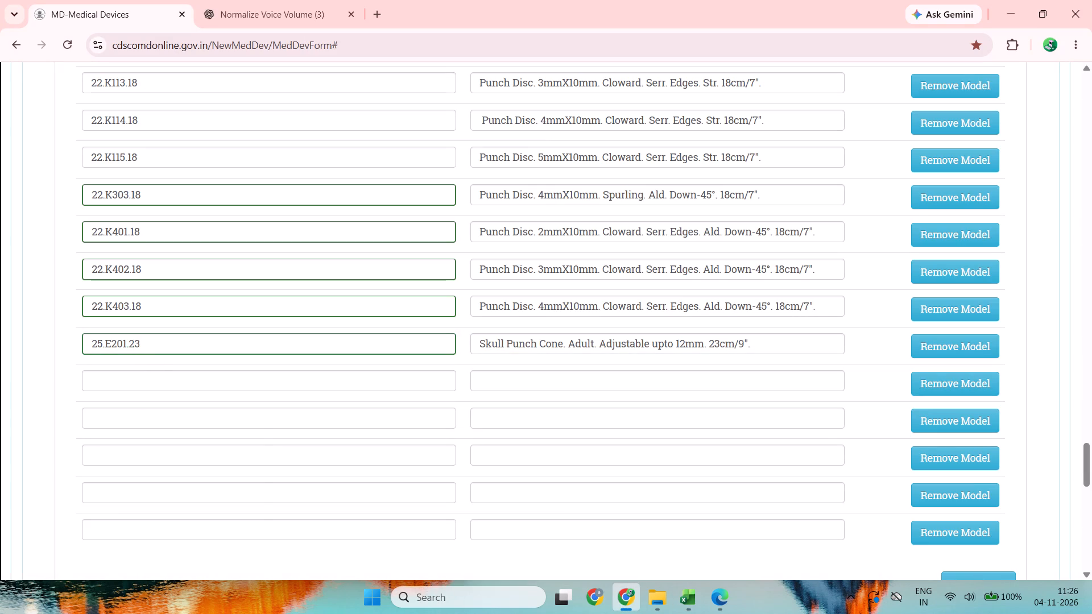
click(142, 376)
key(alt+Tab)
click(93, 279)
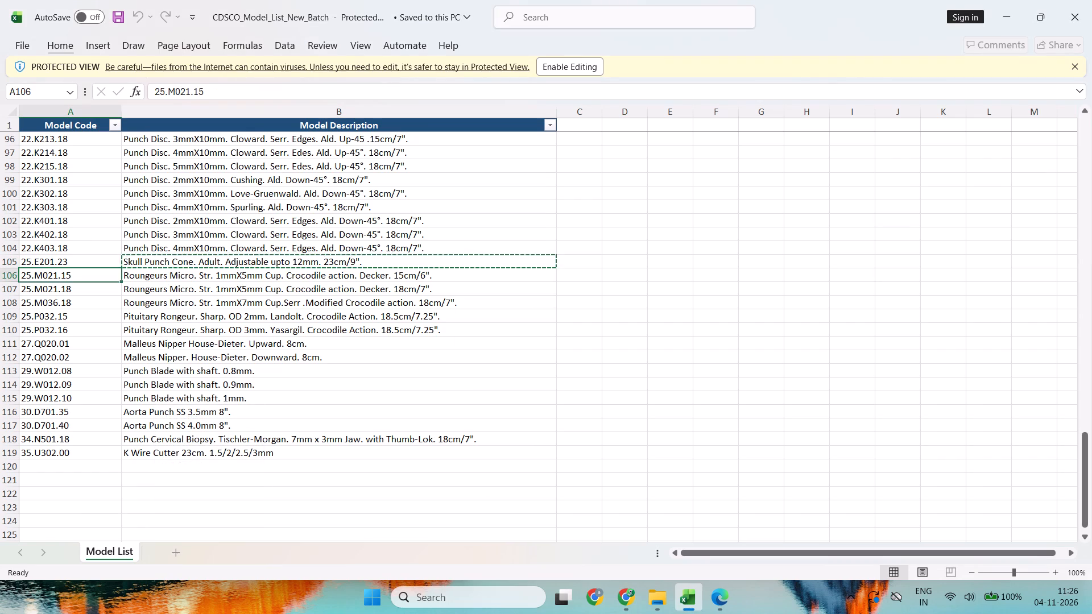
key(ctrl+c)
key(alt+Tab)
key(Tab)
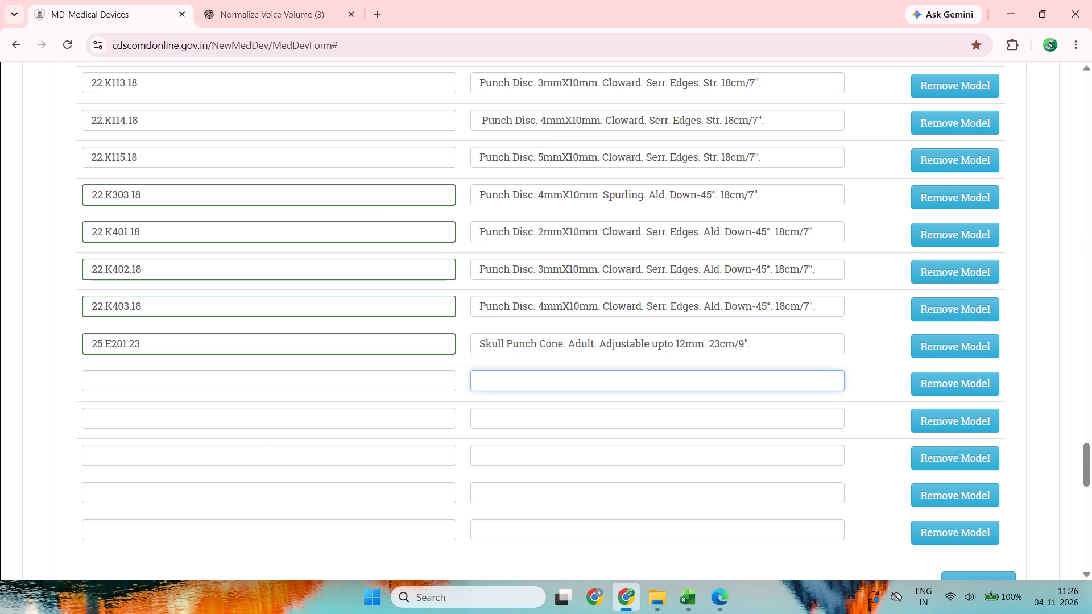
click(134, 380)
key(ctrl+v)
key(alt+Tab)
key(Tab)
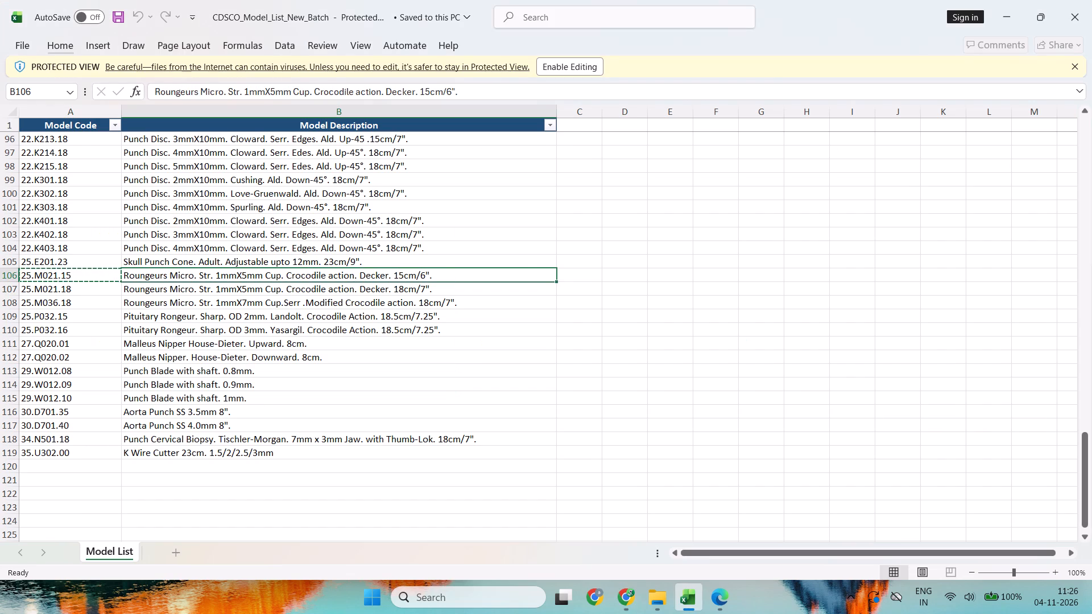
key(ctrl+c)
key(alt+Tab)
key(Tab)
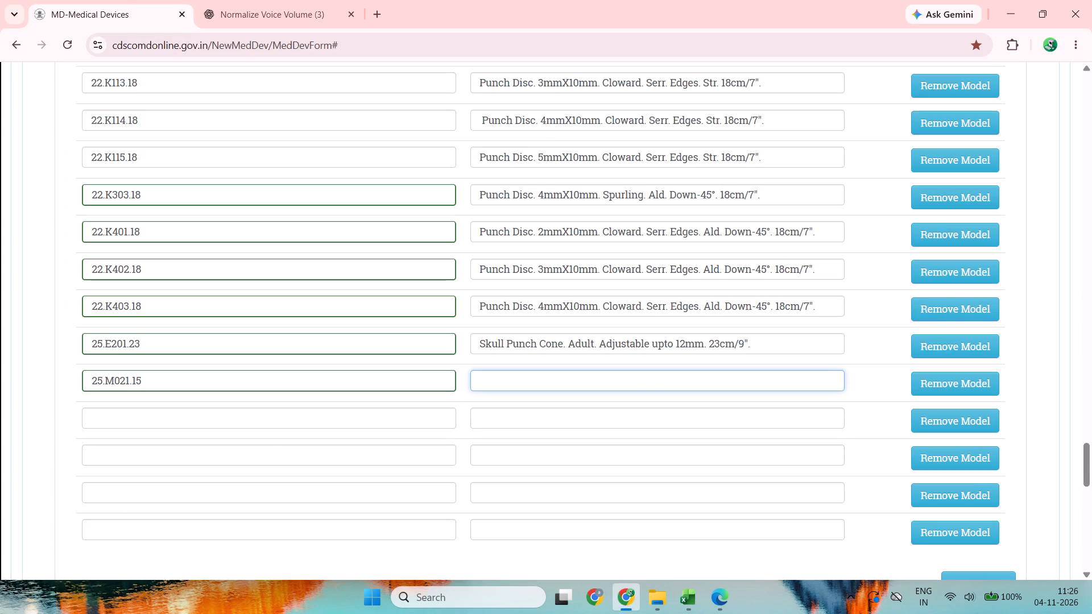
key(ctrl+c)
key(ctrl+v)
key(alt+Tab)
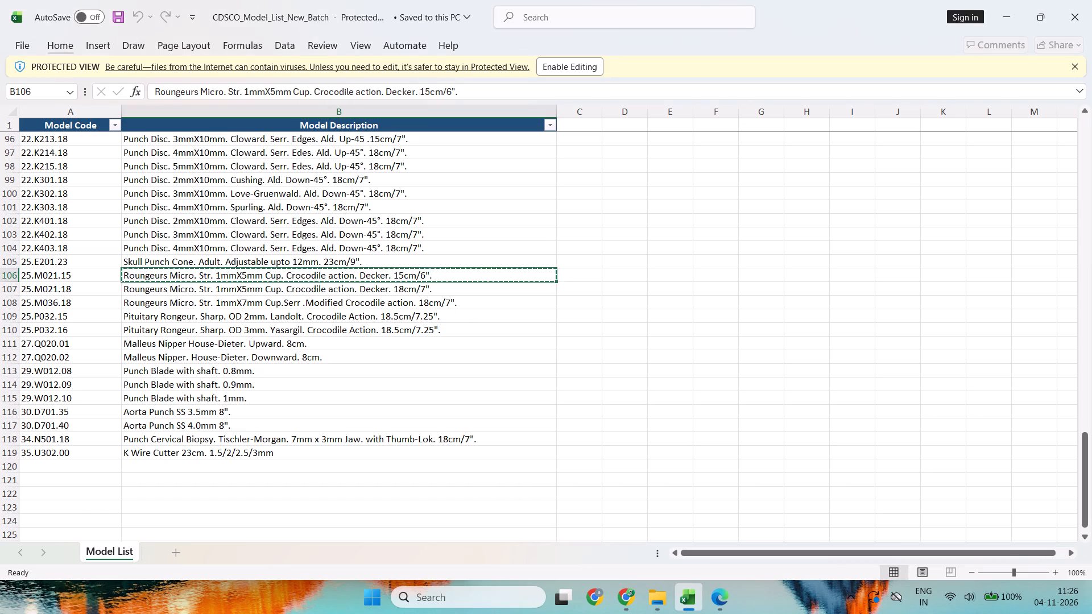
key(alt+Tab)
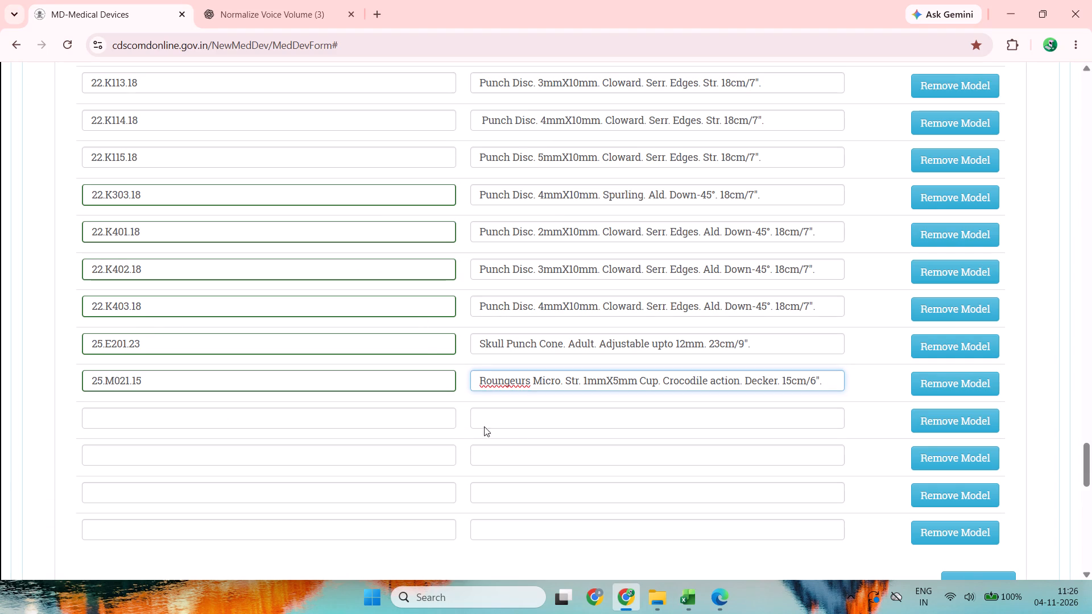
click(524, 385)
Fill the form row below 25.M021.15 with model code 25.M021.18 and its description, both copied from the Excel model list.
click(102, 411)
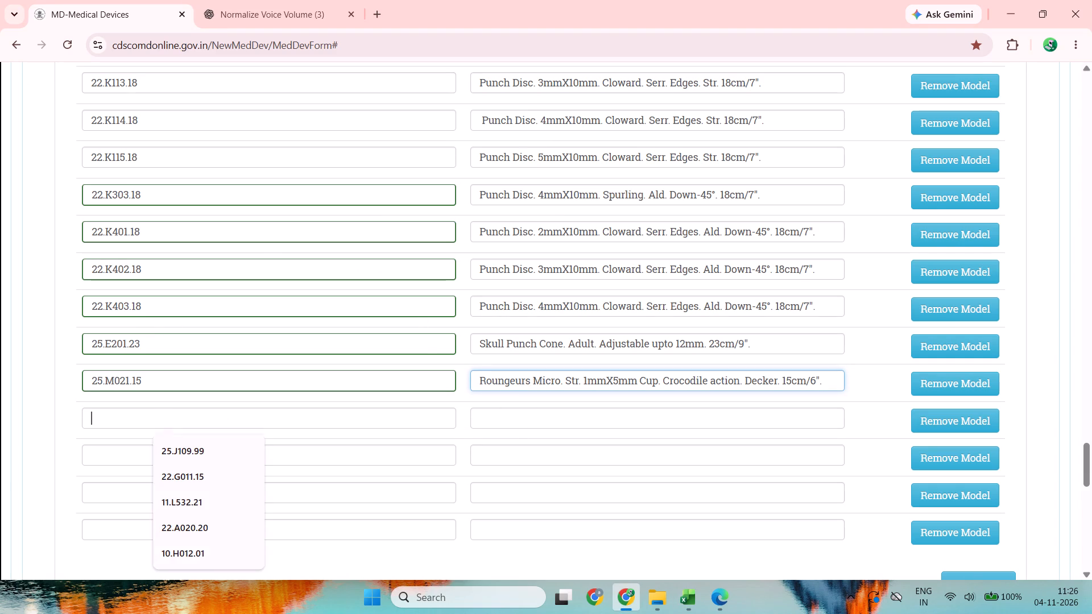
key(alt+Tab)
click(88, 288)
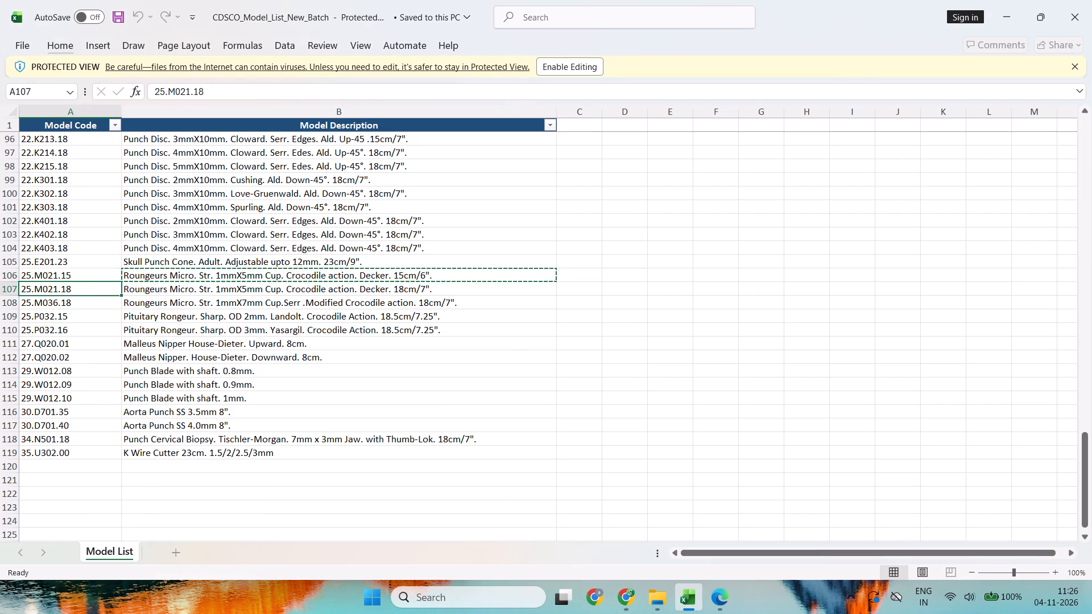
key(ctrl+c)
key(alt+Tab)
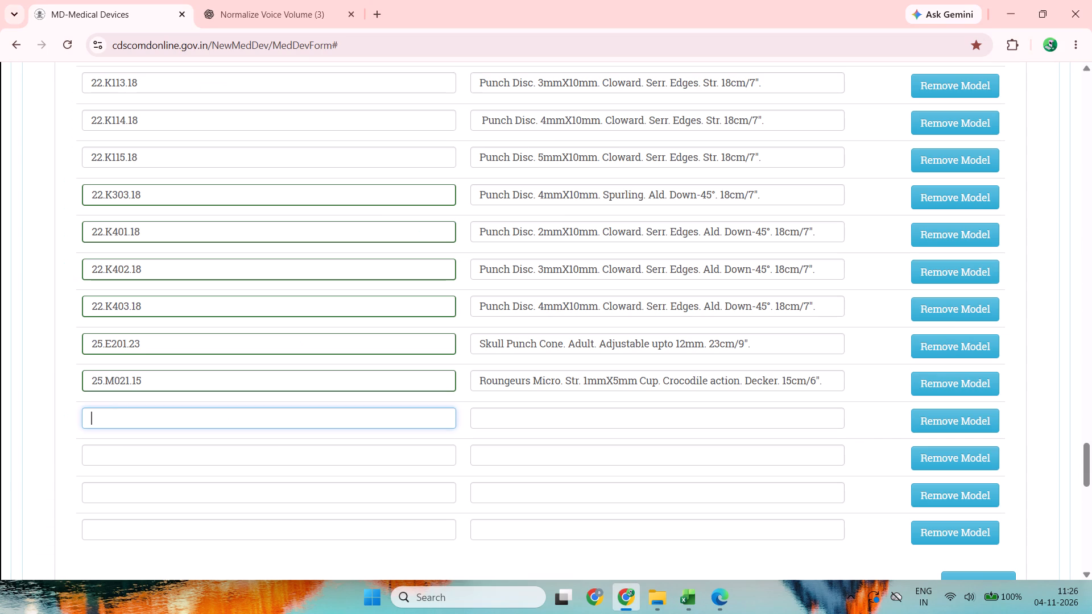
key(ctrl+v)
key(alt+Tab)
key(Tab)
key(ctrl+c)
key(alt+Tab)
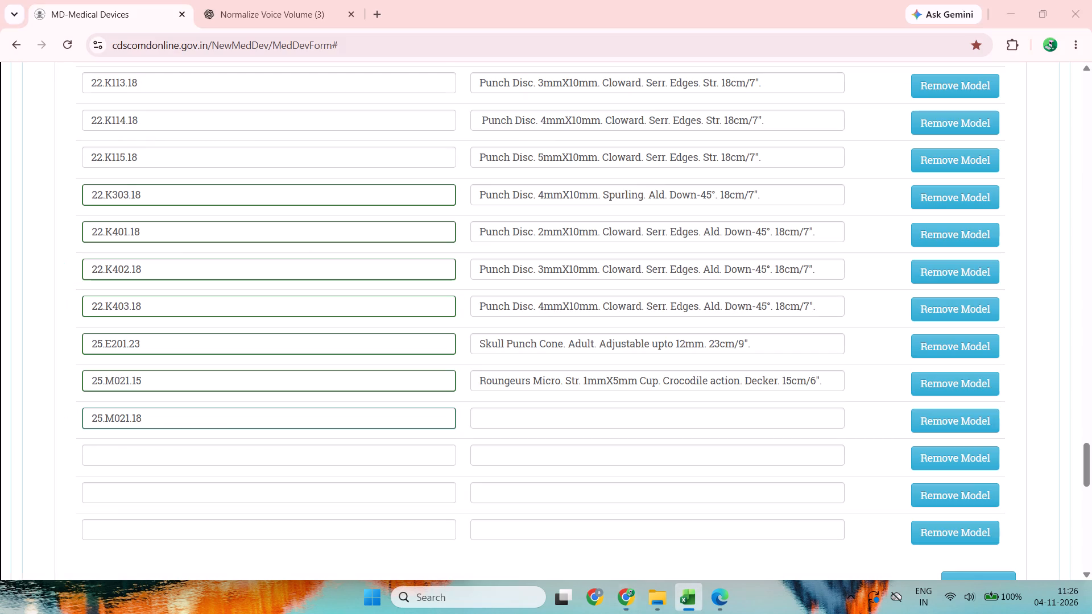
key(Tab)
key(ctrl+v)
Fill the form row below 25.M021.18 with model code 25.M036.18 and its description, both copied from the Excel model list.
key(alt+Tab)
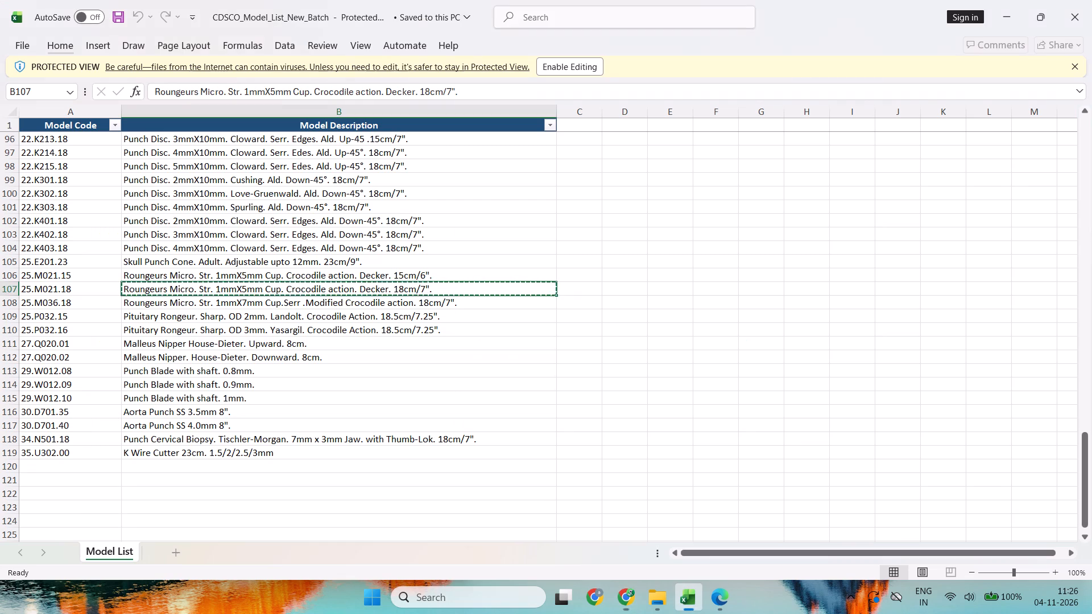
click(94, 302)
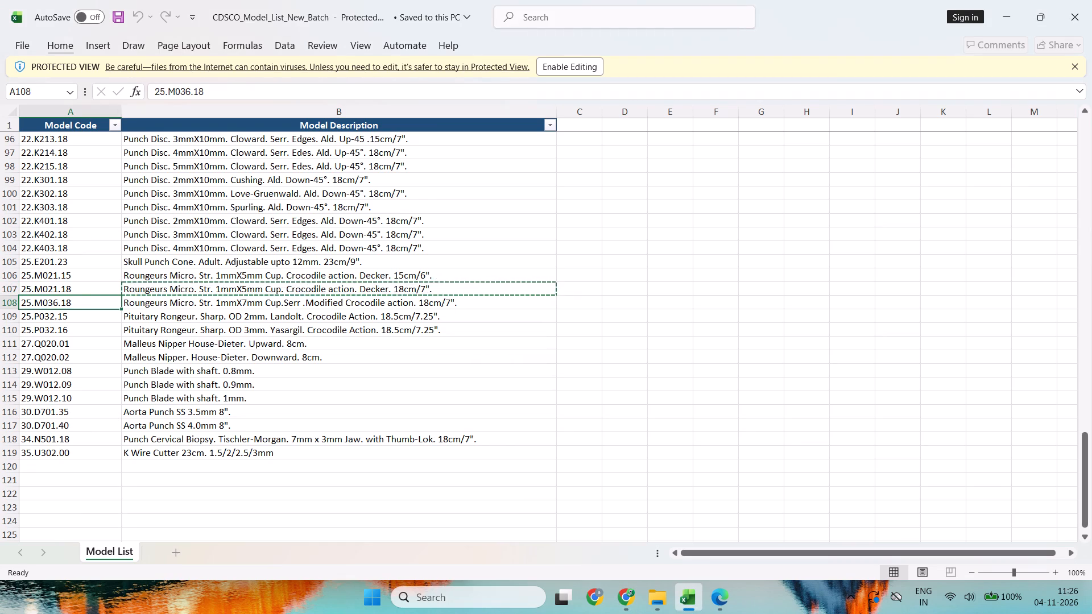
key(ctrl+c)
key(alt+Tab)
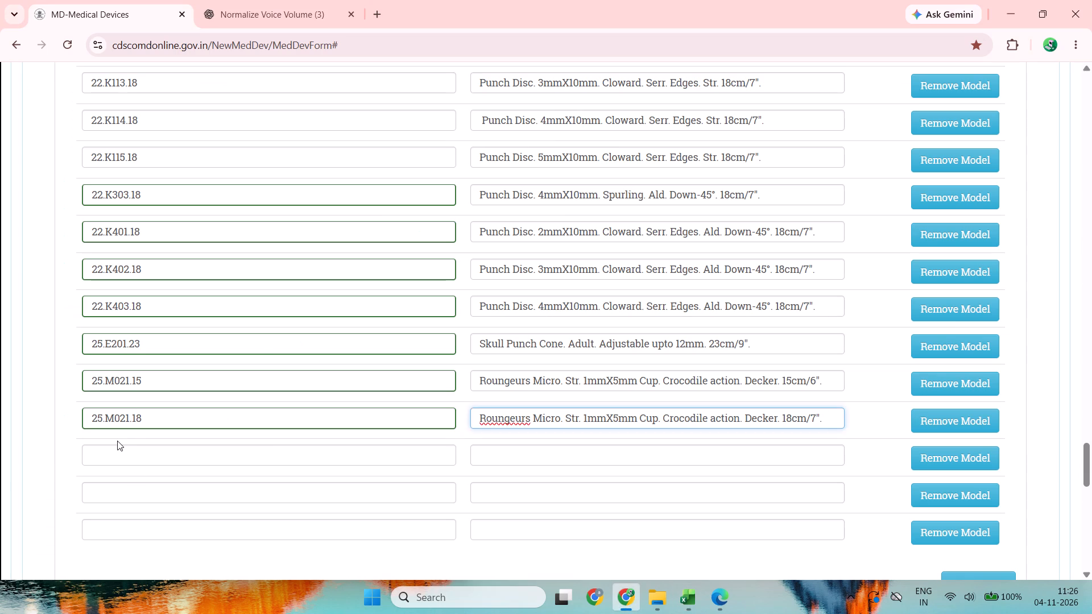
click(117, 441)
click(116, 455)
key(ctrl+v)
key(ctrl+v)
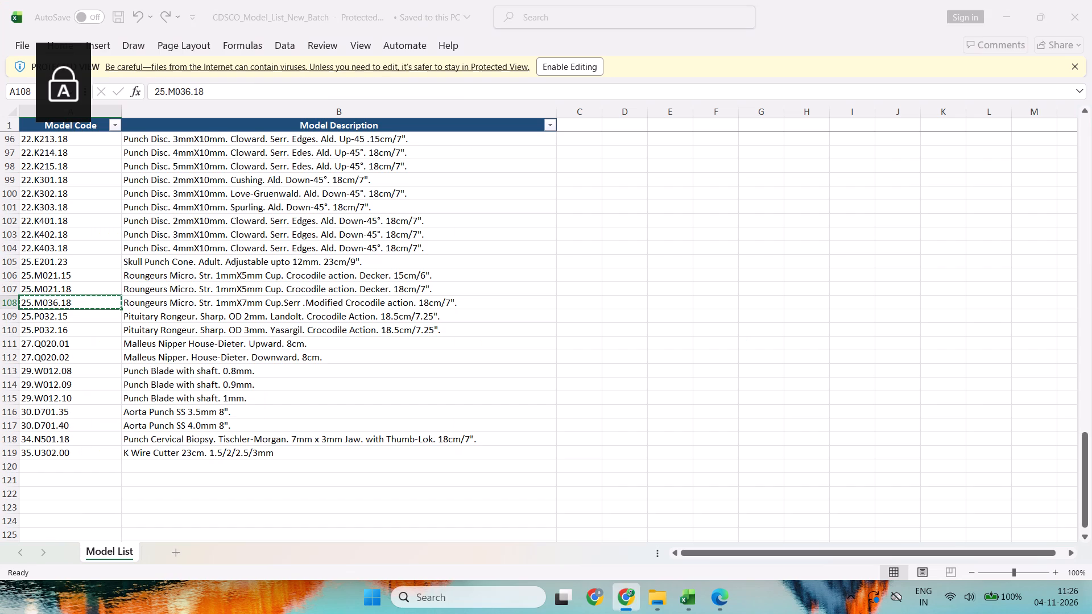
key(Tab)
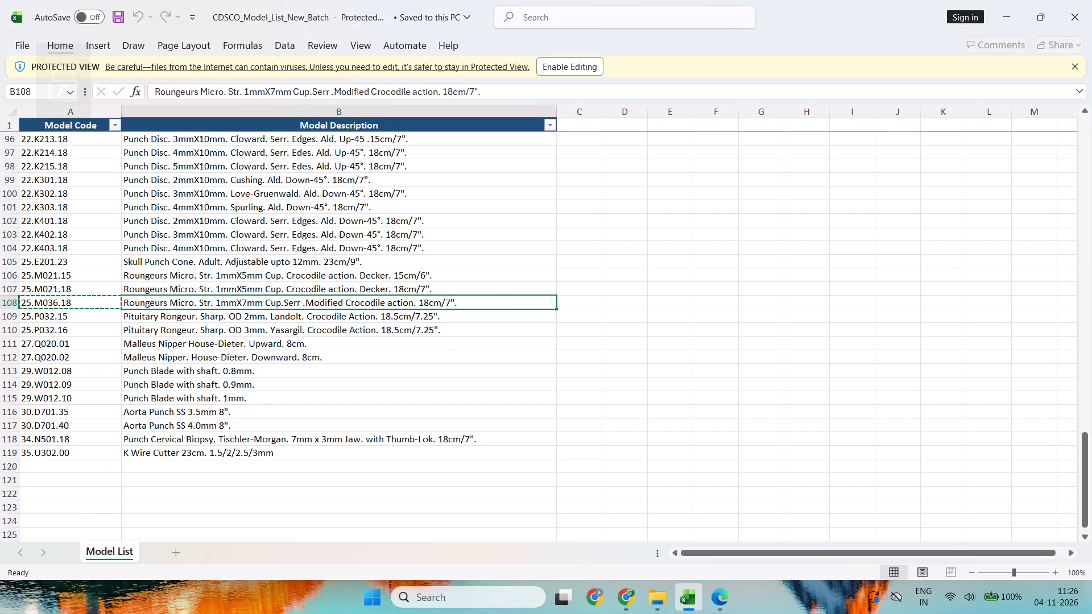
key(ctrl+c)
key(alt+Tab)
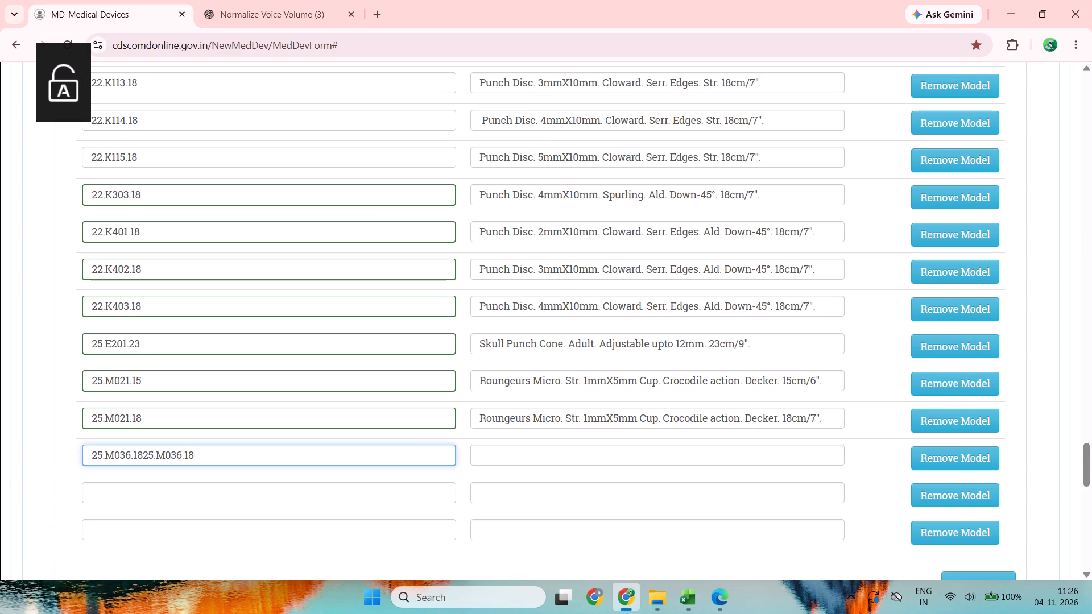
key(Tab)
key(ctrl+v)
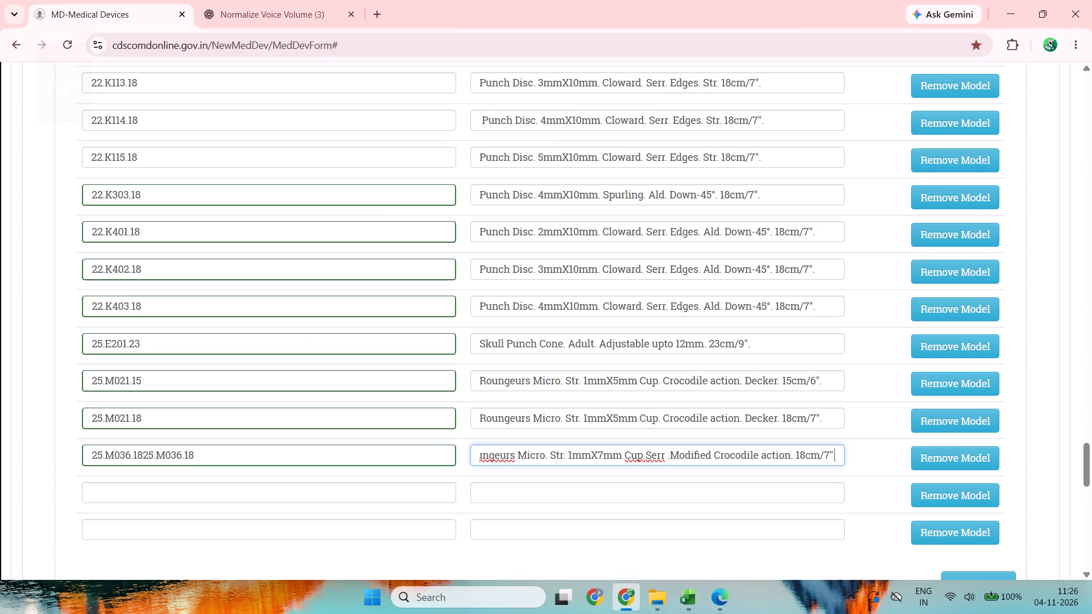
Fill the next empty form row with model code 25.P032.15 and its Landolt Pituitary Rongeur description, both copied from the Excel model list.
scroll(107, 566, down, 2)
click(157, 355)
key(alt+Tab)
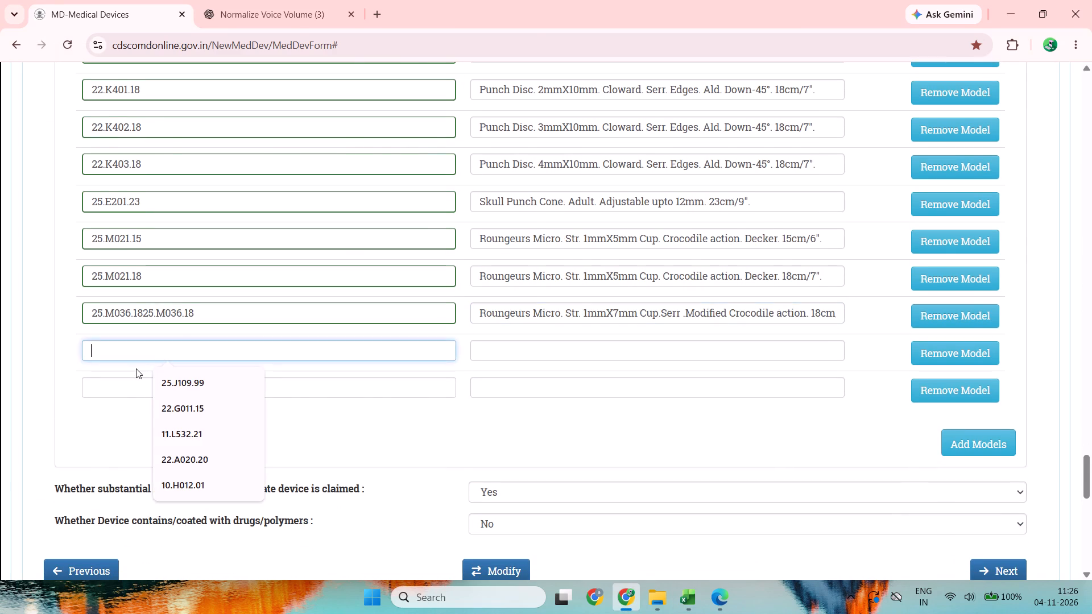
click(88, 320)
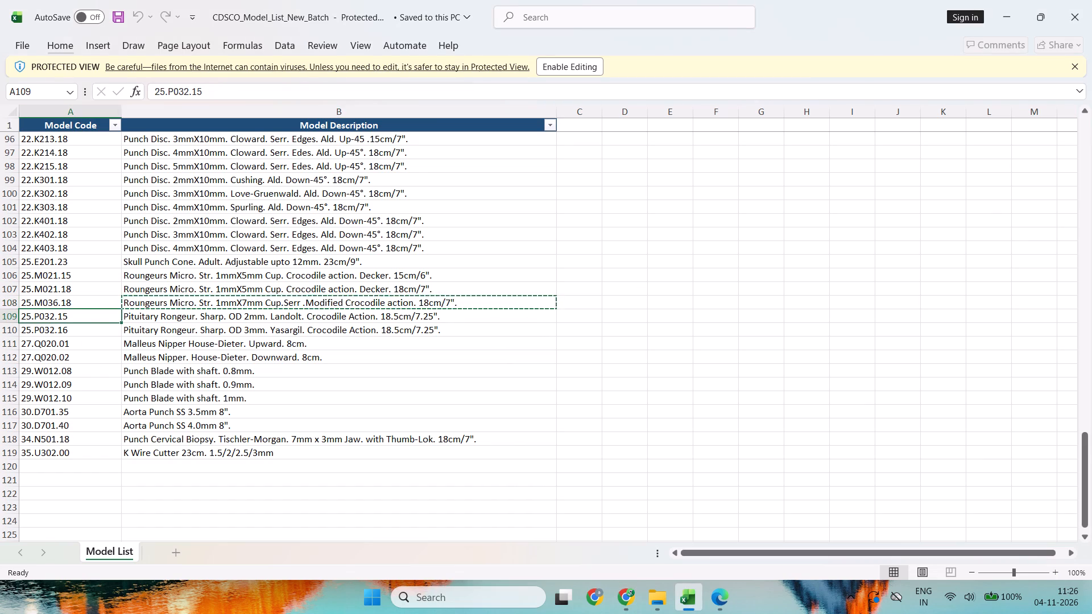
key(ctrl+c)
key(alt+Tab)
key(ctrl+v)
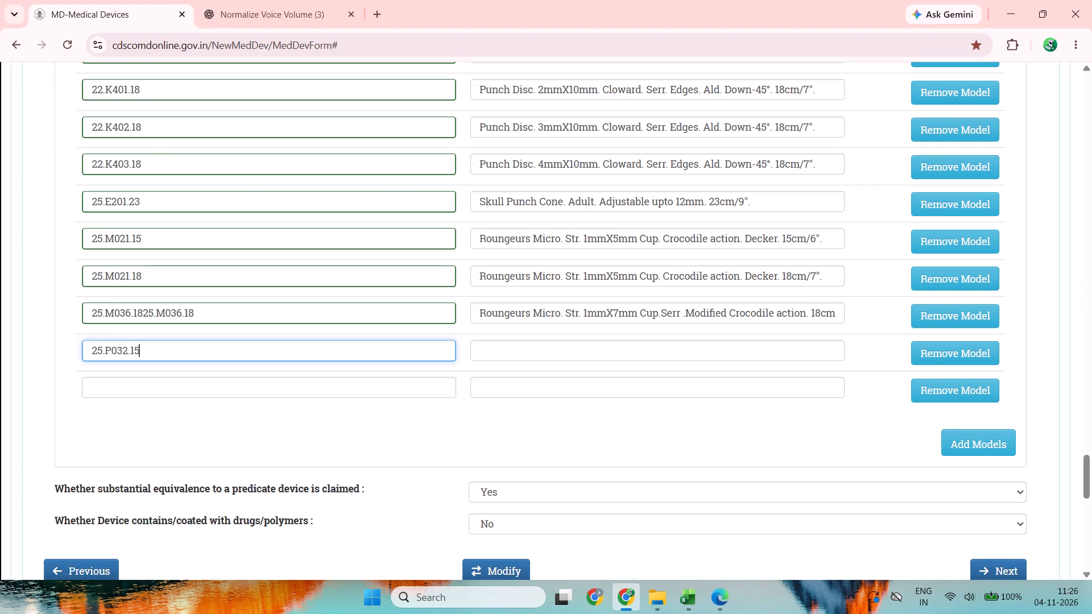
key(alt+Tab)
key(Tab)
key(ctrl+c)
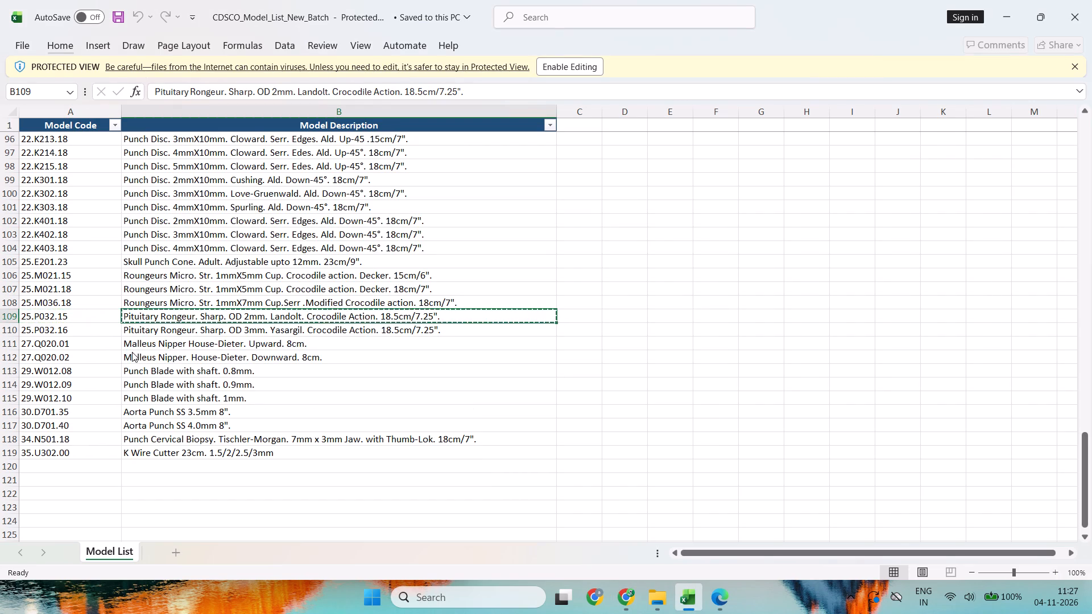
key(alt+Tab)
key(Tab)
key(ctrl+c)
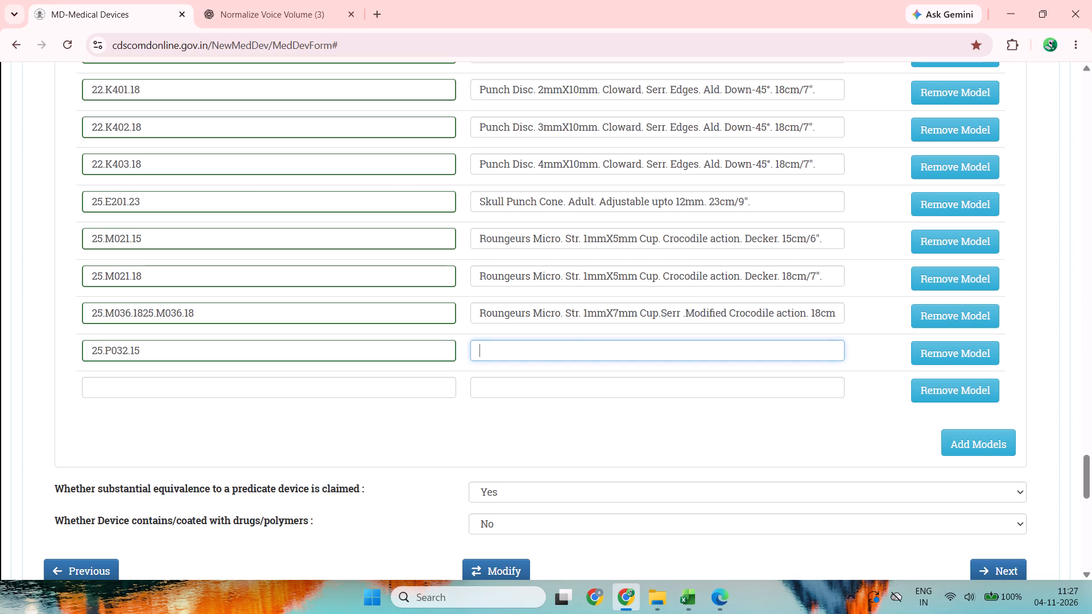
key(ctrl+v)
Fill the last empty form row with model code 25.P032.16 and its Yasargil Pituitary Rongeur description from Excel, and return to the Excel list.
key(alt+Tab)
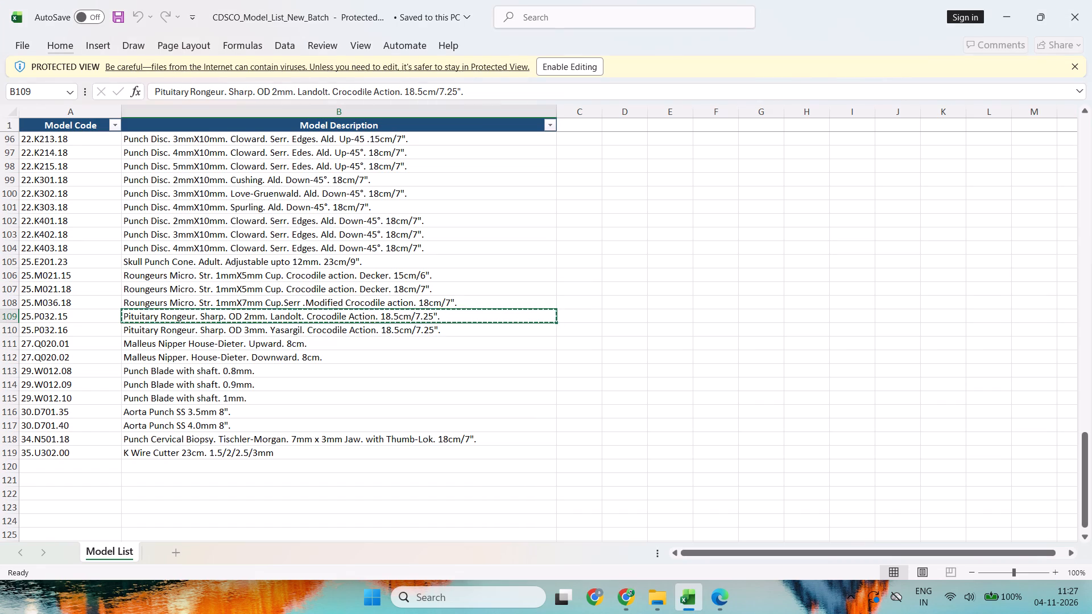
click(65, 332)
key(ctrl+c)
key(alt+Tab)
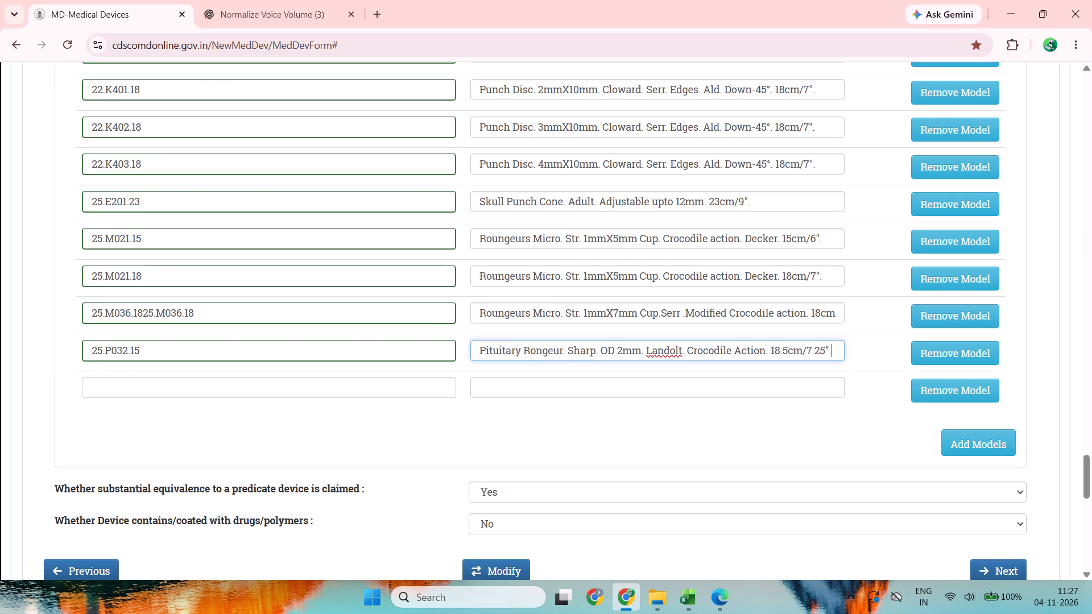
click(138, 387)
key(ctrl+v)
key(alt+Tab)
key(Tab)
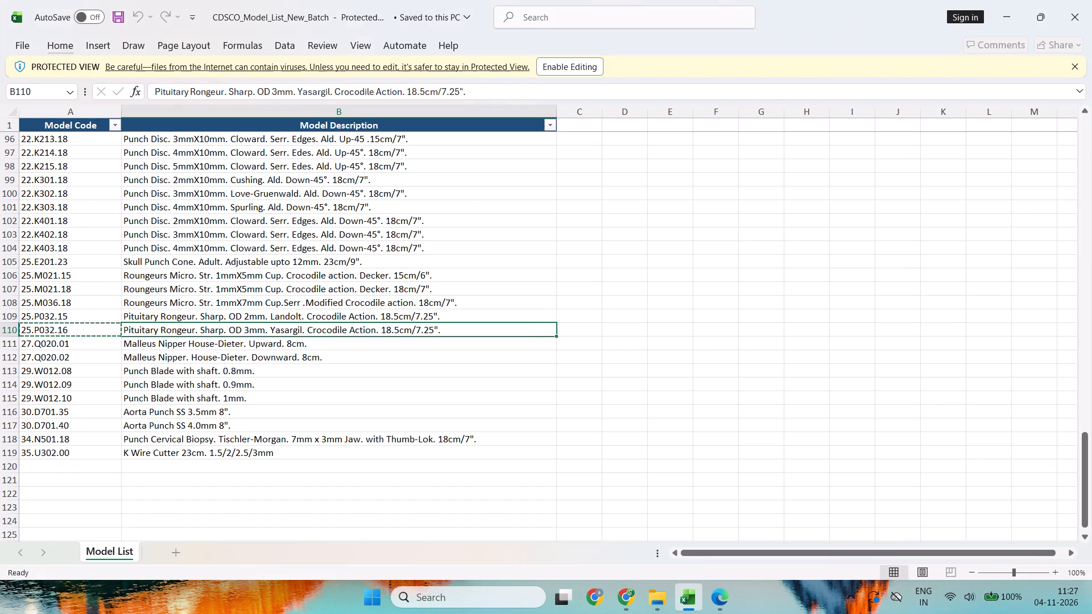
key(ctrl+c)
key(alt+Tab)
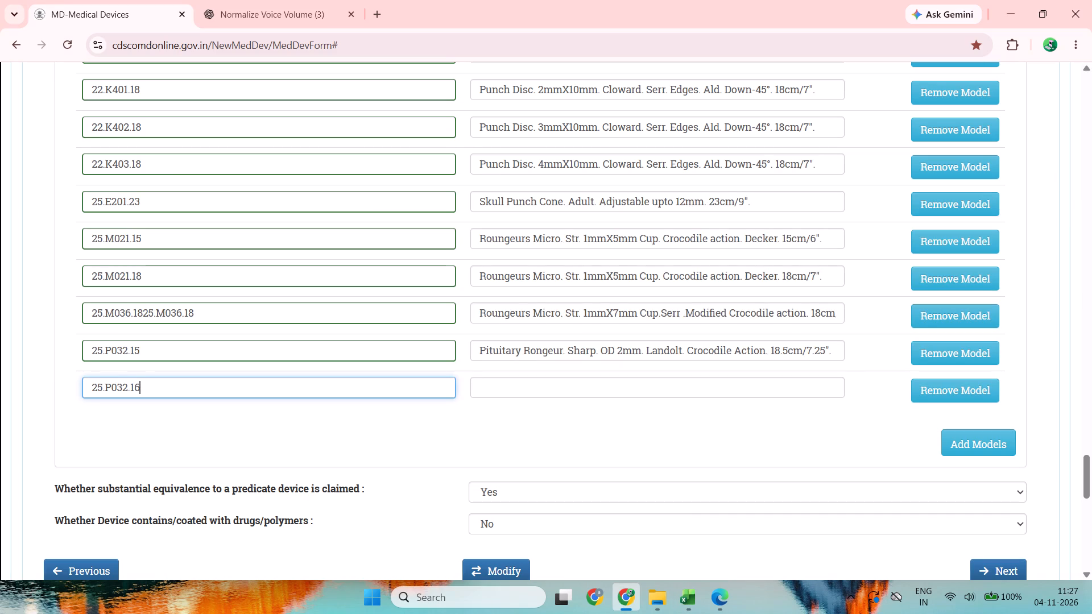
key(Tab)
key(ctrl+v)
key(alt+Tab)
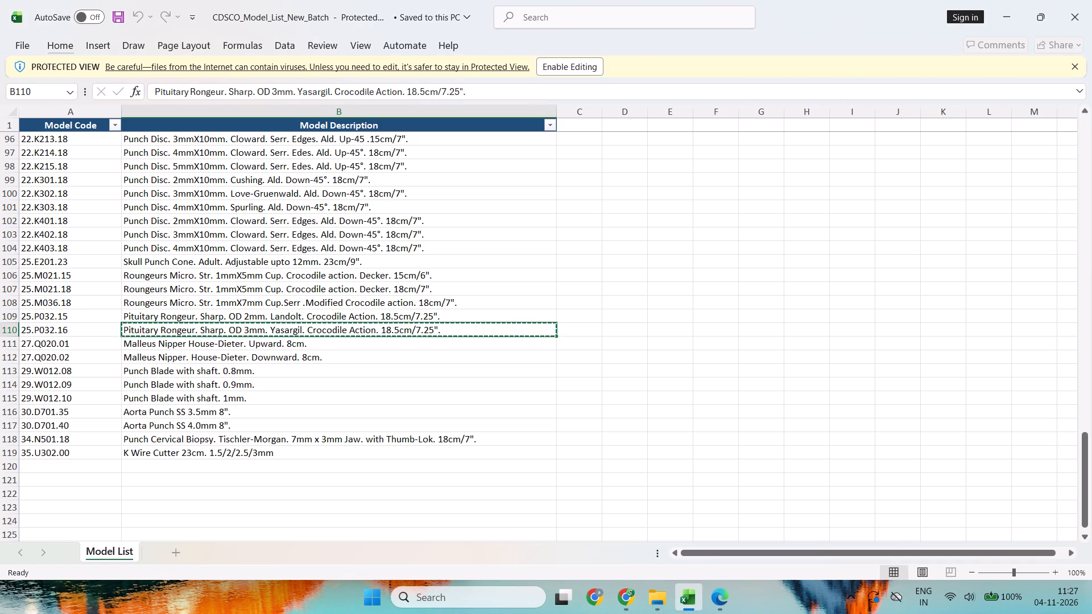
Switch to the CDSCO form in Chrome and add nine empty model rows below 25.P032.16.
key(alt+Tab)
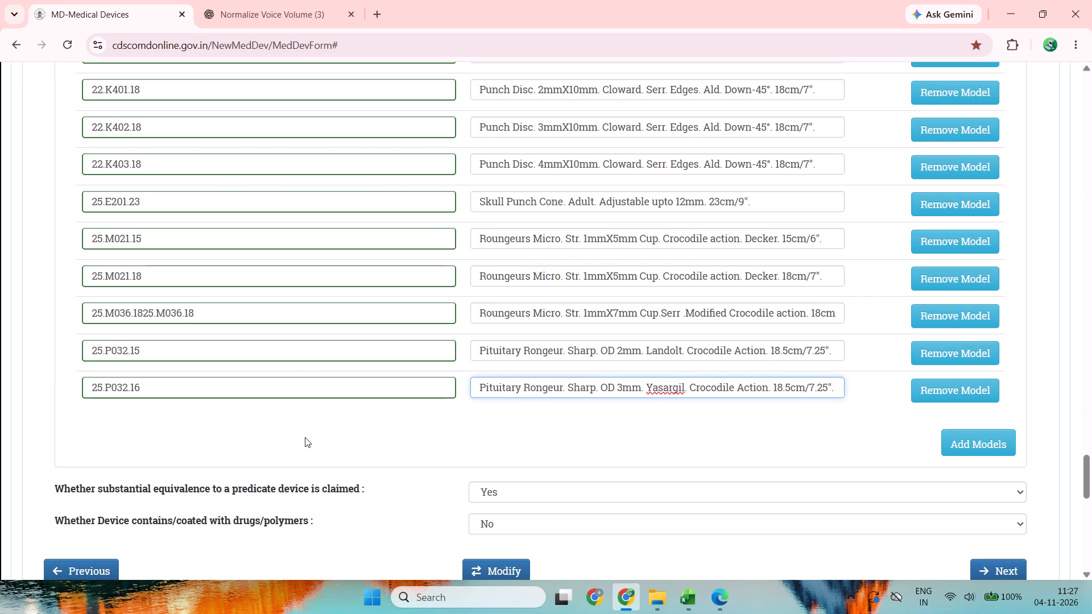
click(998, 439)
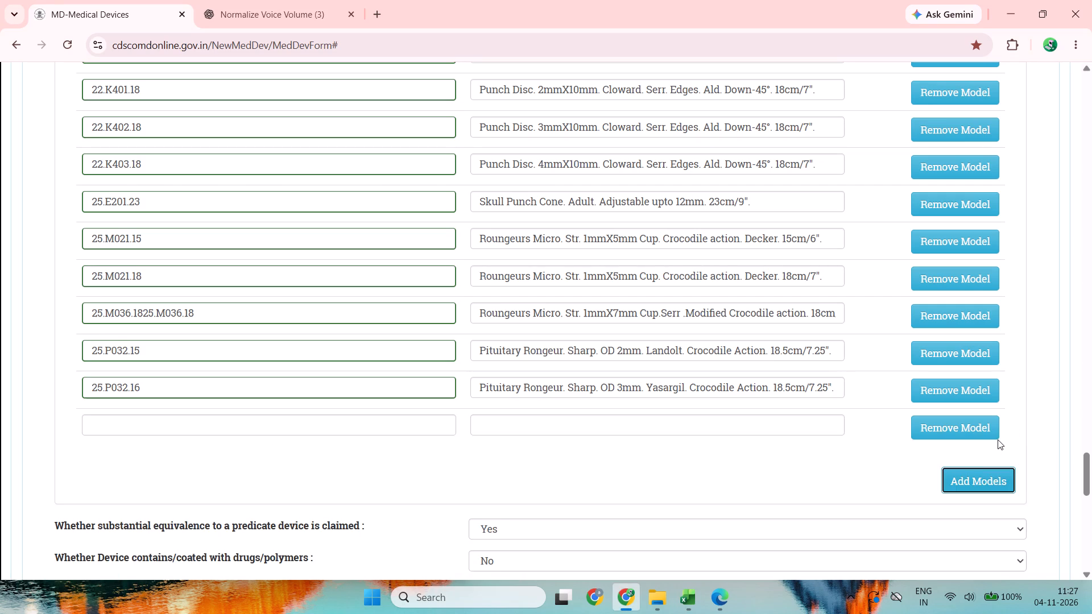
key(Return)
key(Return)
key(Return)
key(Return)
key(Return)
key(Return)
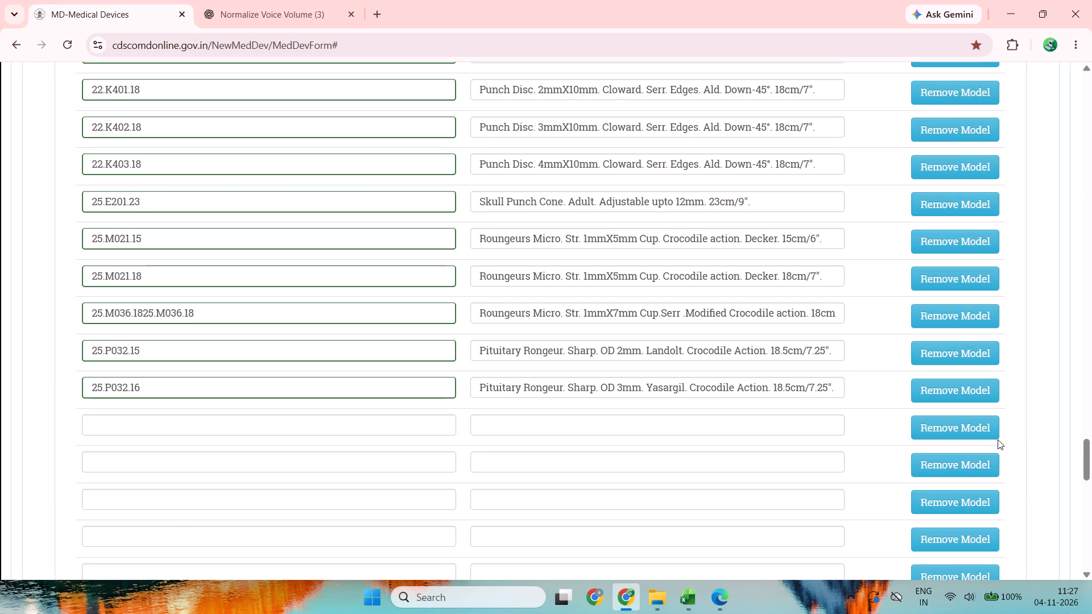
key(Return)
key(Return)
Fill the first empty form row with model code 27.Q020.01 and its upward Malleus Nipper description, both copied from the Excel model list.
scroll(572, 316, down, 2)
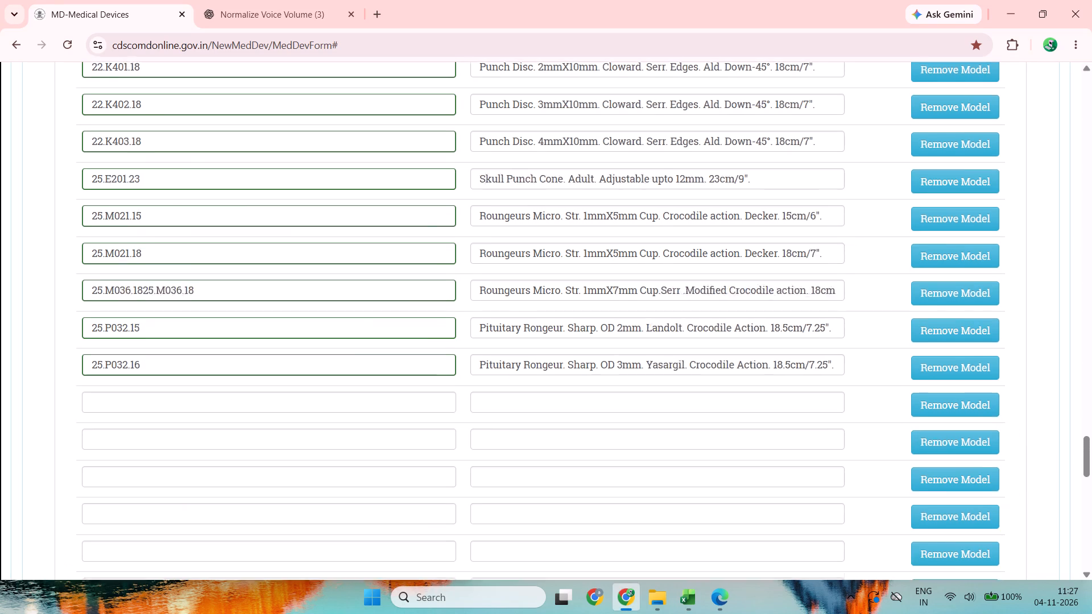
scroll(561, 310, down, 1)
scroll(358, 318, down, 1)
click(219, 146)
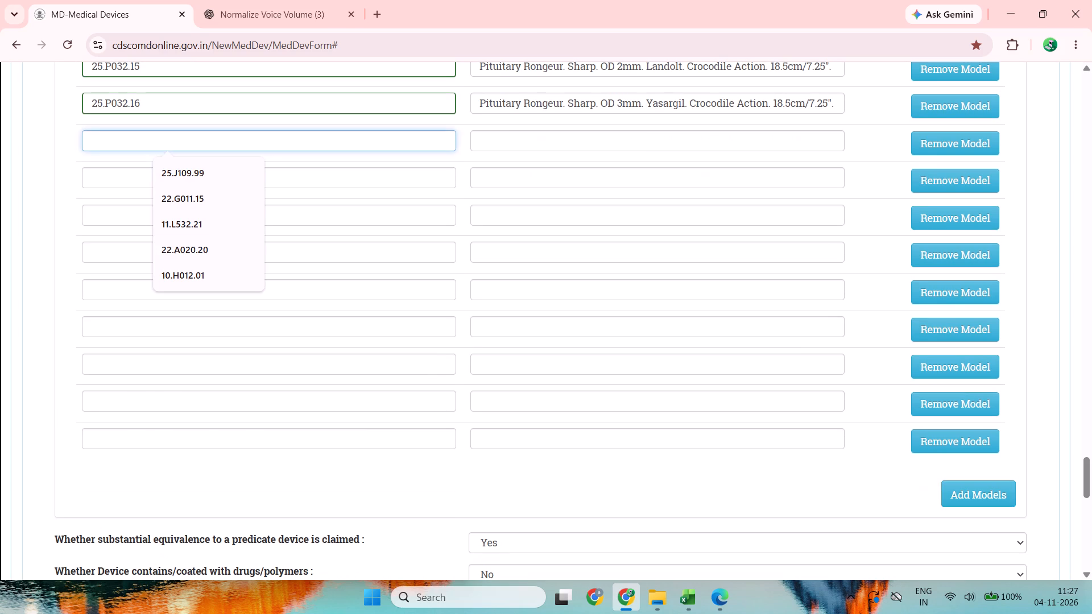
key(alt+Tab)
click(67, 347)
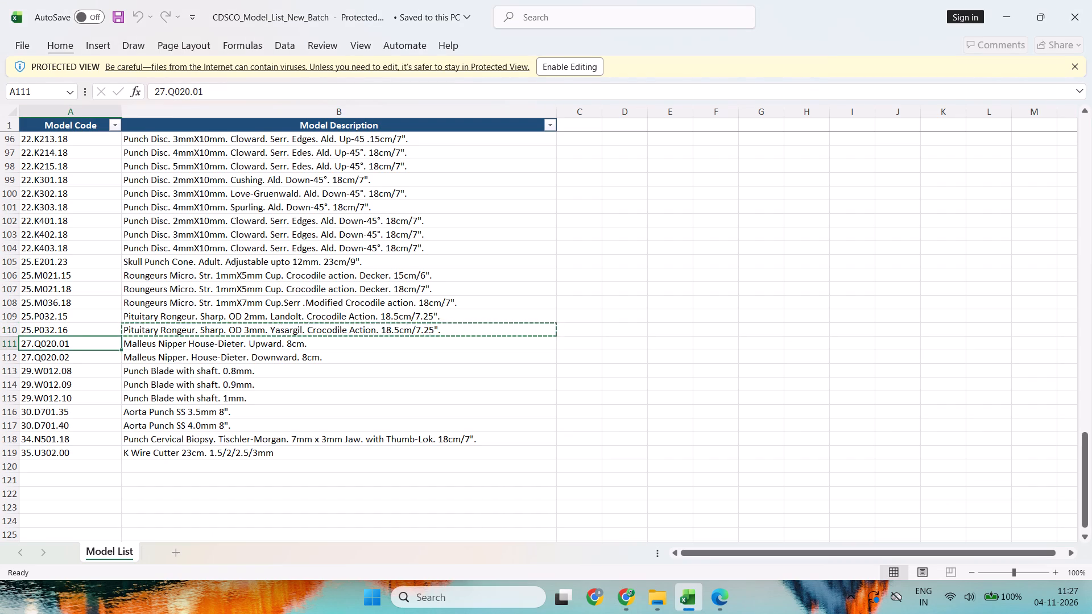
key(ctrl+c)
key(alt+Tab)
key(ctrl+v)
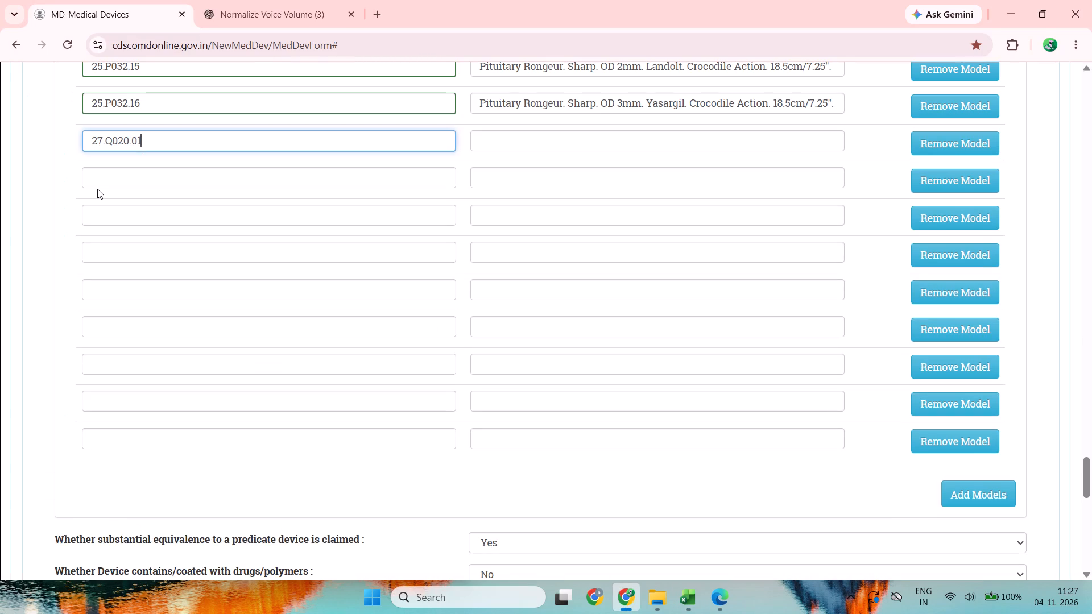
key(alt+Tab)
key(Tab)
click(321, 289)
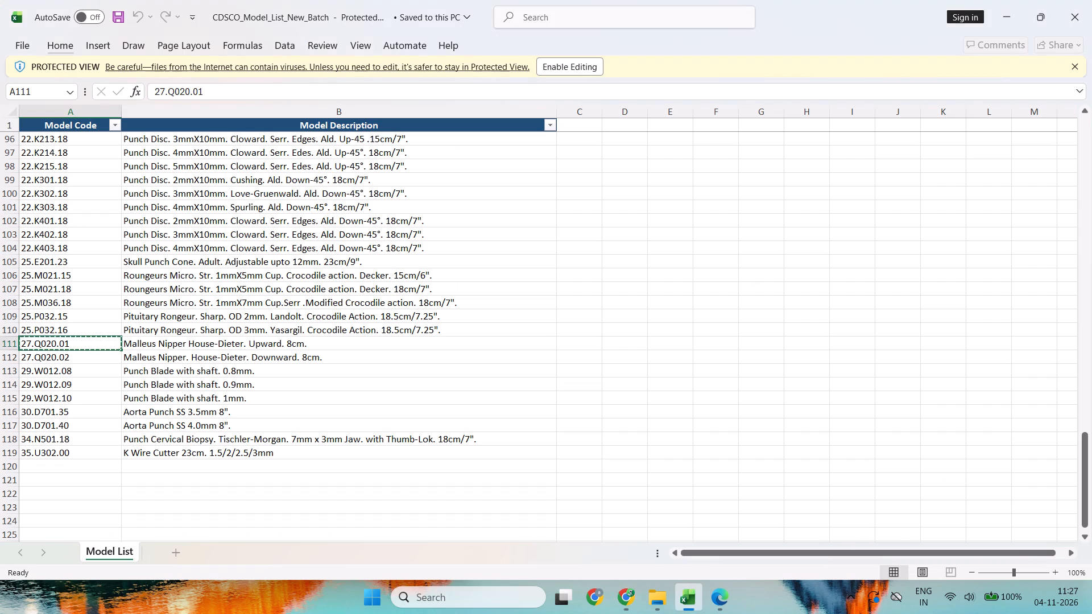
key(Tab)
key(ctrl+c)
key(alt+Tab)
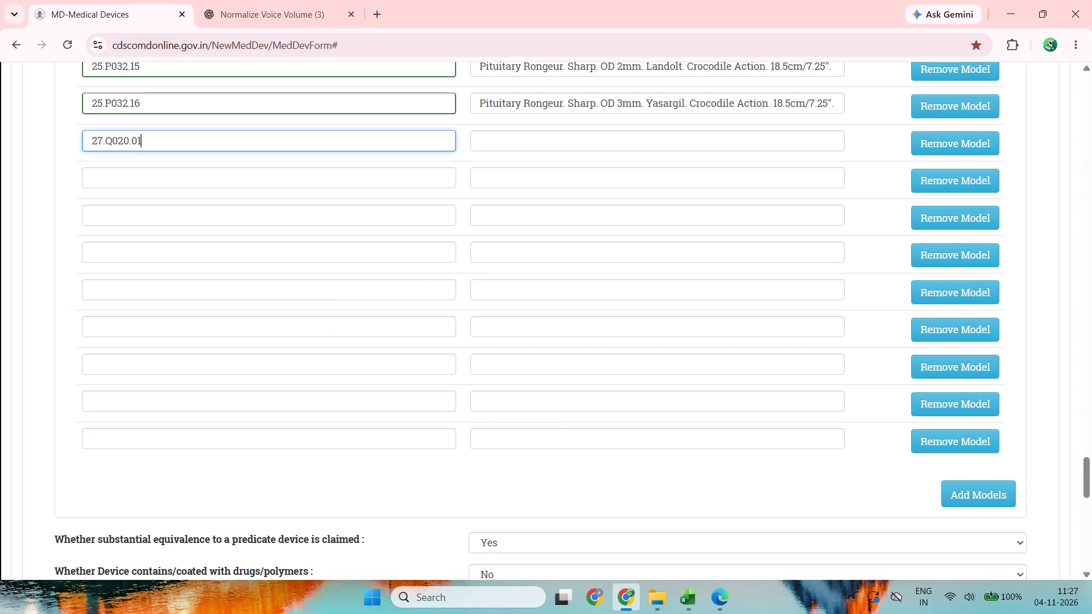
key(Tab)
key(ctrl+v)
Fill the form row below 27.Q020.01 with model code 27.Q020.02 and its downward Malleus Nipper description, both copied from Excel.
key(alt+Tab)
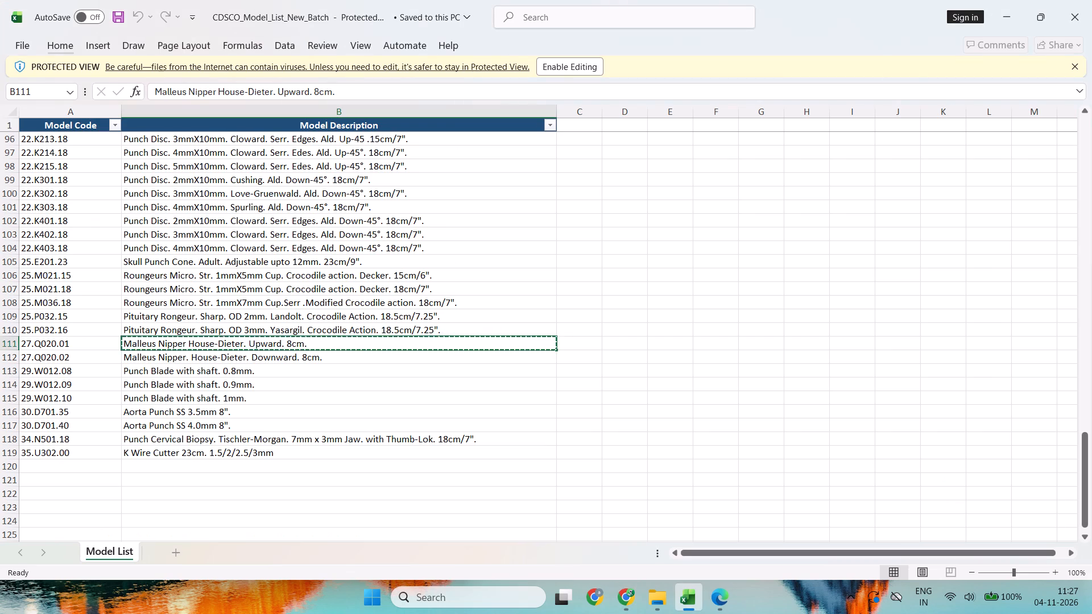
click(83, 357)
key(ctrl+c)
key(alt+Tab)
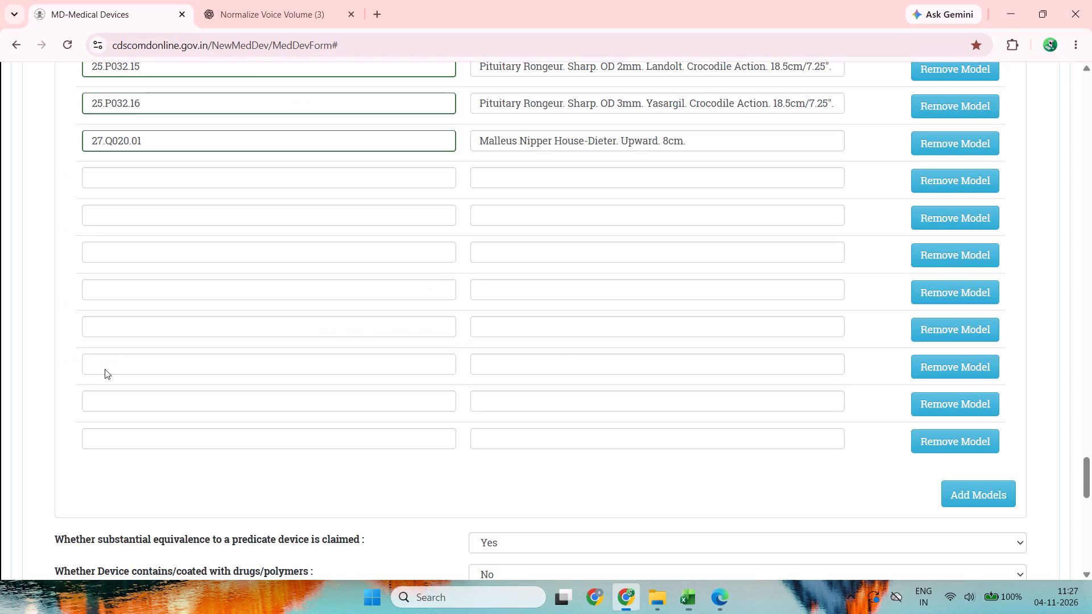
click(232, 175)
key(ctrl+v)
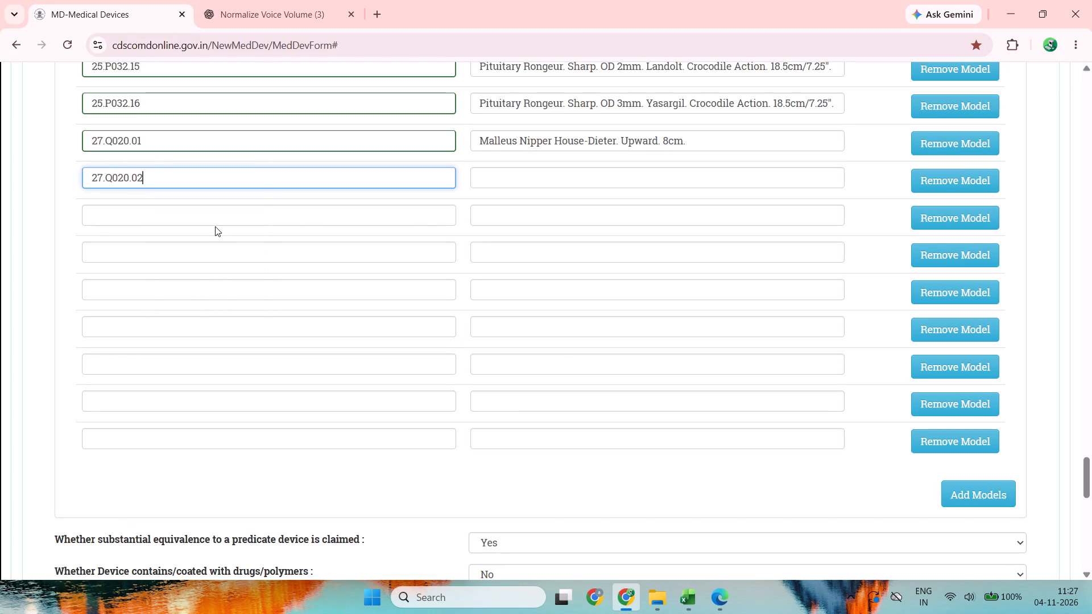
key(Tab)
key(alt+Tab)
key(Tab)
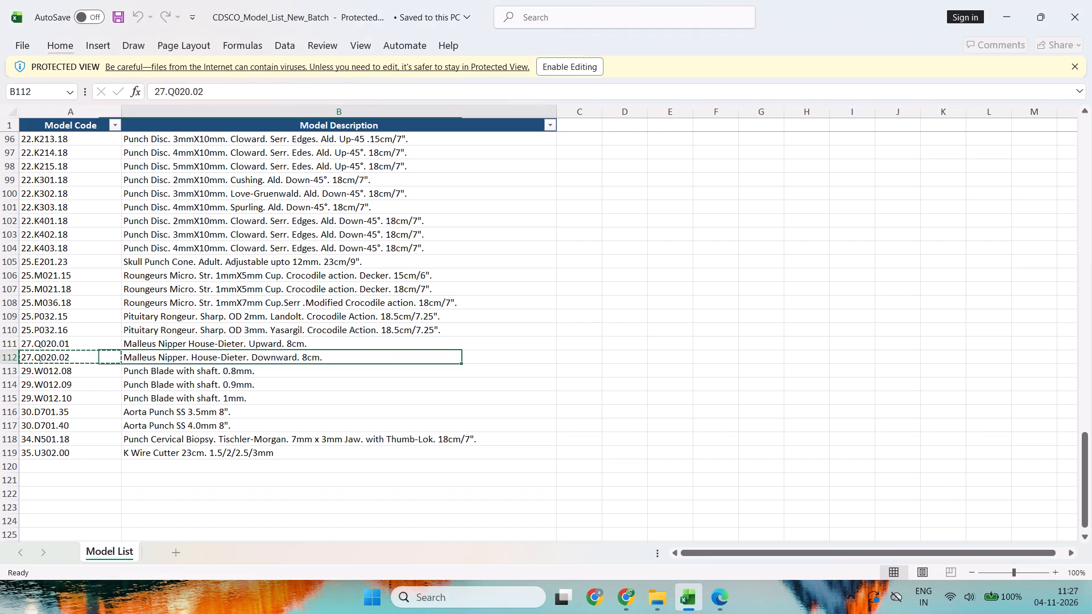
key(ctrl+c)
key(alt+Tab)
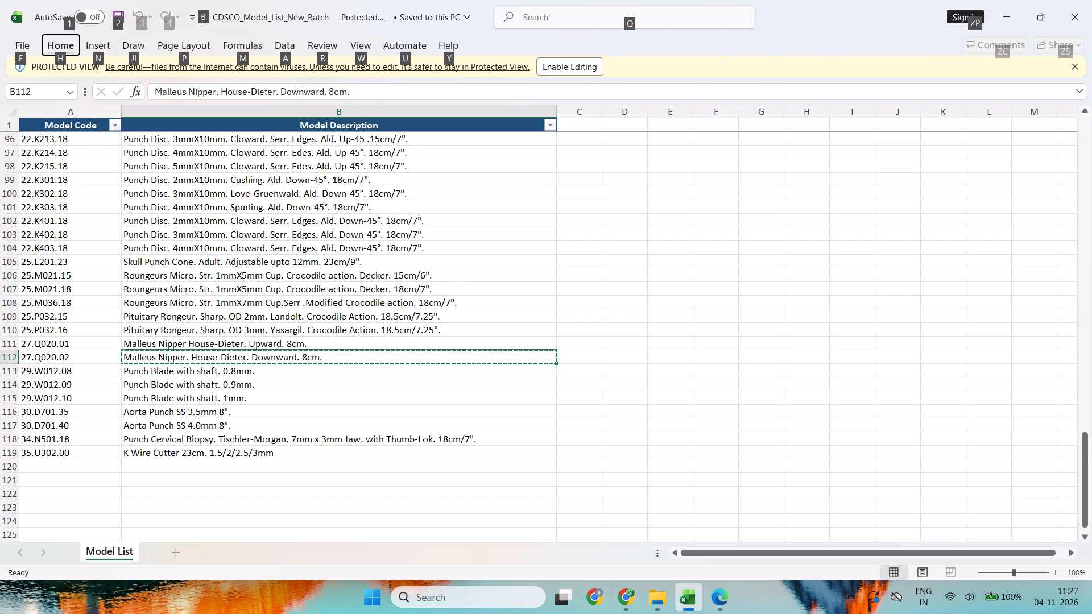
key(ctrl+v)
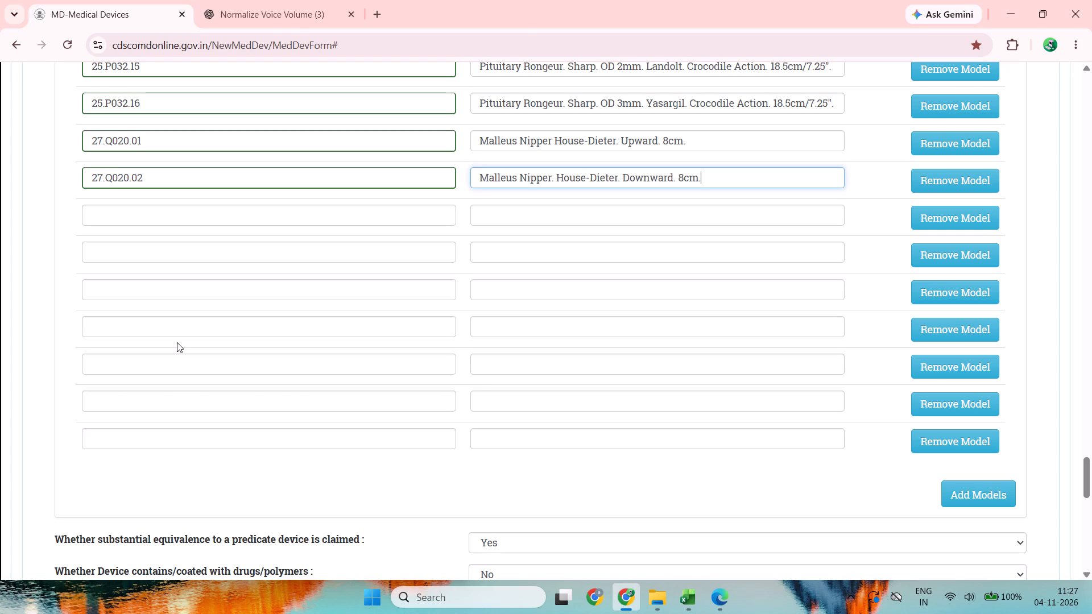
Fill the next empty form row with model code 29.W012.08 and its 0.8mm Punch Blade description, both copied from the Excel model list.
key(alt+Tab)
click(93, 374)
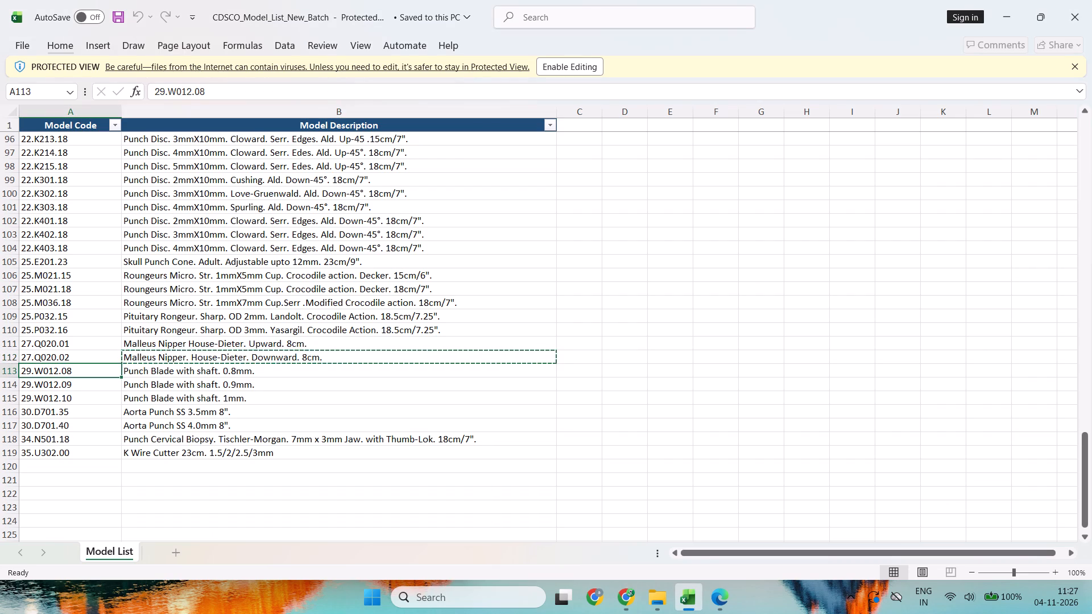
key(ctrl+c)
key(alt+Tab)
click(167, 208)
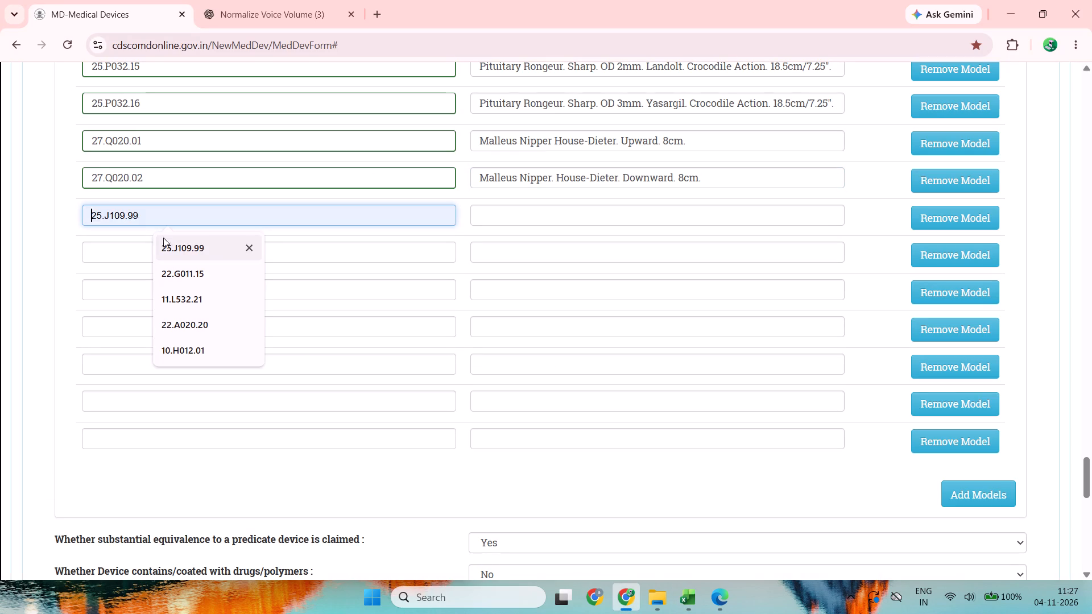
key(ctrl+v)
key(alt+Tab)
key(Tab)
key(ctrl+c)
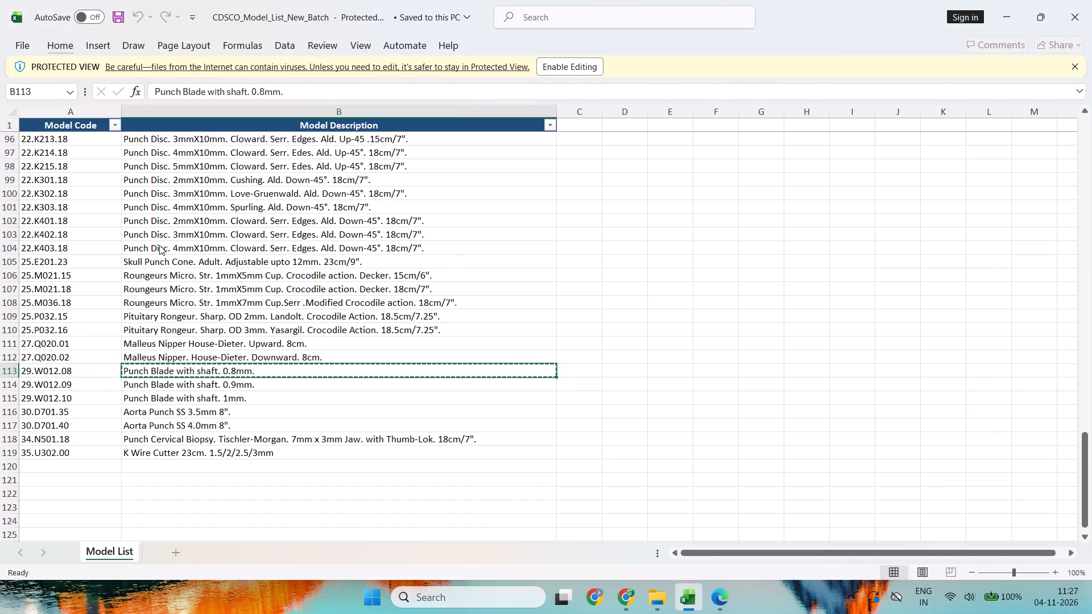
key(alt+Tab)
key(Tab)
key(ctrl+v)
Fill the form row below 29.W012.08 with model code 29.W012.09 and its 0.9mm Punch Blade description, both copied from Excel.
key(alt+Tab)
key(Tab)
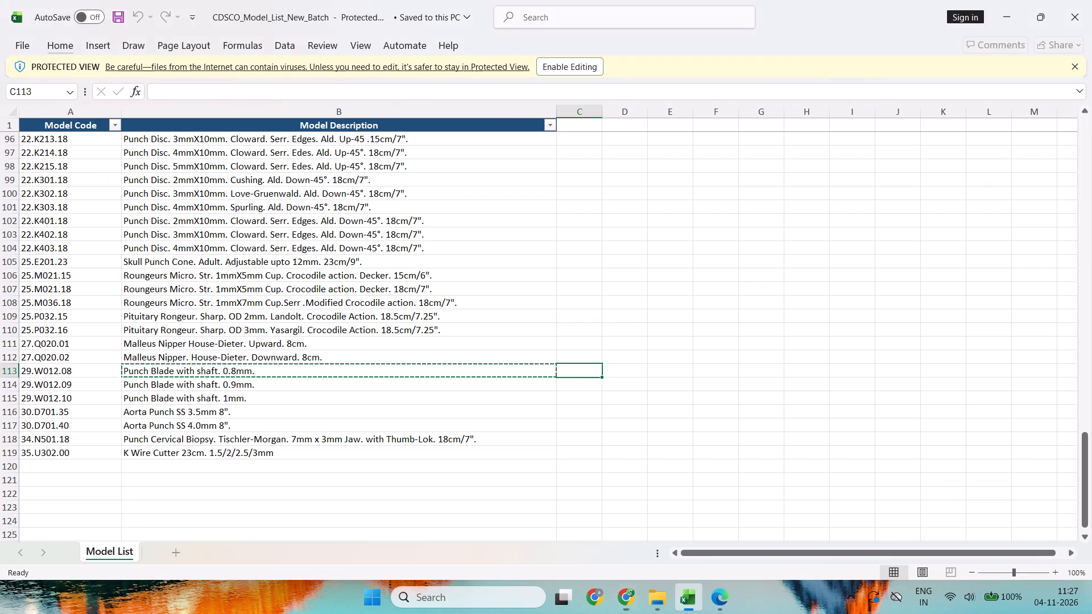
click(73, 380)
key(ctrl+c)
key(alt+Tab)
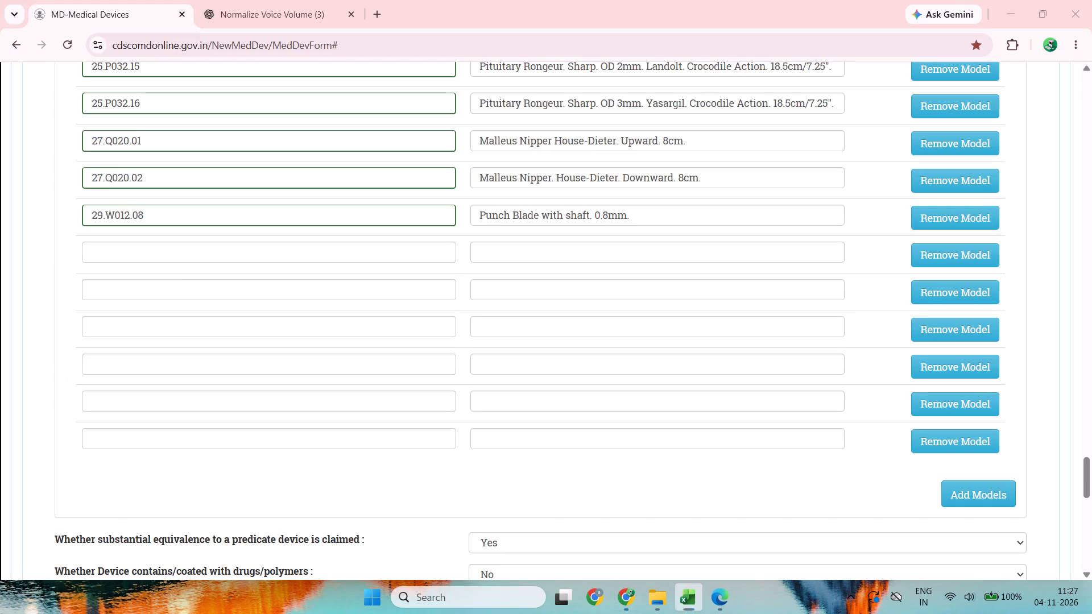
key(Tab)
click(197, 248)
key(ctrl+v)
key(alt+Tab)
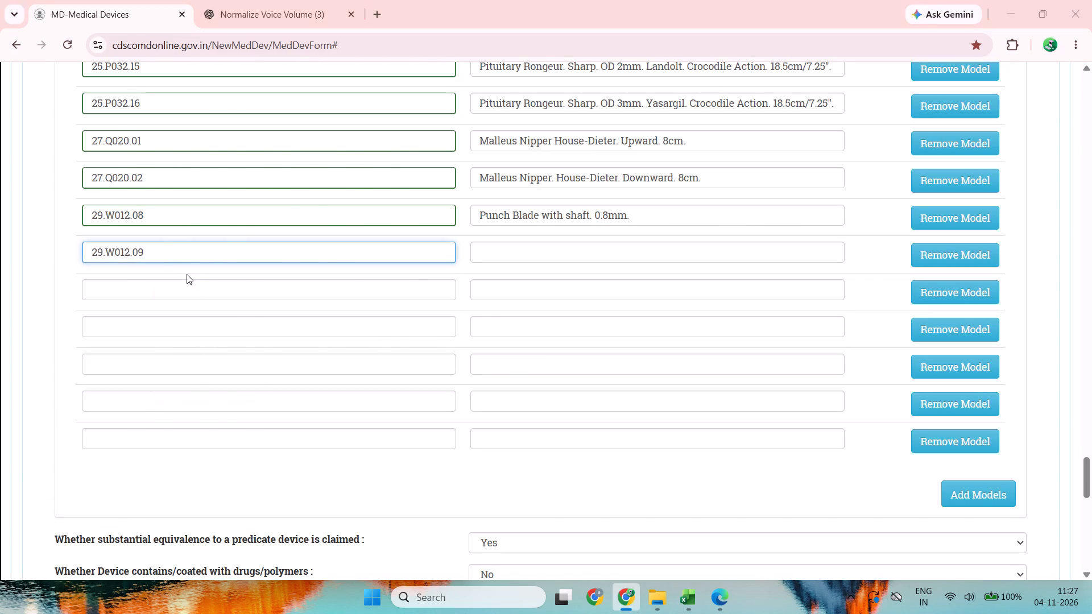
key(Tab)
key(ctrl+c)
key(alt+Tab)
key(Tab)
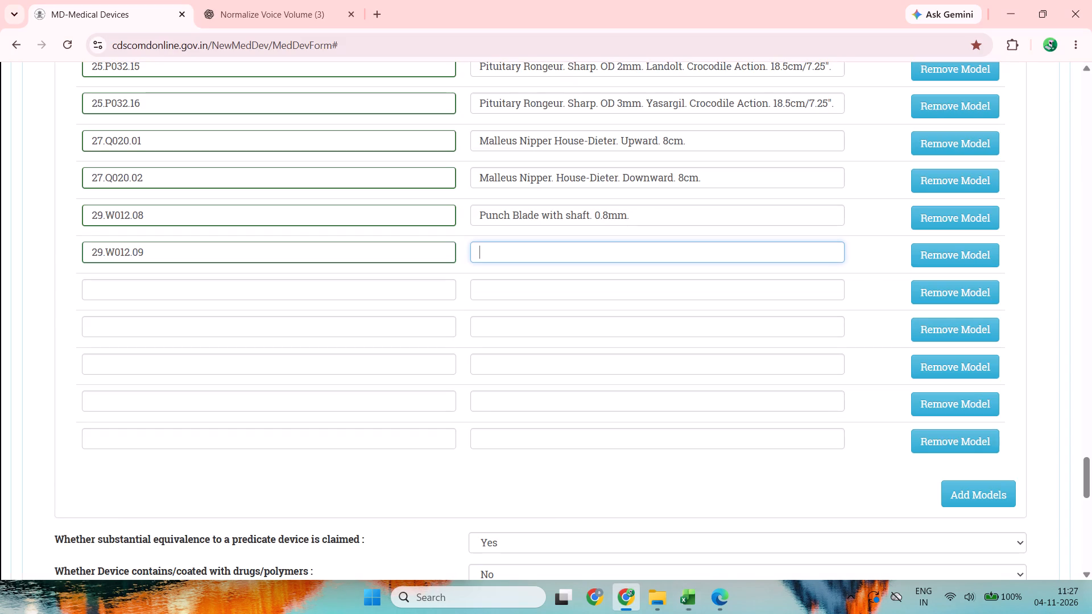
key(ctrl+v)
Fill the form row below 29.W012.09 with model code 29.W012.10 and its 1mm Punch Blade description, both copied from Excel.
key(alt+Tab)
click(80, 397)
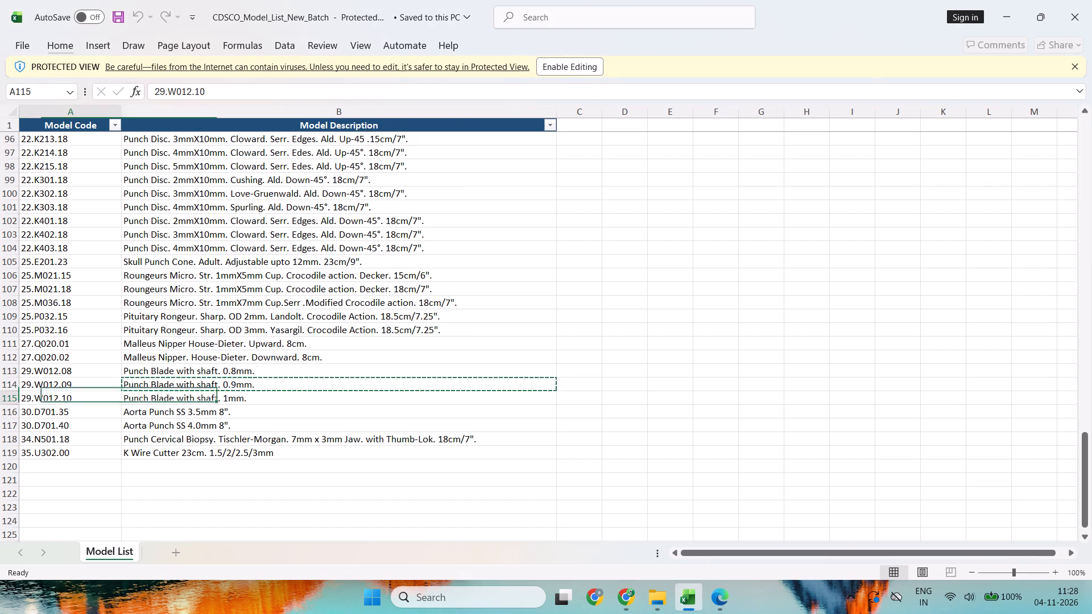
key(ctrl+c)
key(alt+Tab)
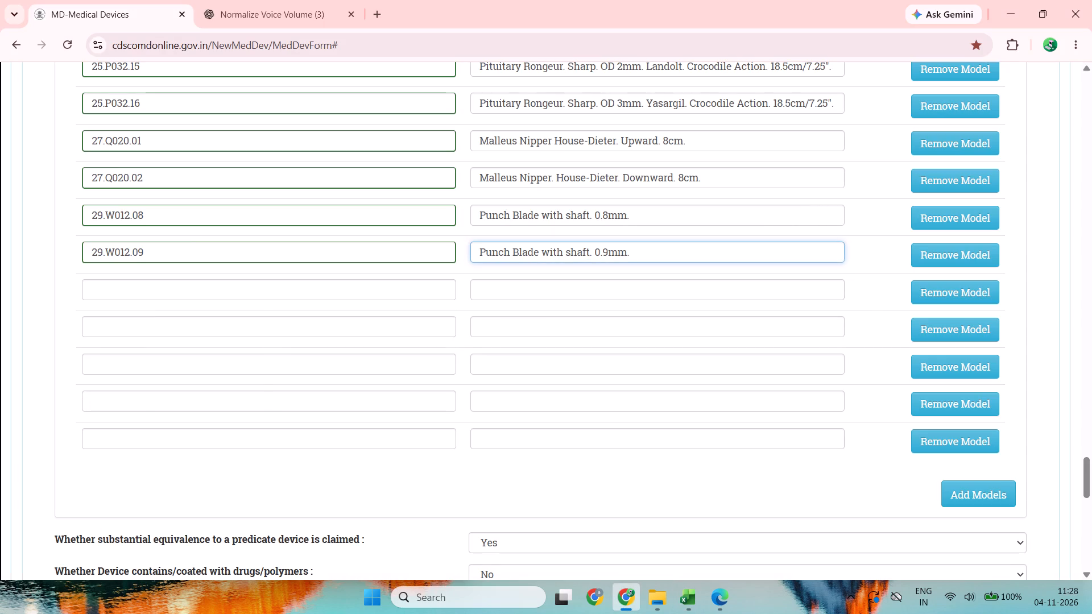
click(158, 293)
key(ctrl+v)
key(alt+super+Tab)
key(Tab)
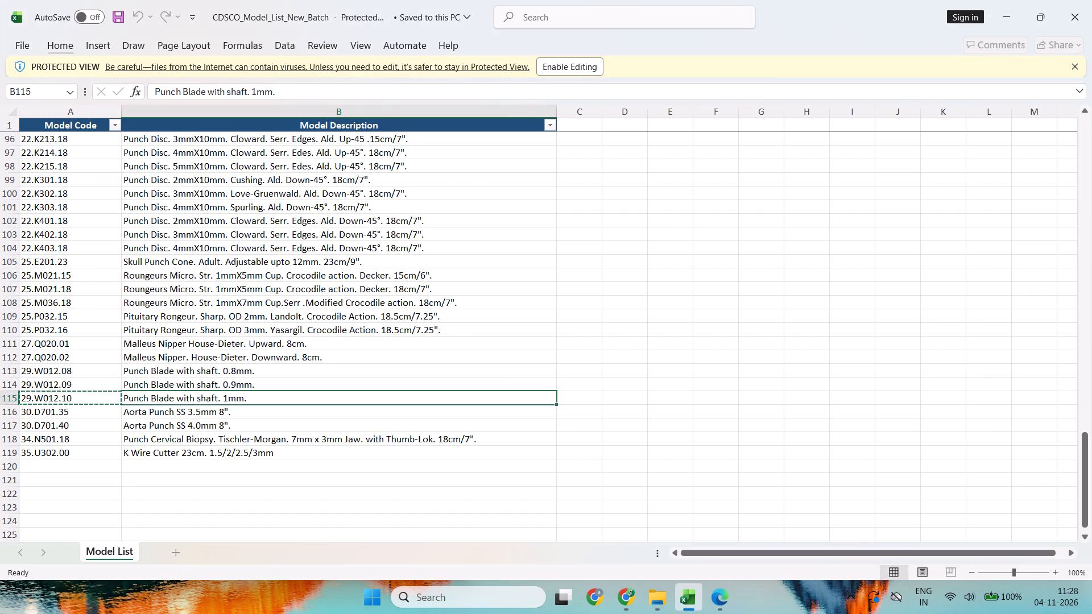
key(ctrl+c)
key(alt+Tab)
key(Tab)
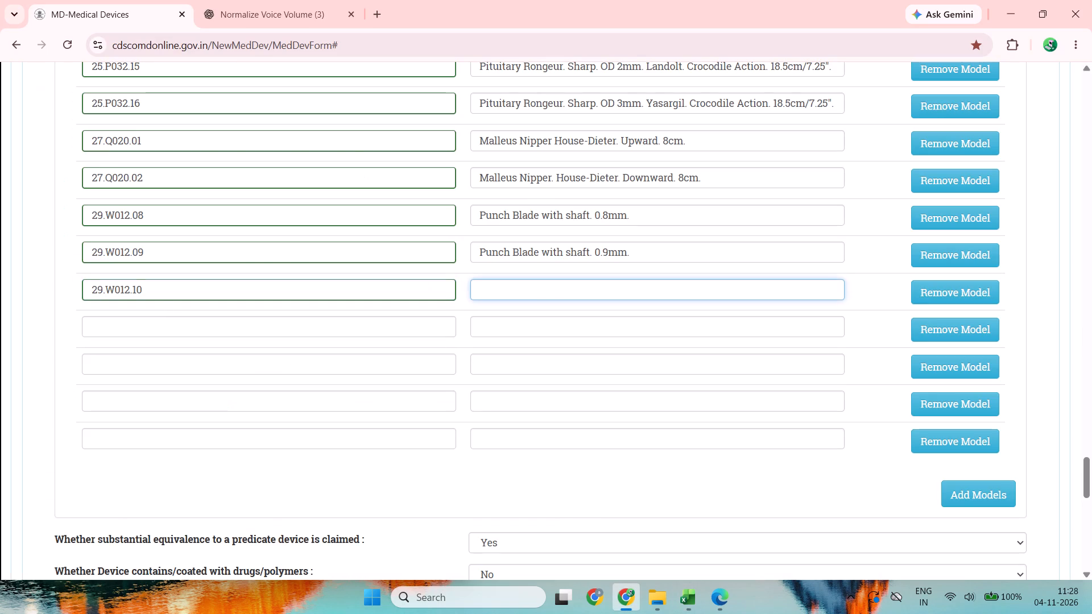
key(ctrl+v)
key(alt+q)
Fill the next empty form row with model code 30.D701.35 and its 3.5mm Aorta Punch description, both copied from the Excel model list.
key(alt+Tab)
click(85, 415)
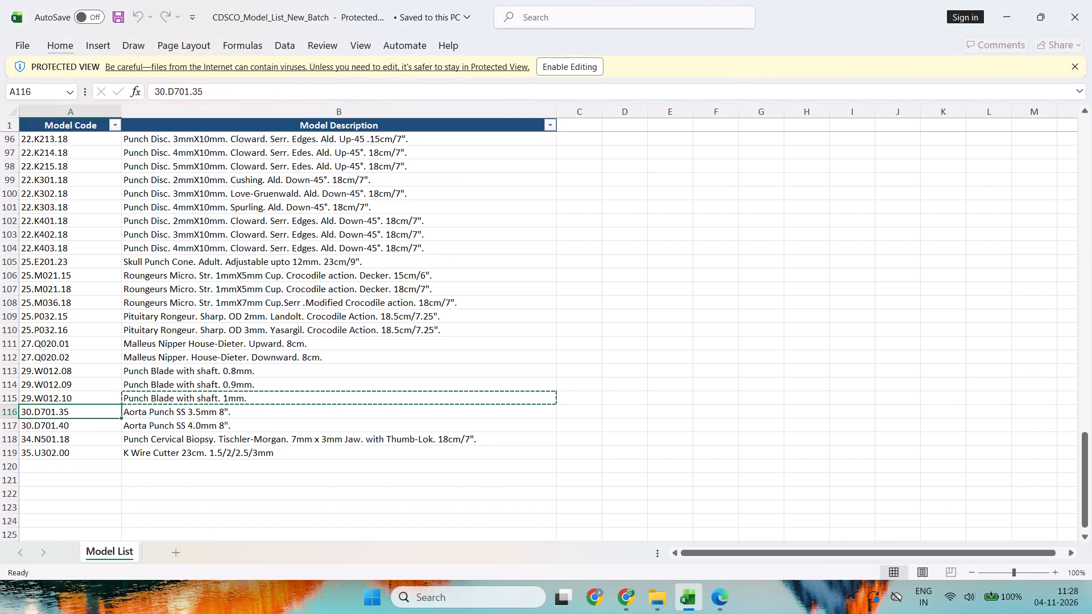
key(ctrl+c)
key(alt+Tab)
click(199, 312)
click(197, 325)
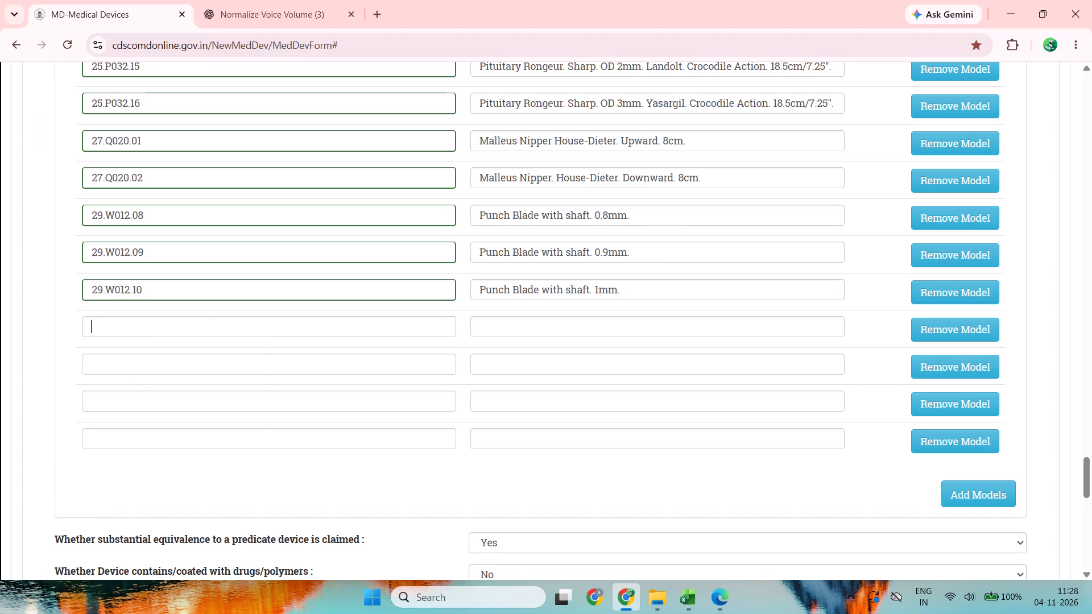
key(ctrl+c)
key(ctrl+v)
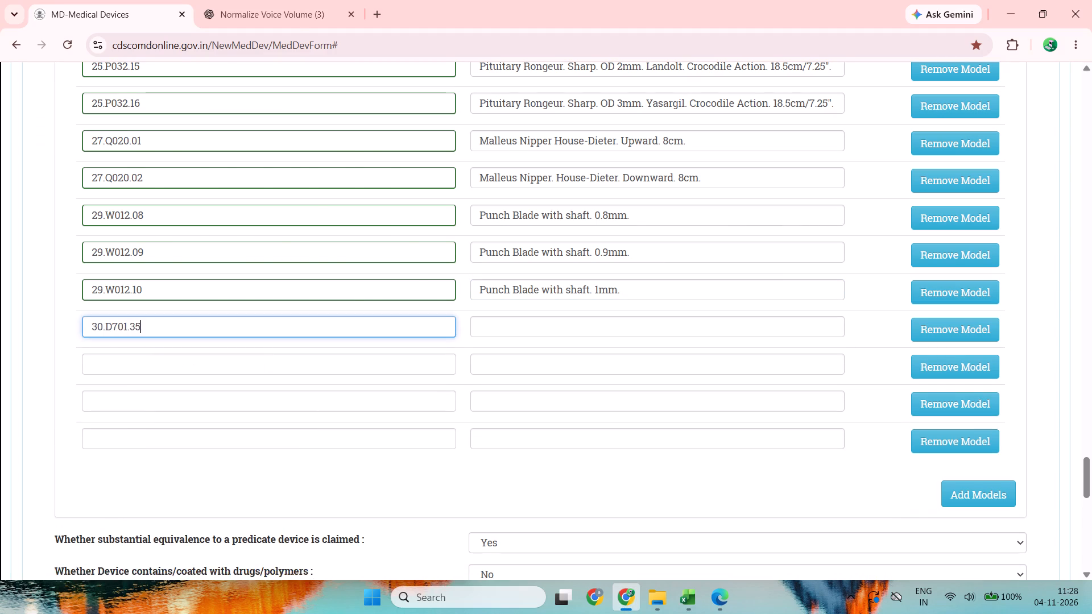
key(alt+Tab)
key(Tab)
key(ctrl+c)
key(Tab)
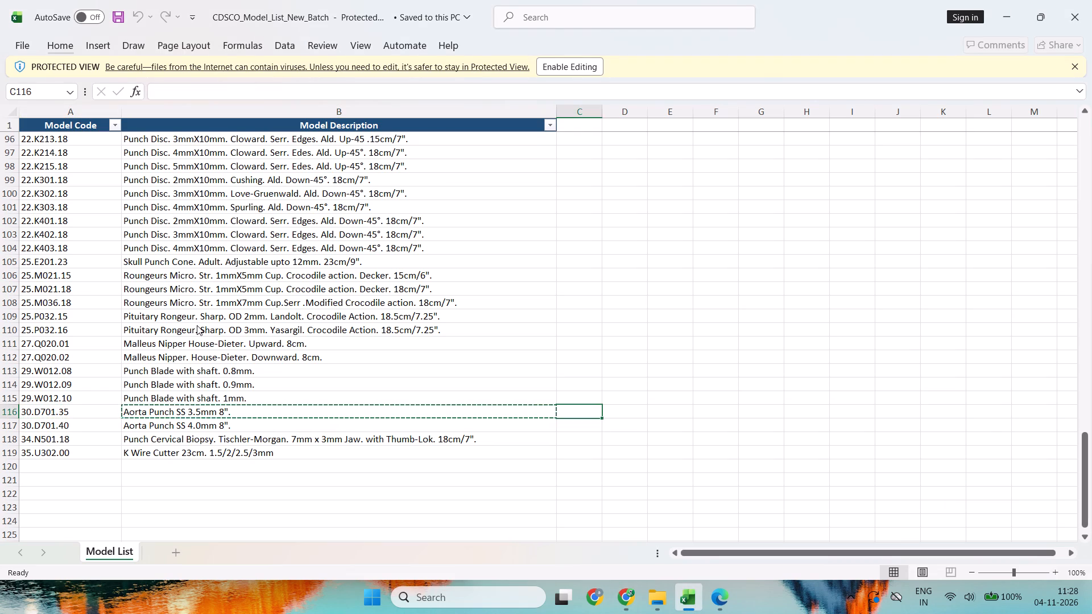
key(alt+Tab)
key(Tab)
key(ctrl+v)
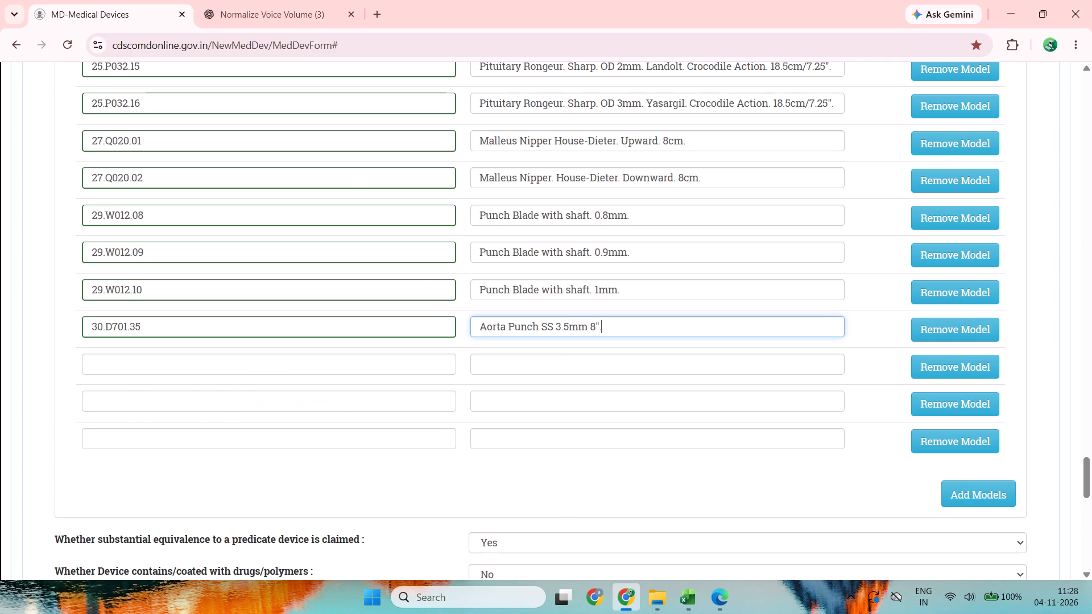
Fill the next empty form row with model code 30.D701.40 and its 4.0mm Aorta Punch description, both copied from the Excel model list.
key(alt+Tab)
click(97, 428)
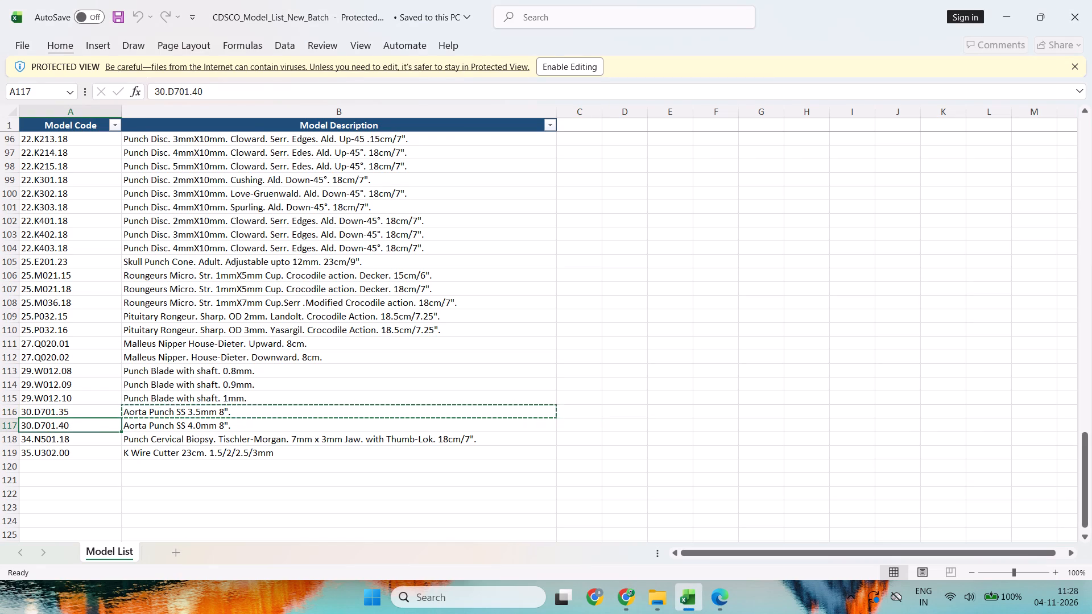
key(ctrl+c)
key(Tab)
key(alt+Tab)
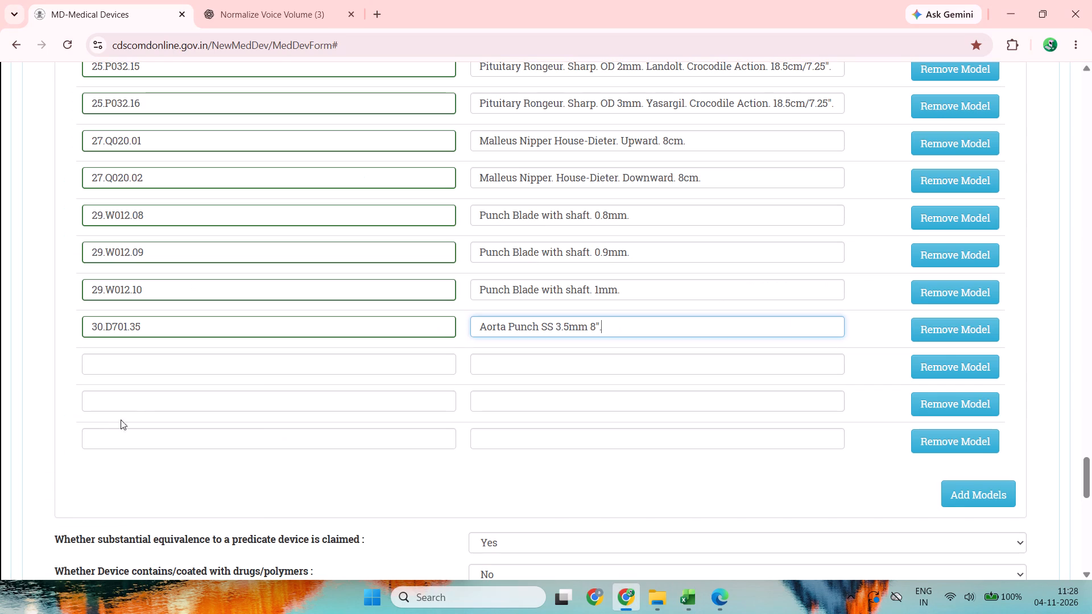
click(177, 367)
key(ctrl+v)
key(alt+Tab)
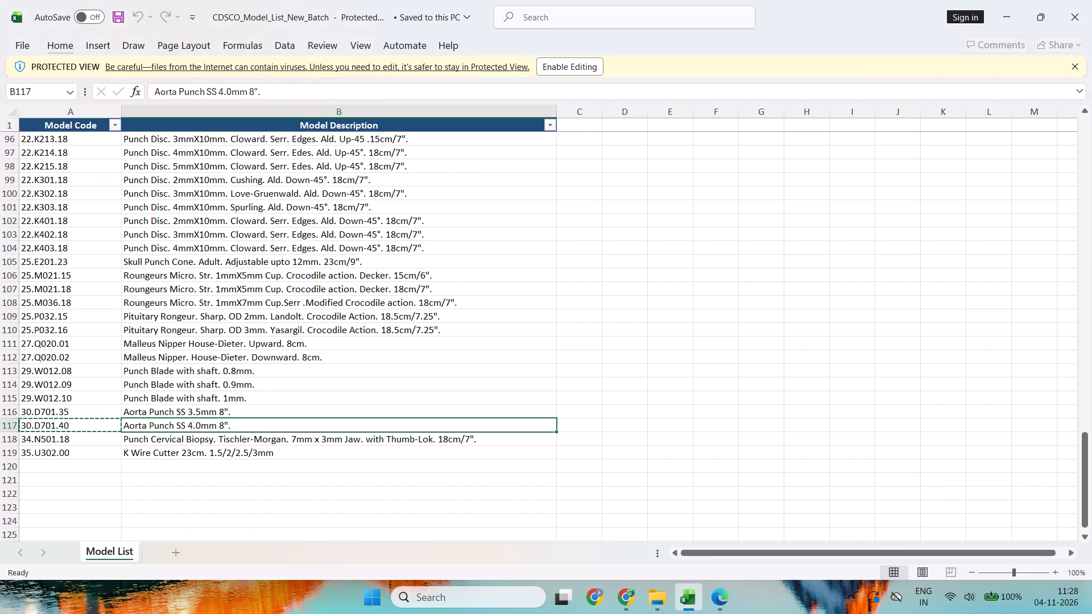
key(ctrl+c)
key(alt+Tab)
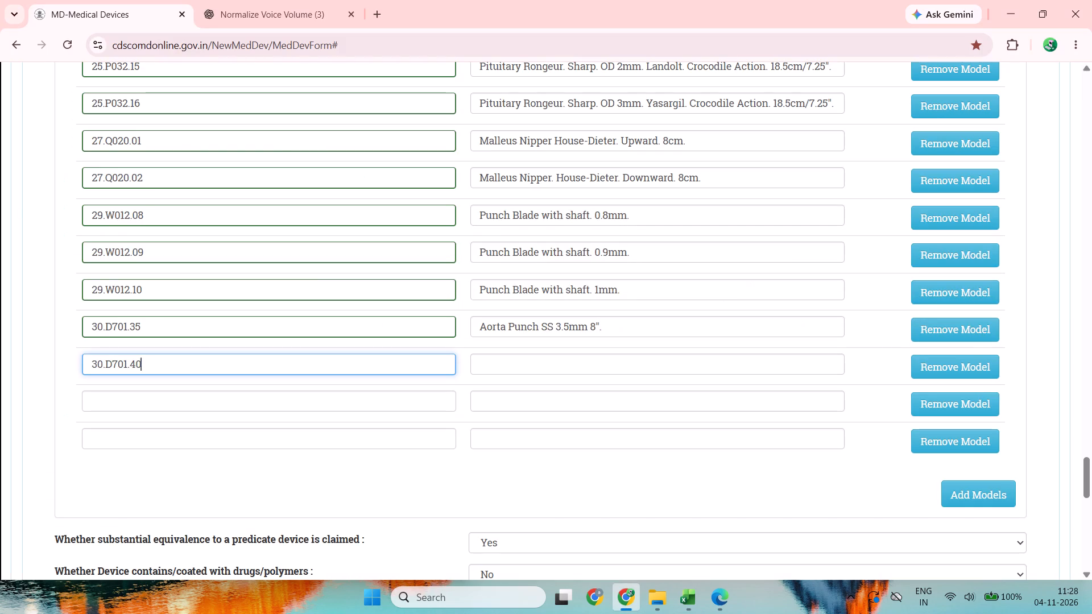
key(Tab)
key(ctrl+v)
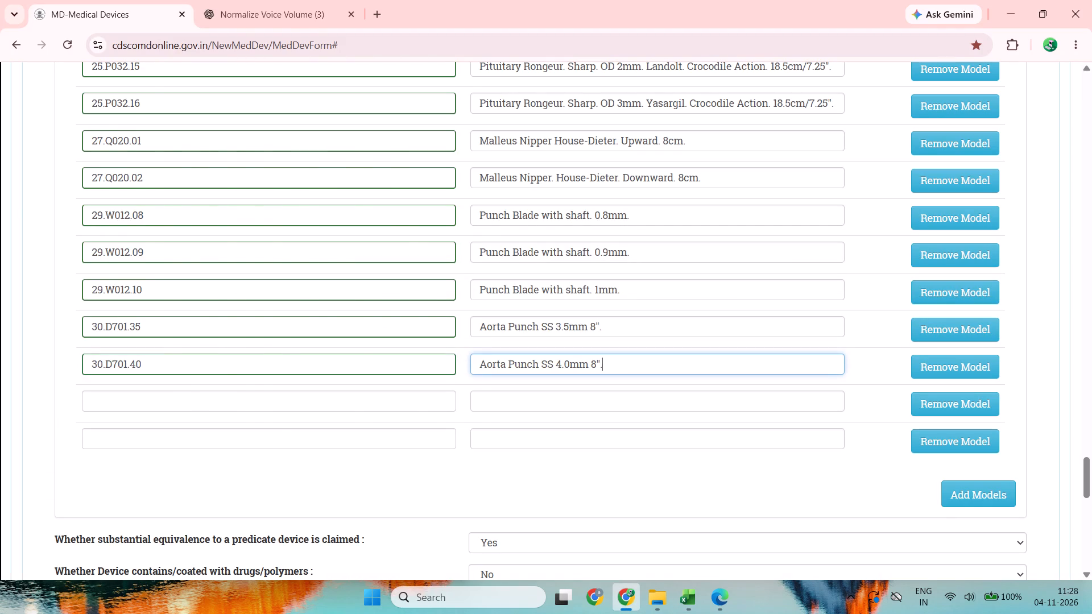
Fill the form row below 30.D701.40 with model code 34.N501.18 and its Tischler-Morgan Punch Cervical Biopsy description, both copied from Excel.
key(alt+Tab)
key(Tab)
click(113, 437)
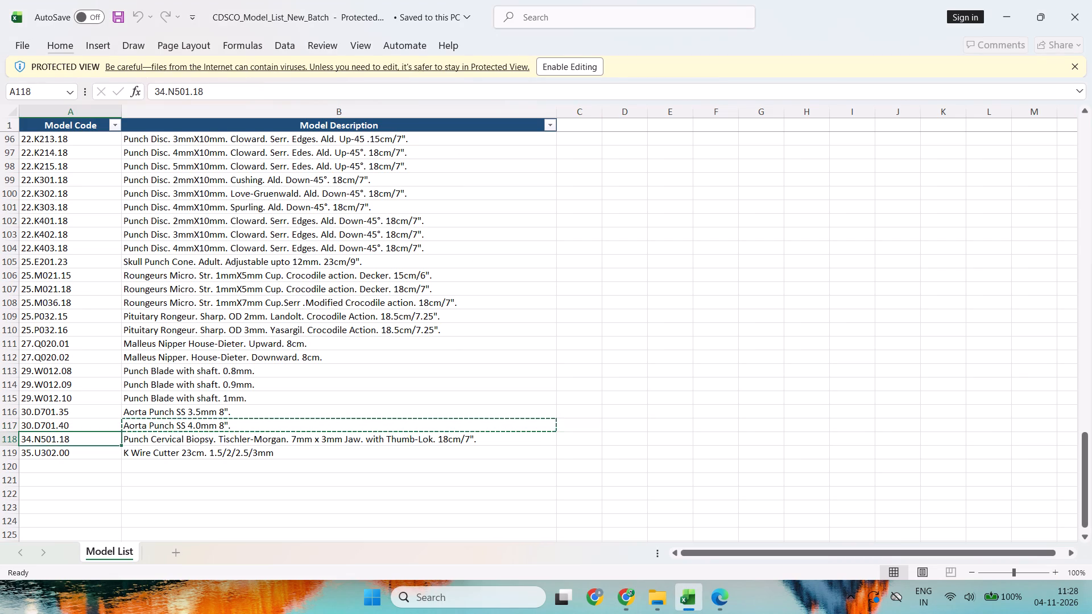
key(ctrl+c)
key(alt+Tab)
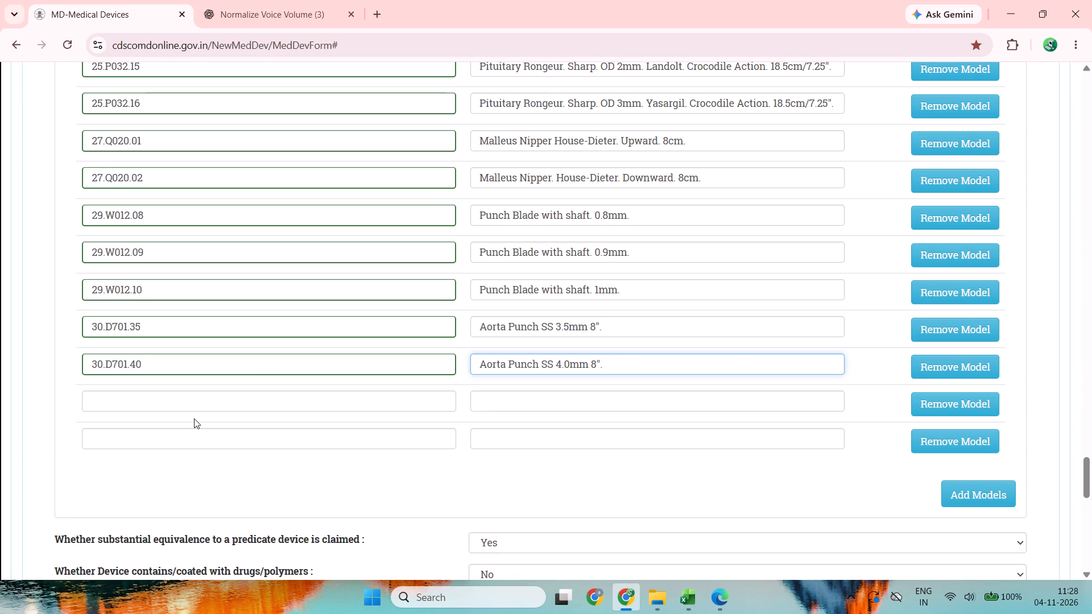
click(194, 402)
key(ctrl+v)
key(alt+Tab)
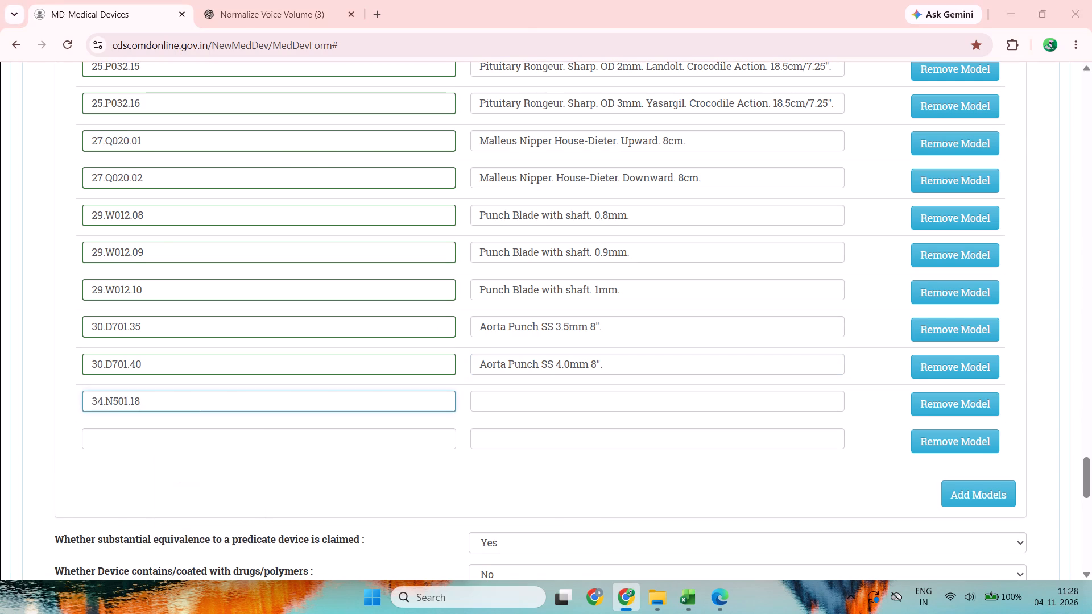
key(Tab)
key(ctrl+c)
key(alt+Tab)
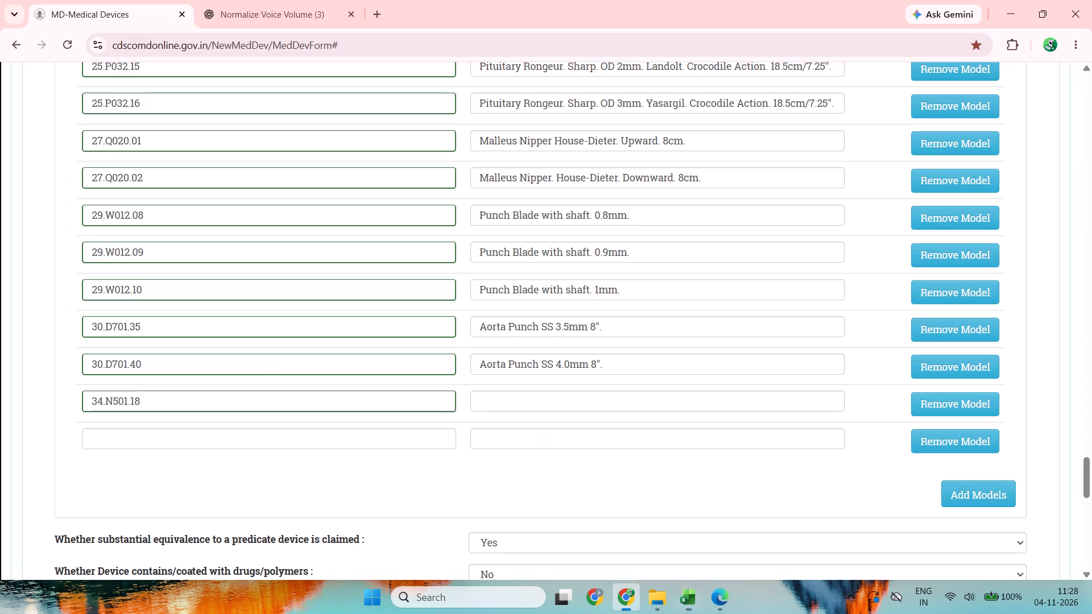
key(Tab)
key(ctrl+c)
key(ctrl+v)
Fill the last empty form row with model code 35.U302.00 and its 23cm K Wire Cutter description, both copied from Excel.
key(alt+Tab)
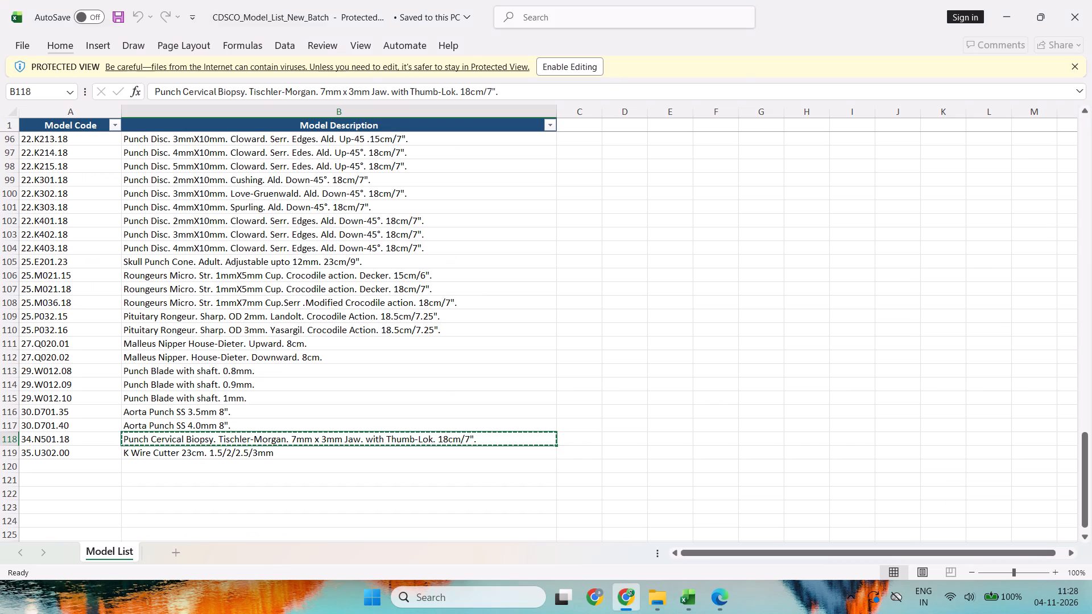
click(105, 453)
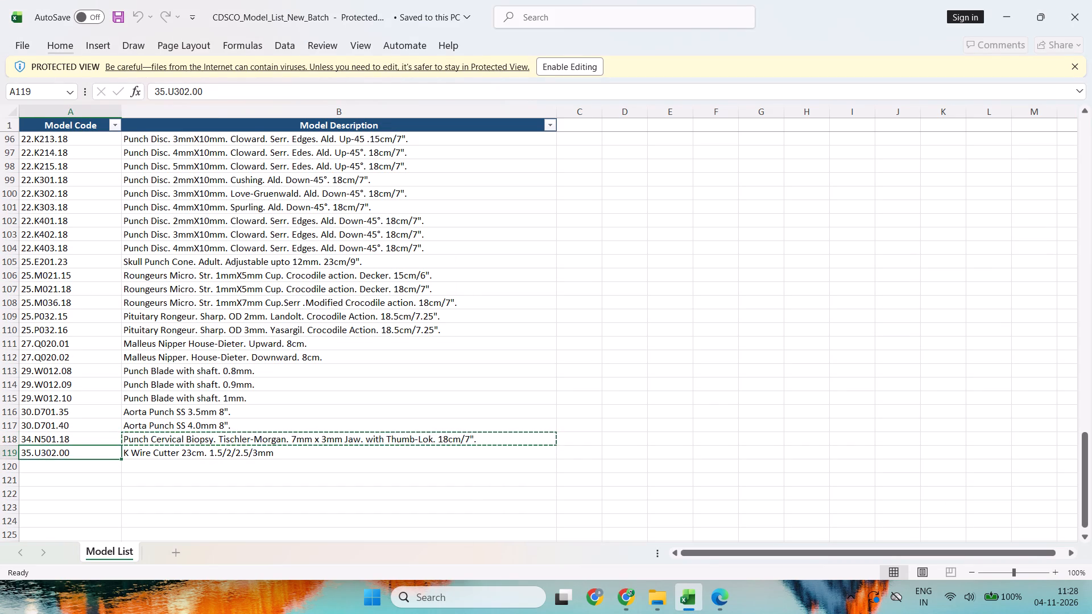
key(ctrl+c)
key(alt+Tab)
click(163, 438)
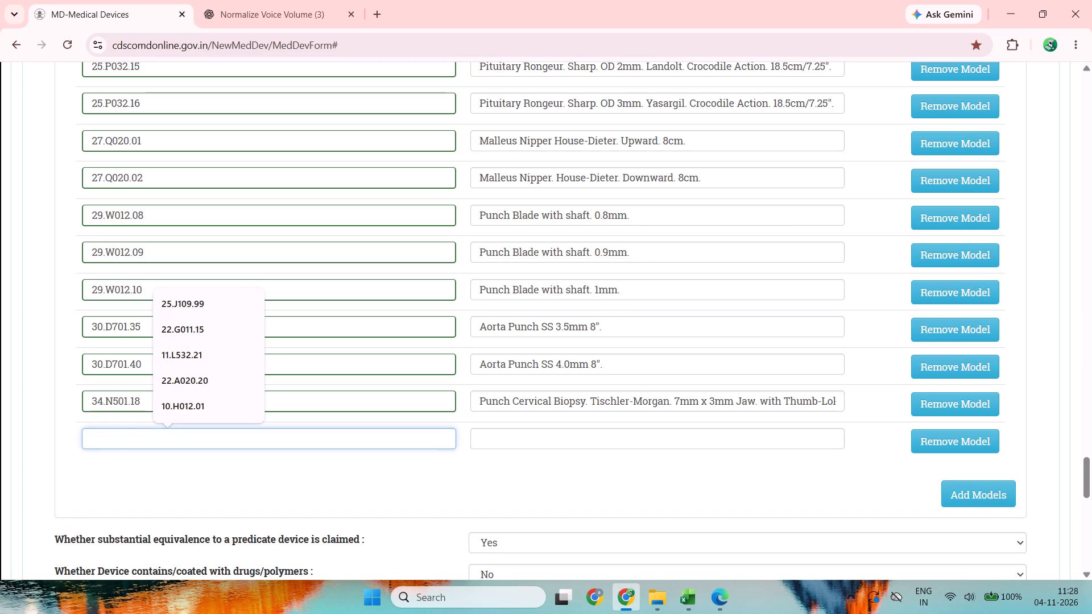
key(ctrl+v)
key(alt+Tab)
key(Tab)
key(ctrl+c)
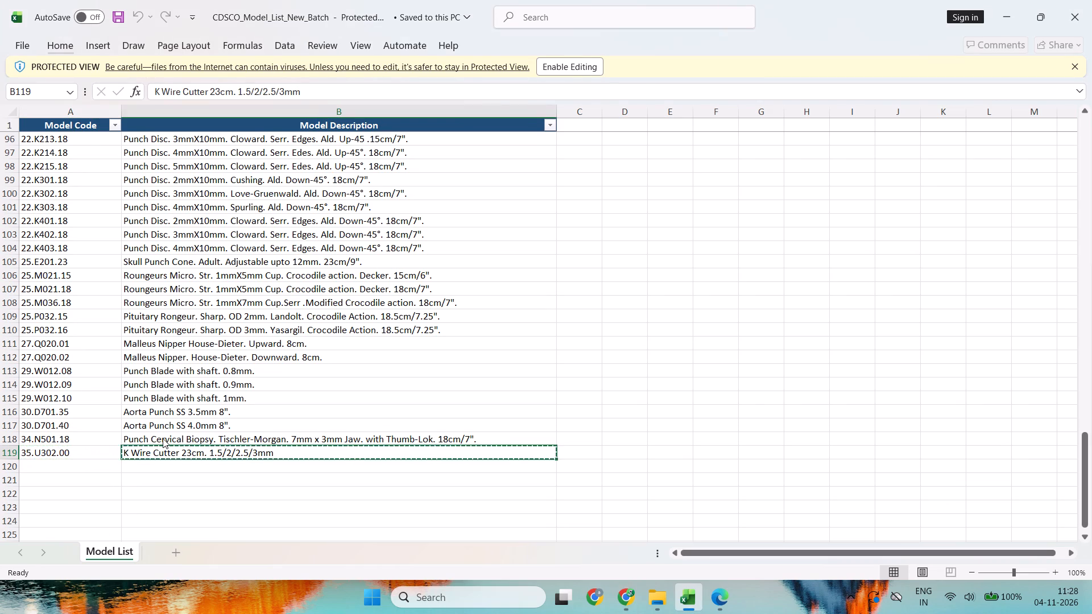
key(alt+Tab)
key(Tab)
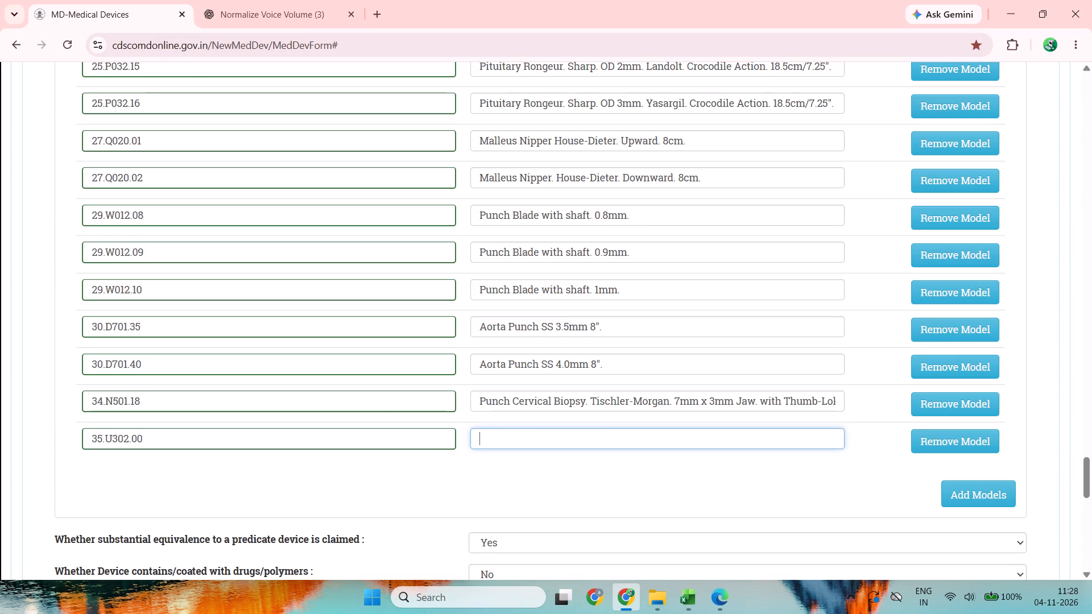
key(ctrl+v)
Submit the modified Rongeur Nibblers device entry with its completed model list.
scroll(406, 429, down, 2)
click(478, 470)
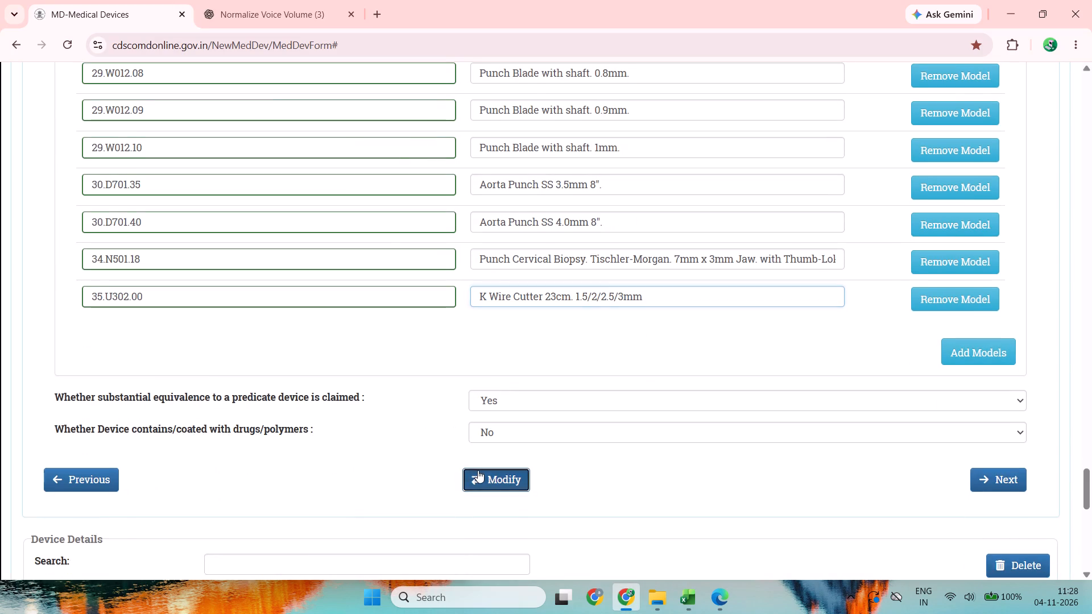
click(542, 379)
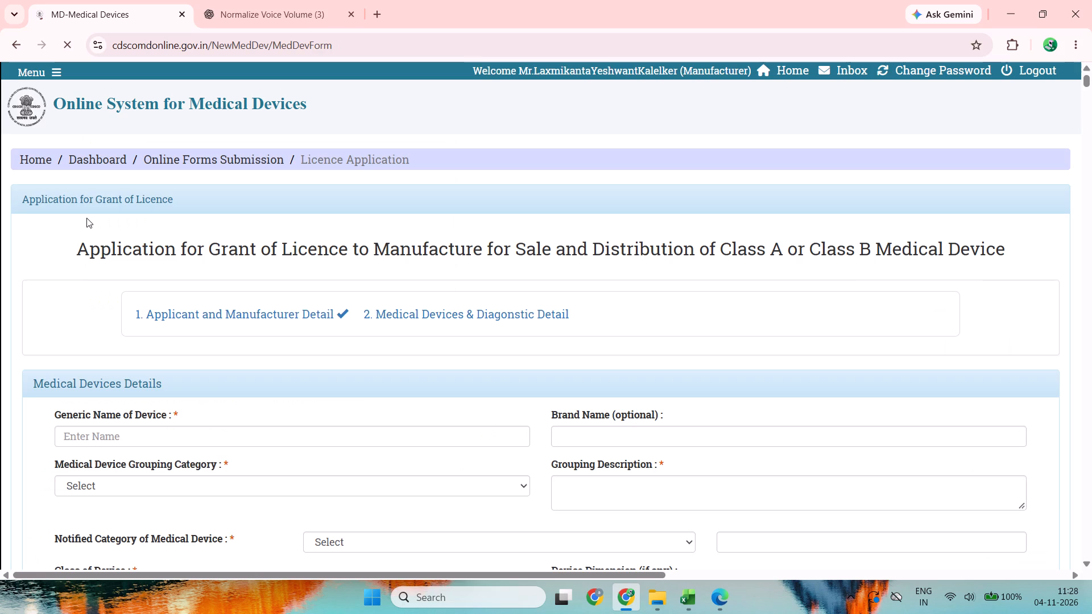
Select the Scissors entry in the Device Details list.
scroll(84, 218, down, 18)
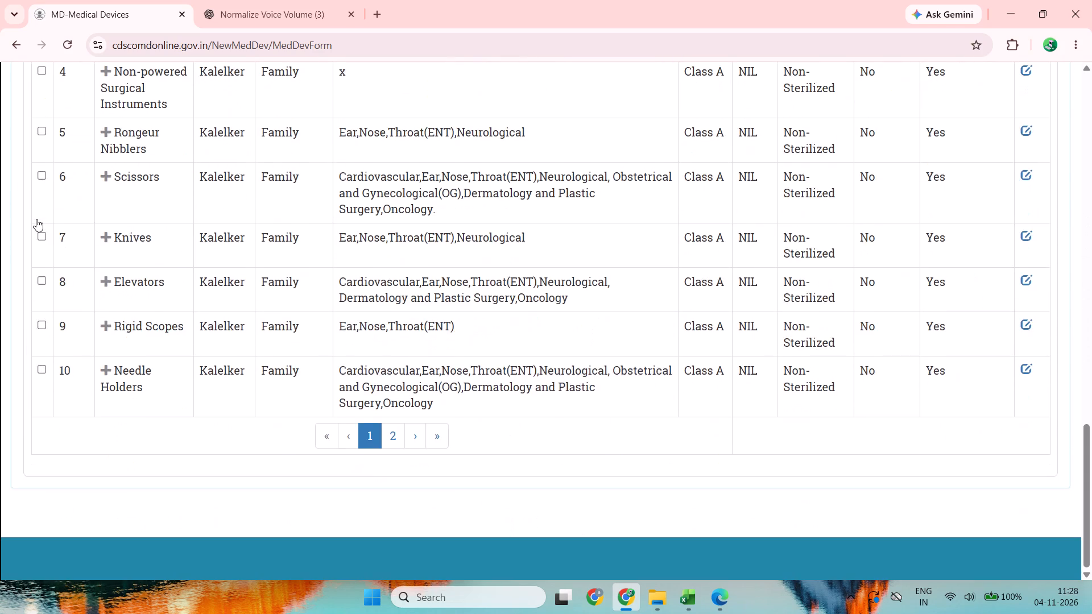
scroll(36, 219, up, 2)
click(44, 317)
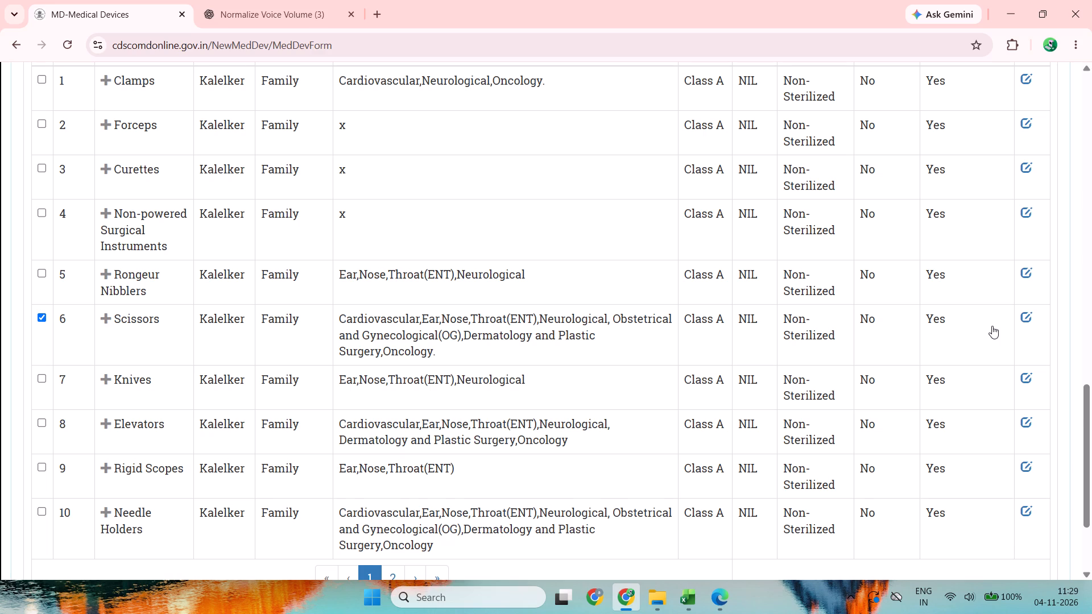
Switch to the other Chrome profile from the taskbar.
click(592, 591)
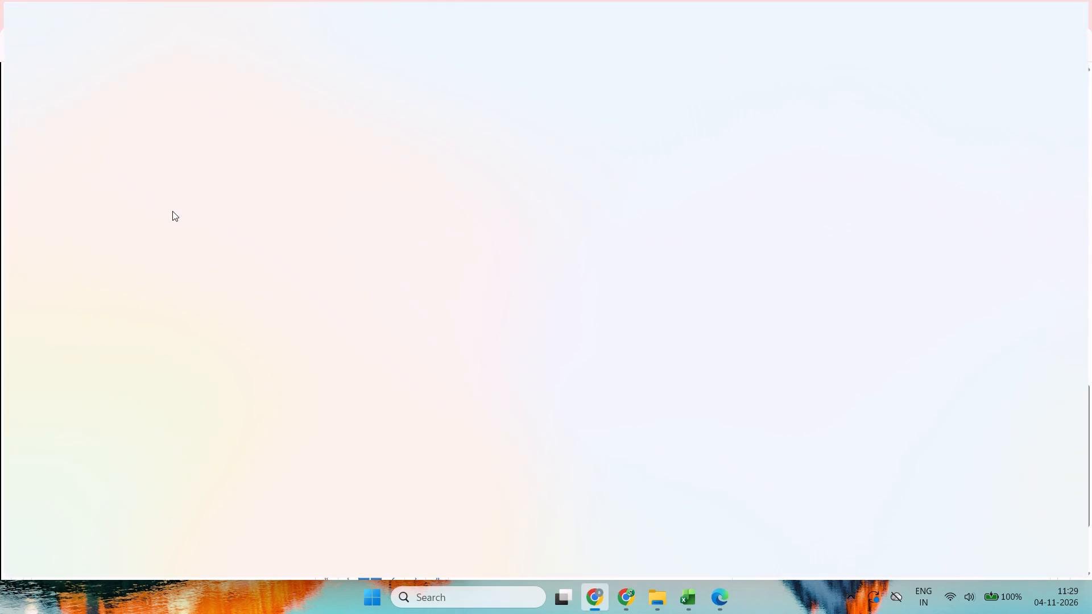